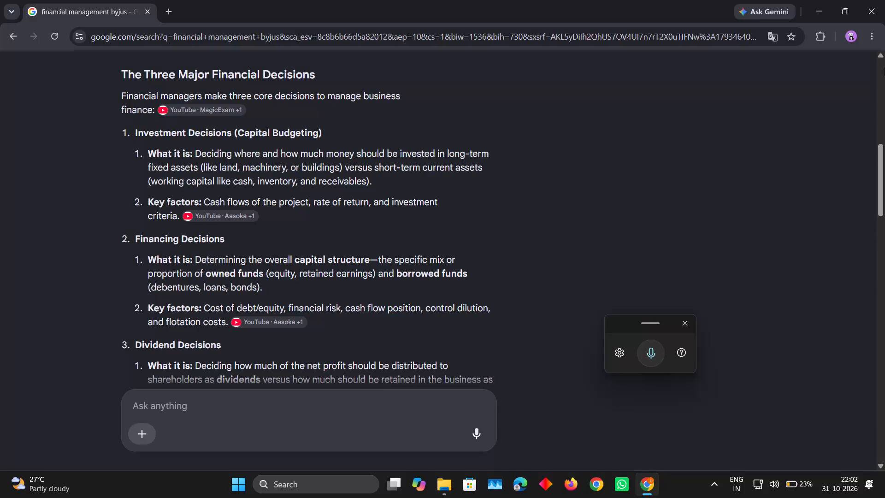
Read the AI overview on the three major financial decisions and the types of financial management pillars.
triple_click(880, 469)
triple_click(880, 469)
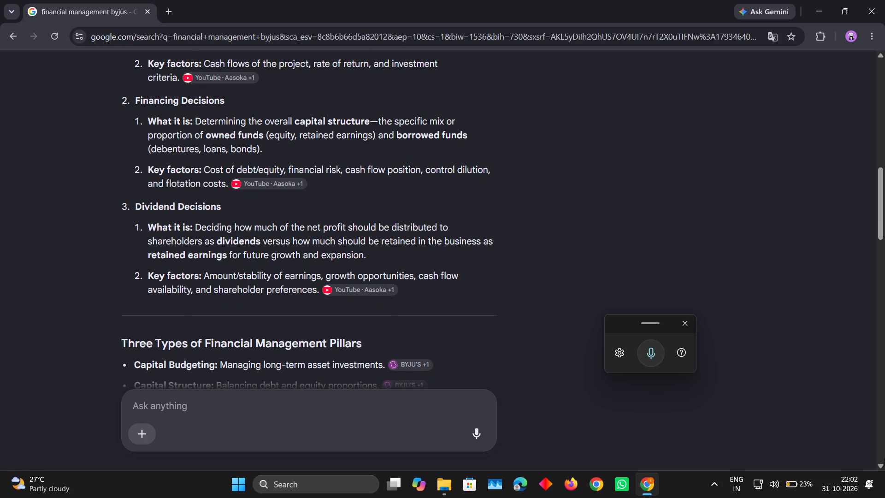
left_click(884, 460)
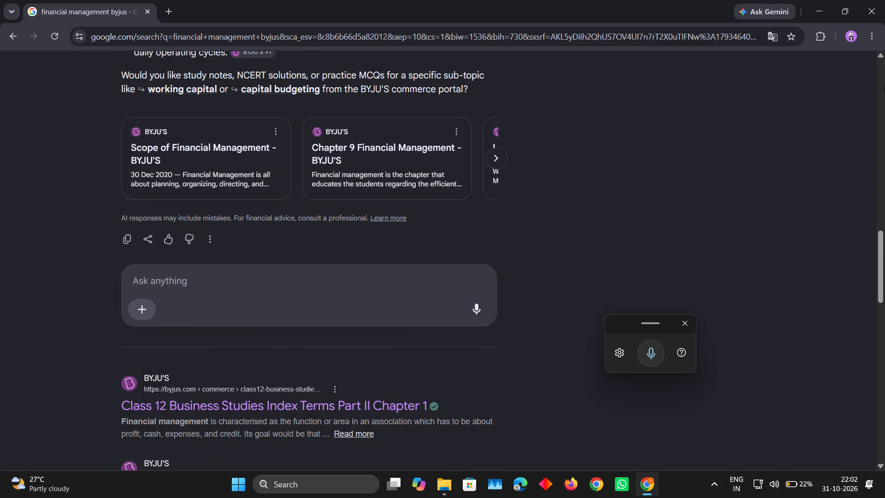
triple_click(879, 52)
triple_click(879, 52)
triple_click(879, 52)
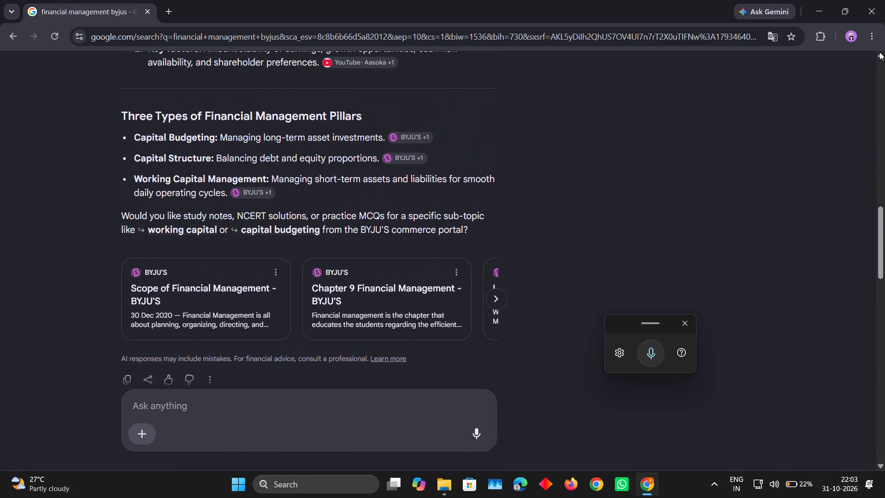
triple_click(879, 52)
left_click(879, 52)
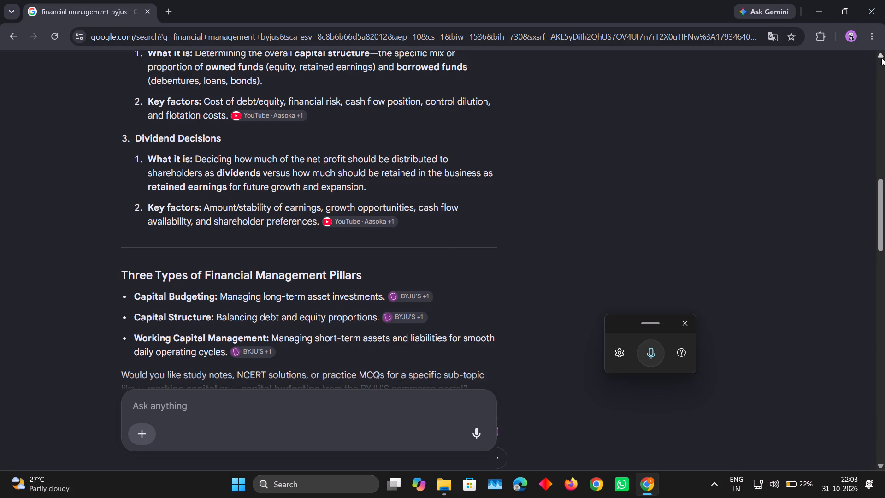
triple_click(881, 58)
triple_click(881, 58)
triple_click(881, 58)
left_click(881, 58)
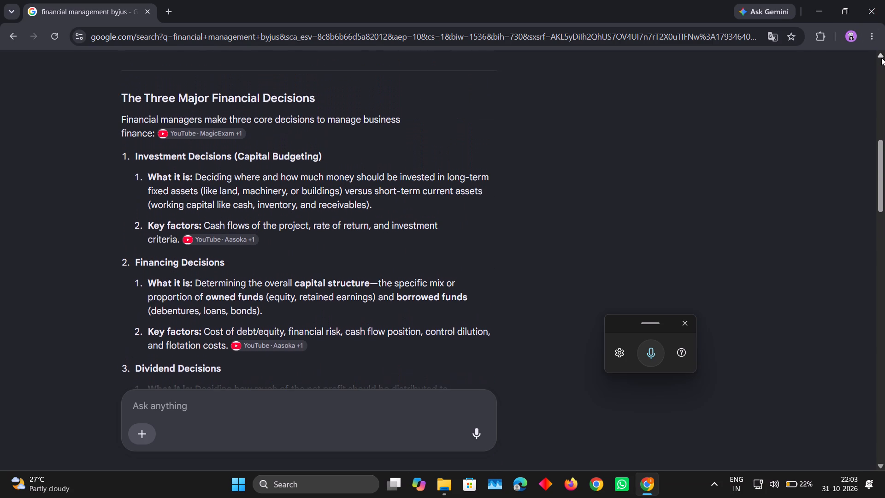
Search for "financial management byjus" in a new browser tab.
left_click(169, 12)
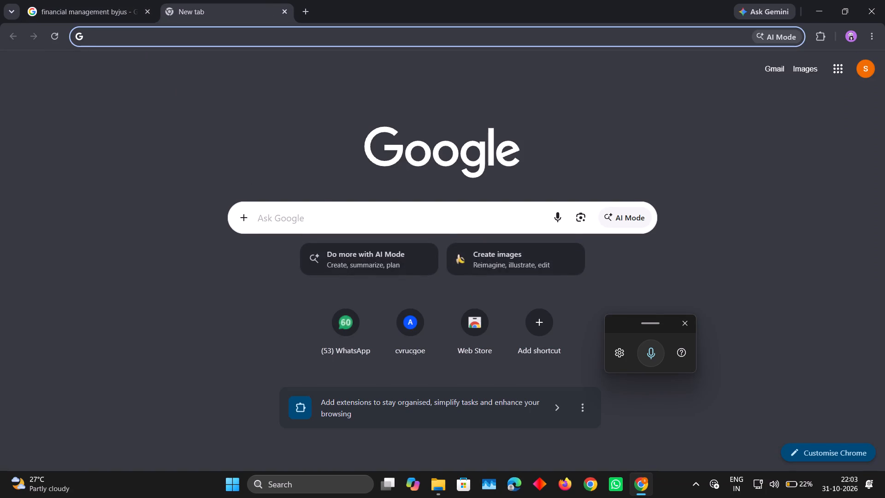
left_click(279, 215)
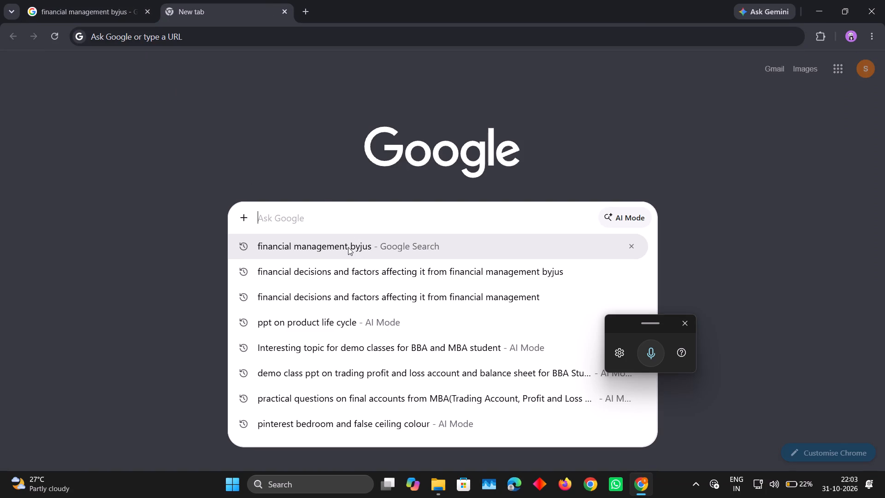
left_click(348, 247)
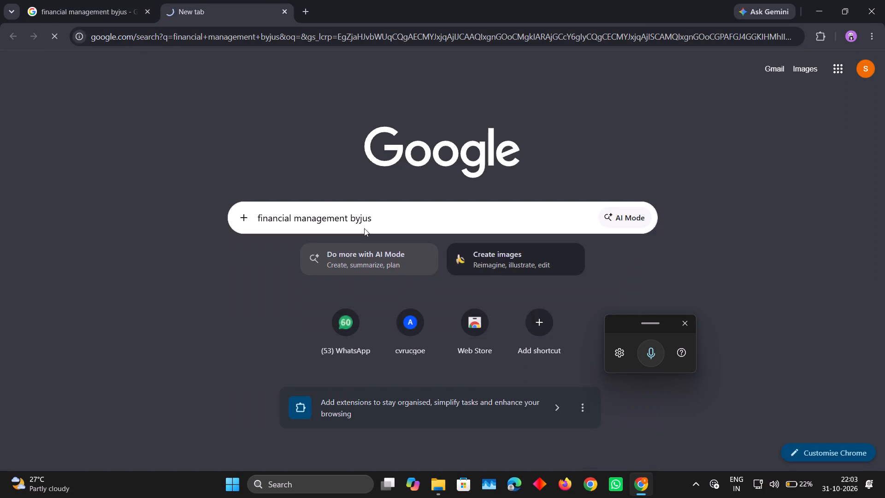
Change the search query to "financial management chapter class 12 notes" and run the search.
left_click(254, 80)
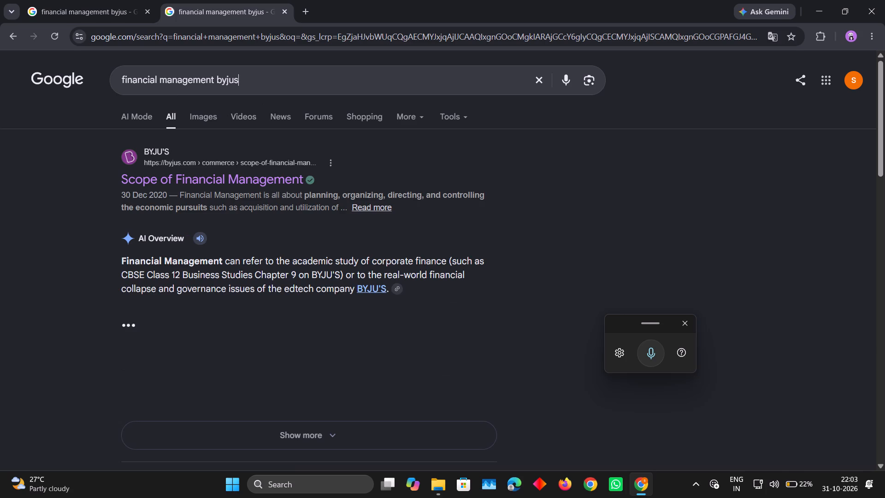
key("BackSpace")
key("BackSpace")
key("BackSpace")
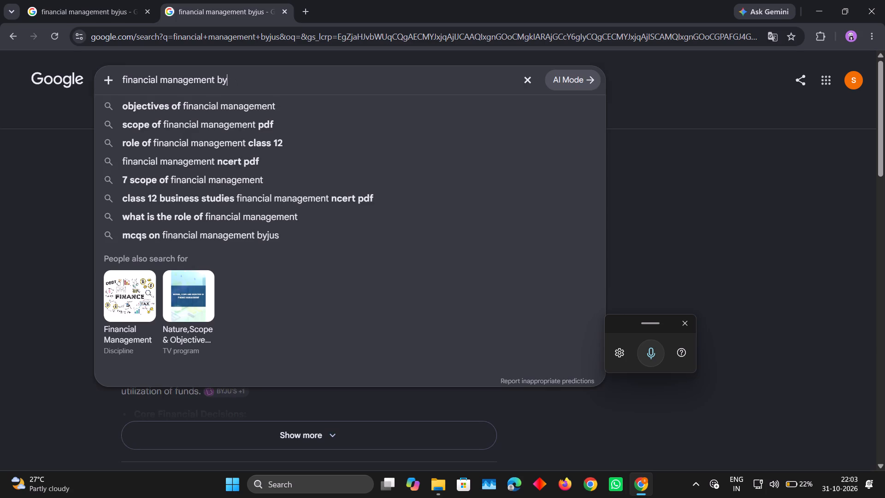
key("BackSpace")
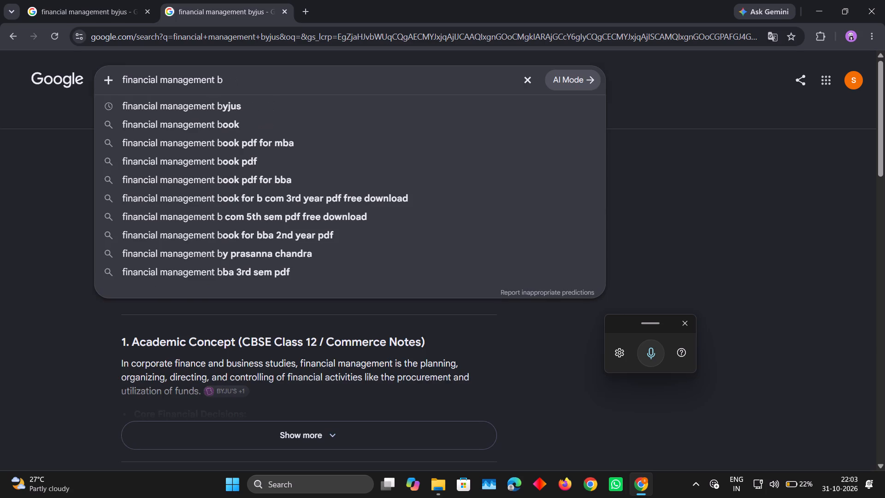
key("BackSpace")
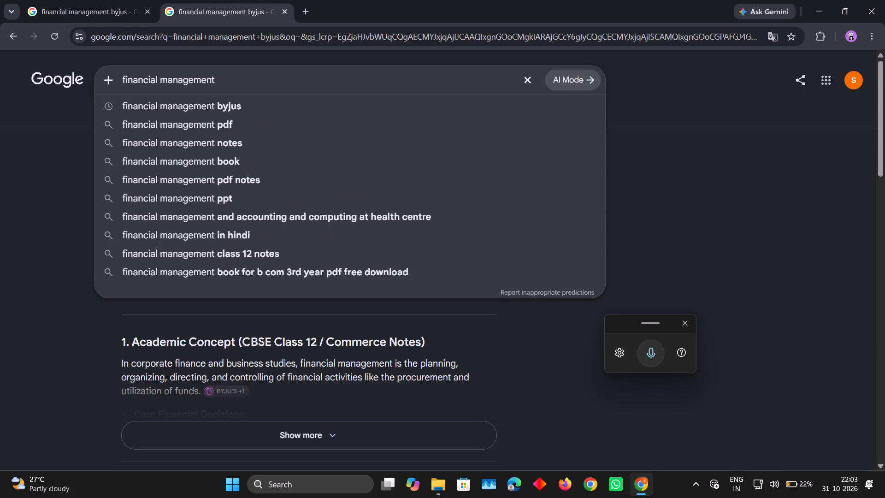
type("cl")
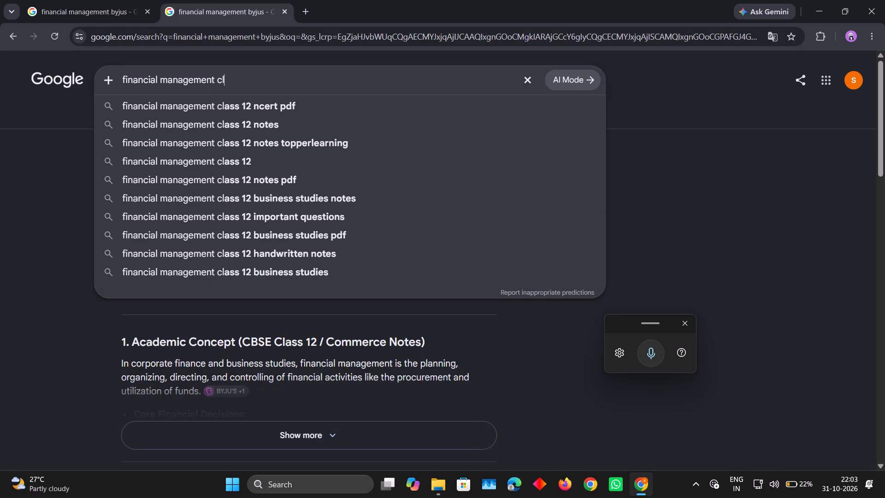
key("BackSpace")
type("hapter")
key("space")
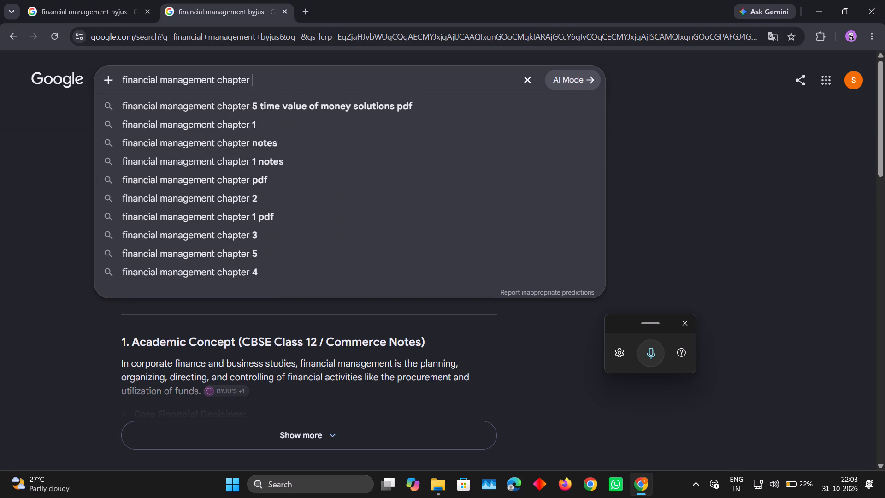
type("cl")
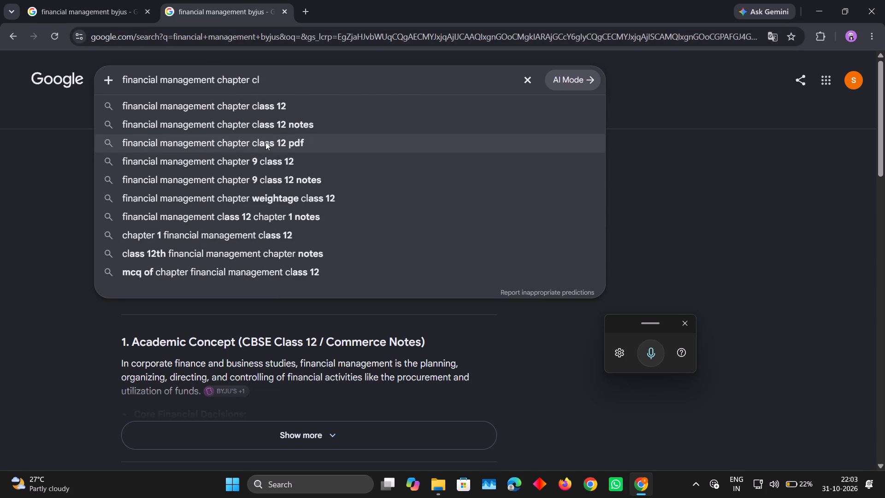
left_click(267, 123)
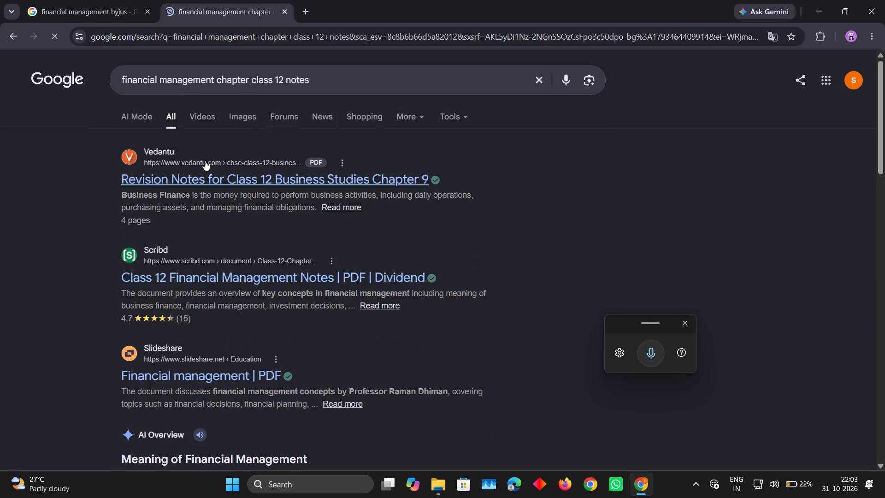
Open the Vedantu PDF result with revision notes for Class 12 Business Studies Chapter 9.
left_click(205, 160)
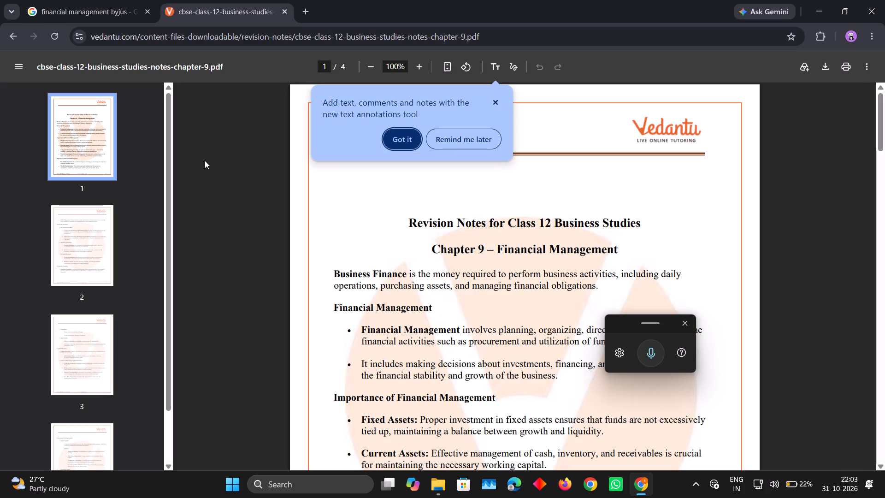
Close the floating voice typing window that covers part of the document.
left_click(686, 323)
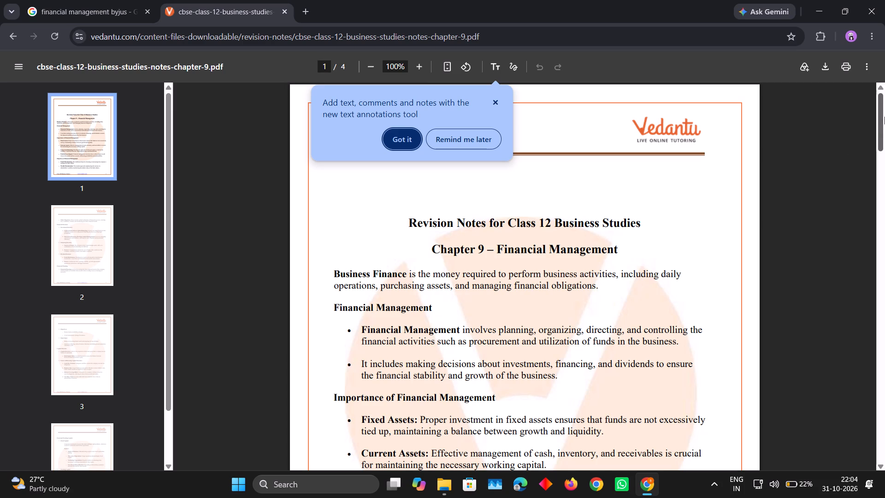
Read the first page's sections on the meaning, importance and objectives of financial management, dismissing the text annotations tip.
left_click_drag(881, 104, 884, 146)
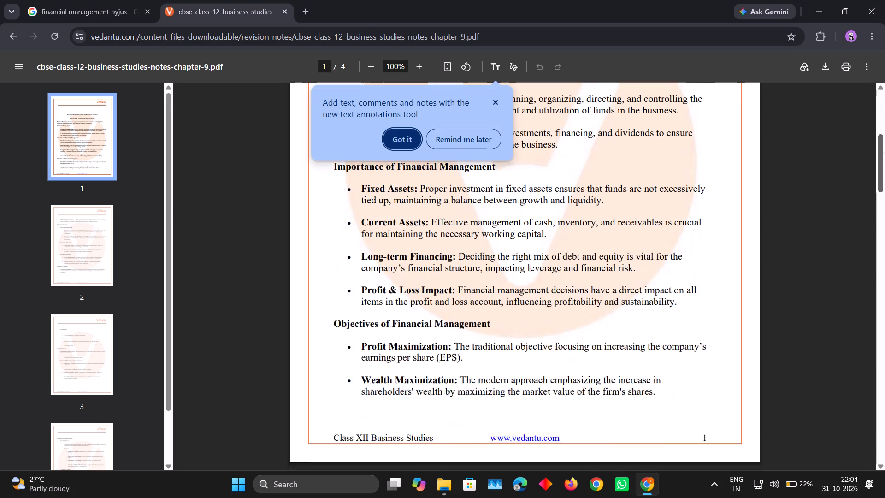
left_click_drag(884, 146, 884, 119)
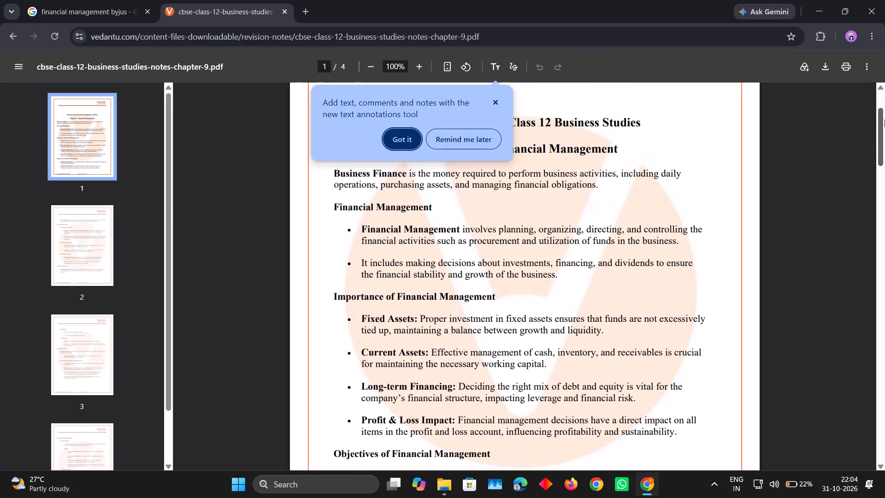
left_click_drag(884, 119, 884, 125)
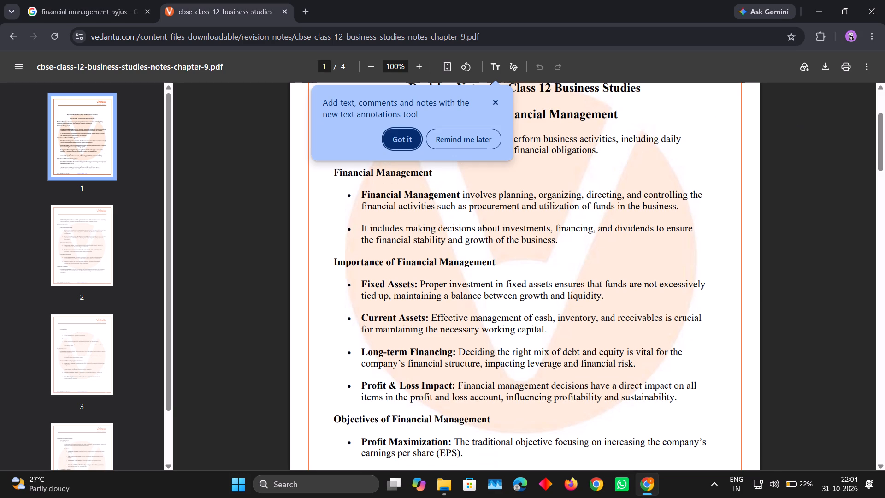
left_click(496, 101)
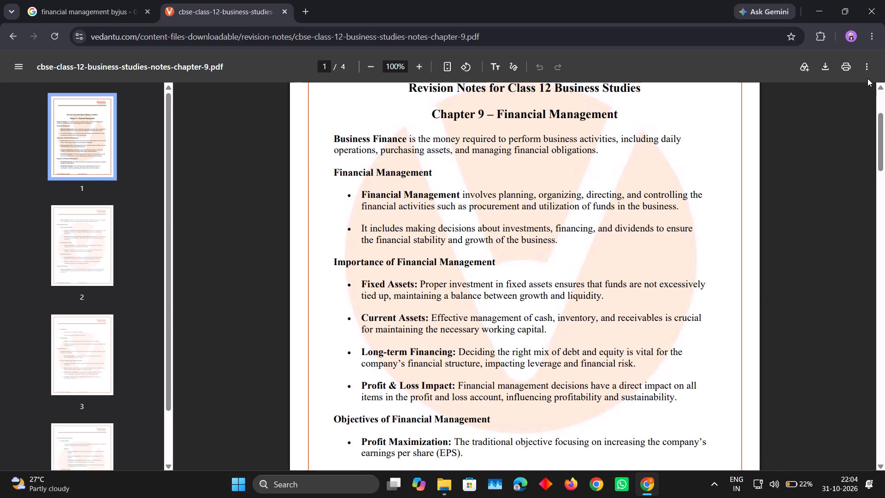
left_click_drag(884, 136, 884, 139)
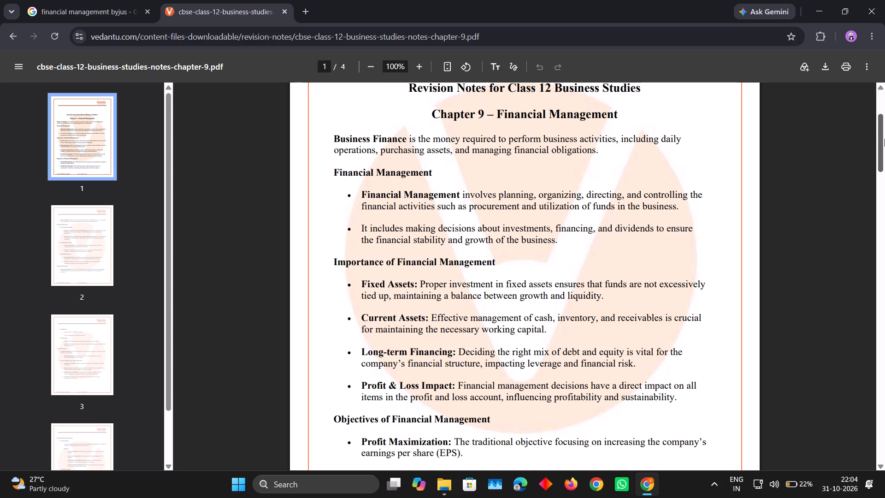
left_click_drag(884, 139, 884, 153)
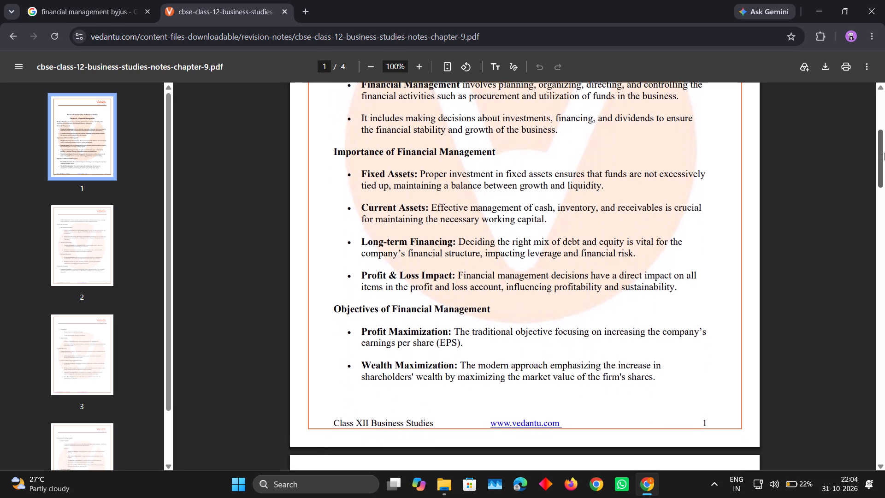
left_click_drag(884, 153, 884, 154)
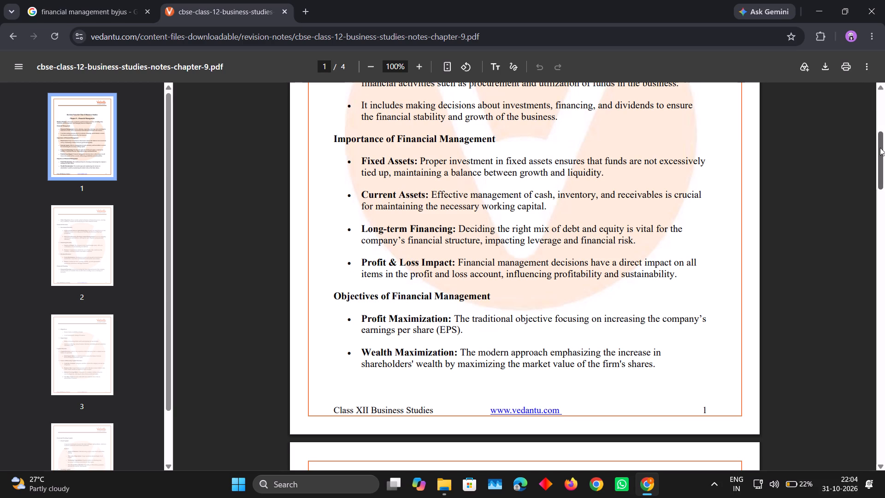
left_click_drag(881, 146, 881, 155)
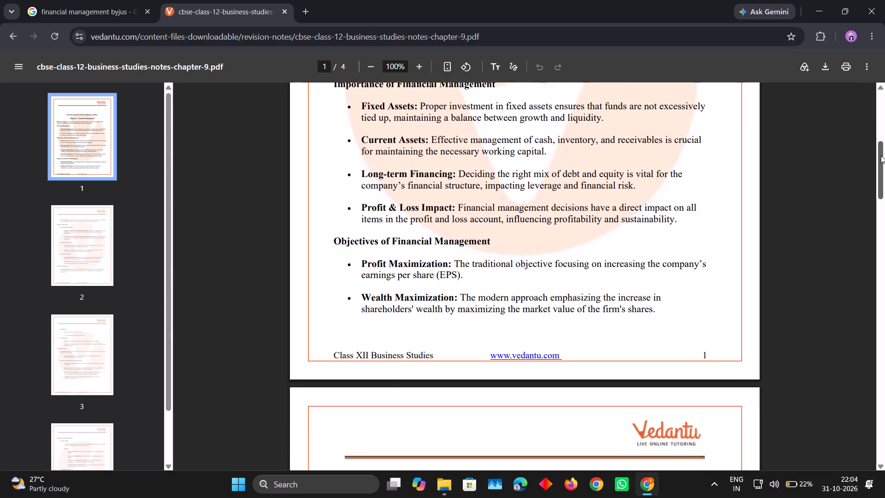
left_click_drag(881, 155, 881, 170)
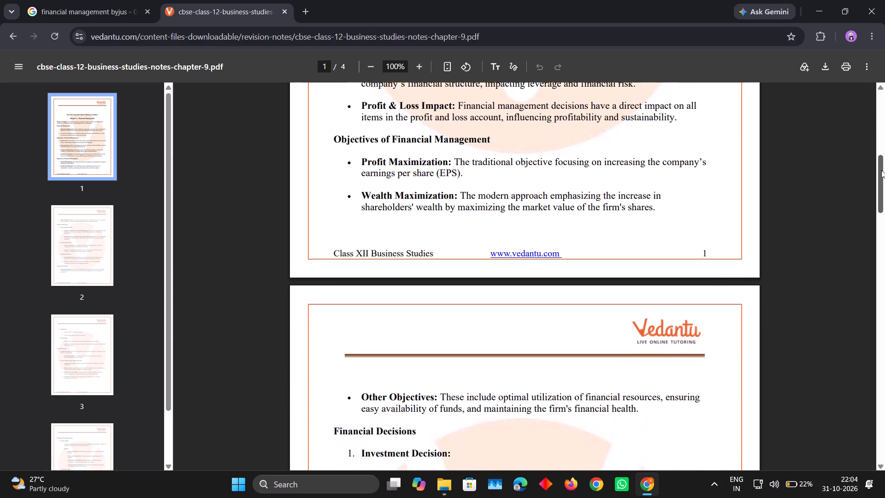
left_click_drag(881, 170, 883, 172)
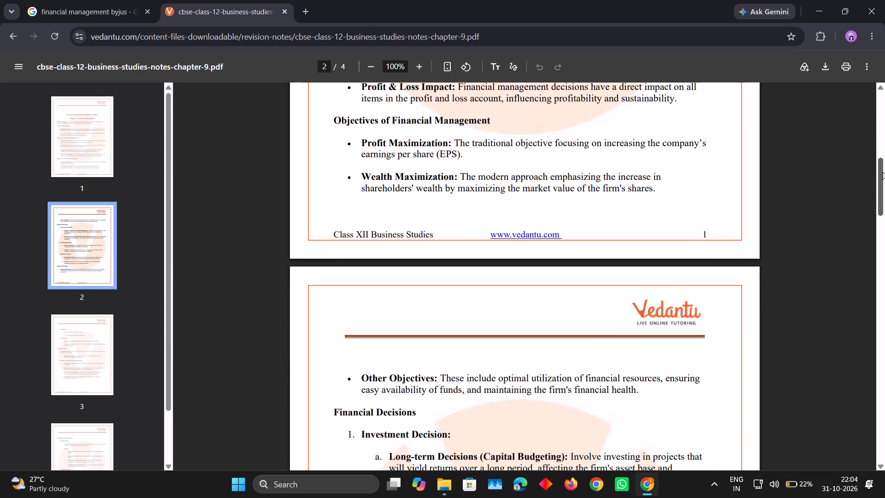
left_click(883, 172)
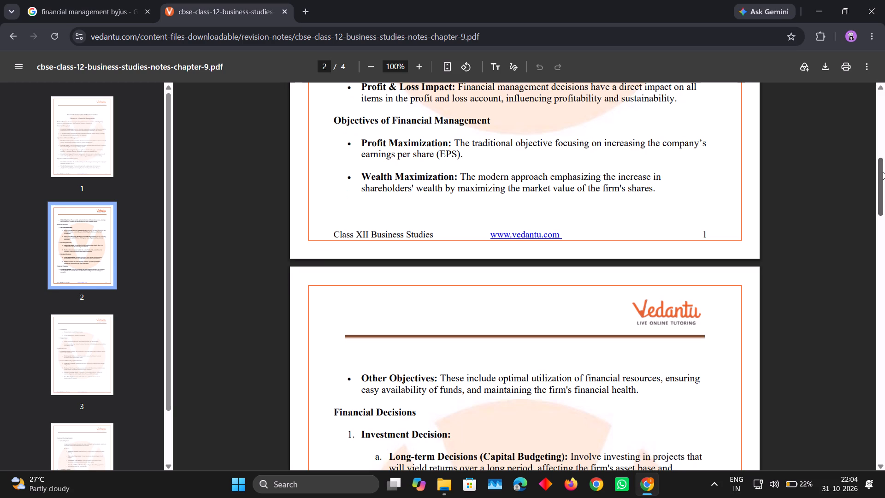
Read through pages 2 to 4 of the notes, covering financial decisions, financial planning, capital structure, and fixed and working capital.
left_click_drag(881, 175, 884, 204)
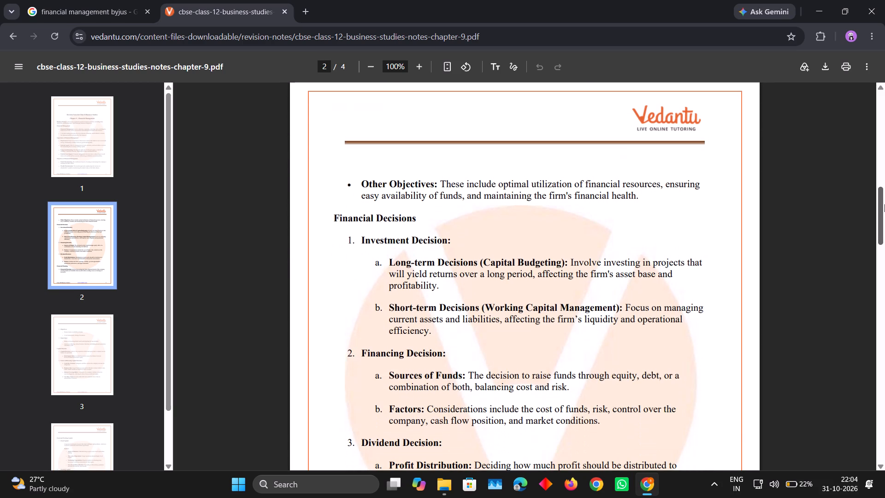
left_click_drag(884, 204, 884, 205)
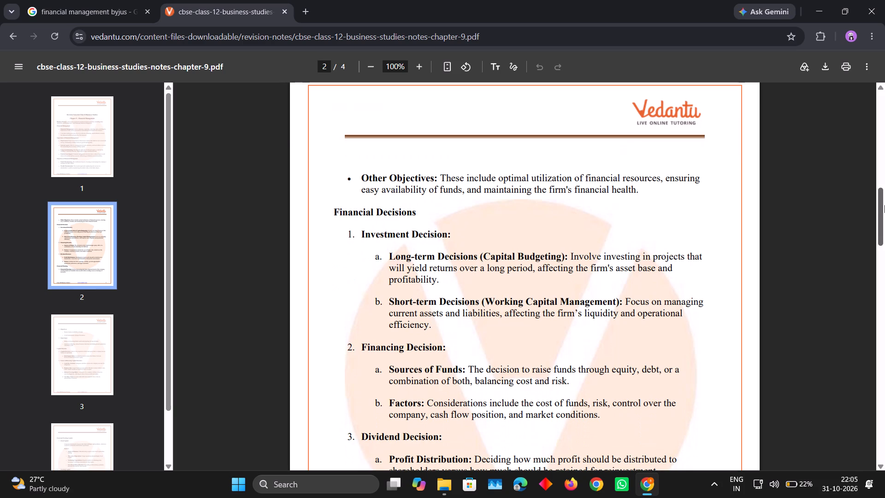
left_click_drag(884, 205, 884, 207)
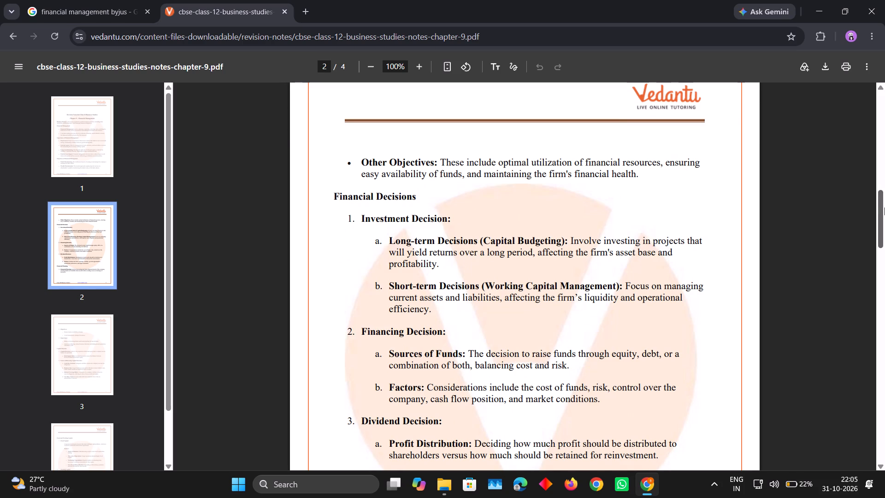
left_click_drag(882, 207, 883, 230)
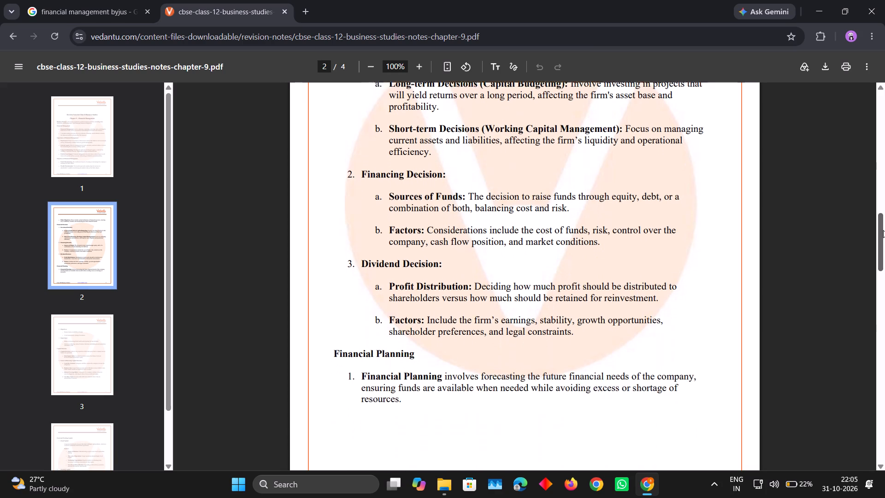
left_click_drag(883, 230, 884, 288)
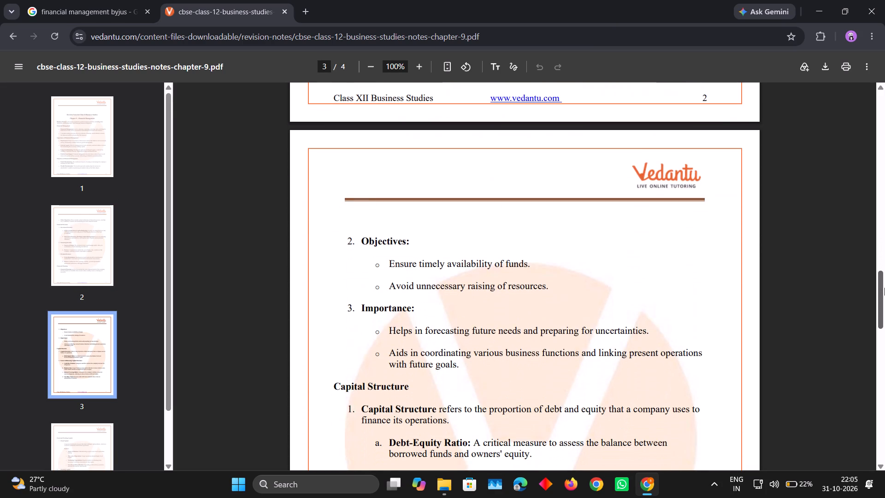
left_click_drag(884, 288, 884, 332)
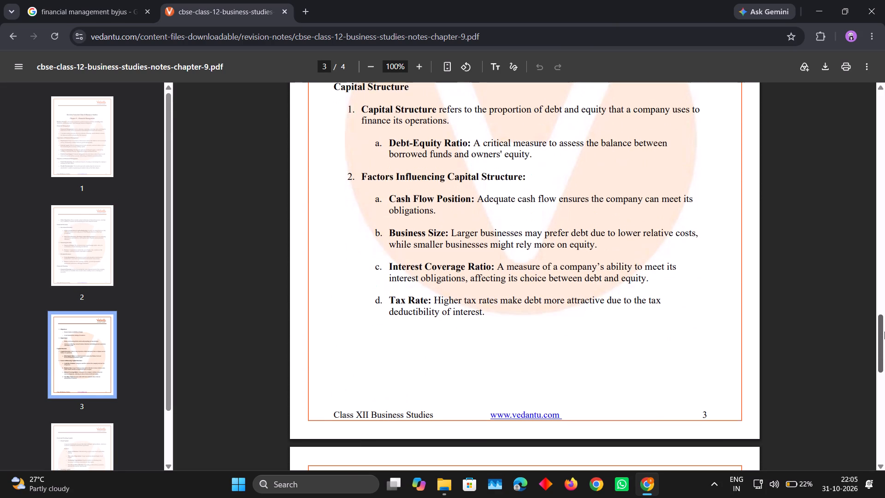
left_click_drag(884, 332, 884, 490)
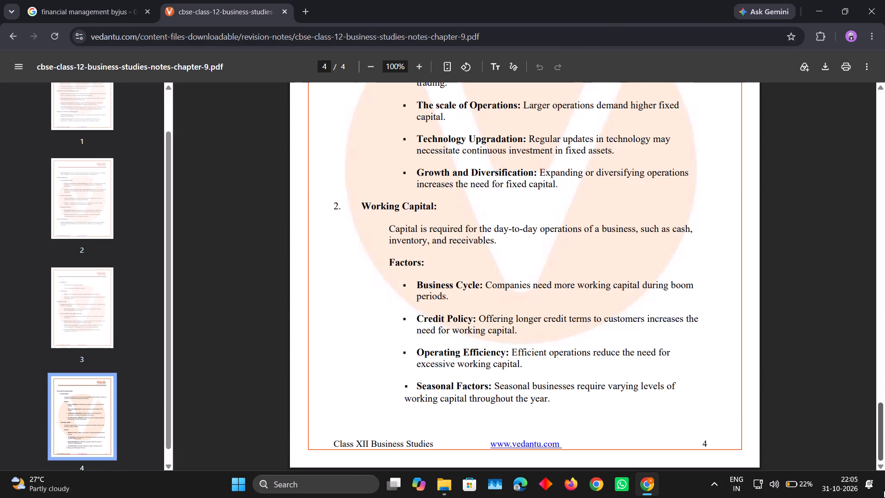
left_click_drag(884, 490, 884, 491)
Copy the Financial Management heading and its two bullet points from page 1 of the notes.
left_click_drag(880, 447, 880, 410)
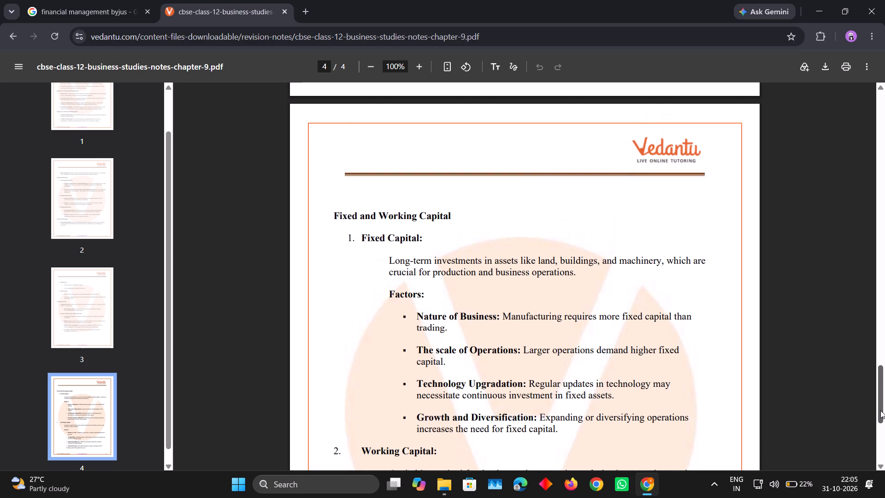
left_click_drag(880, 410, 876, 378)
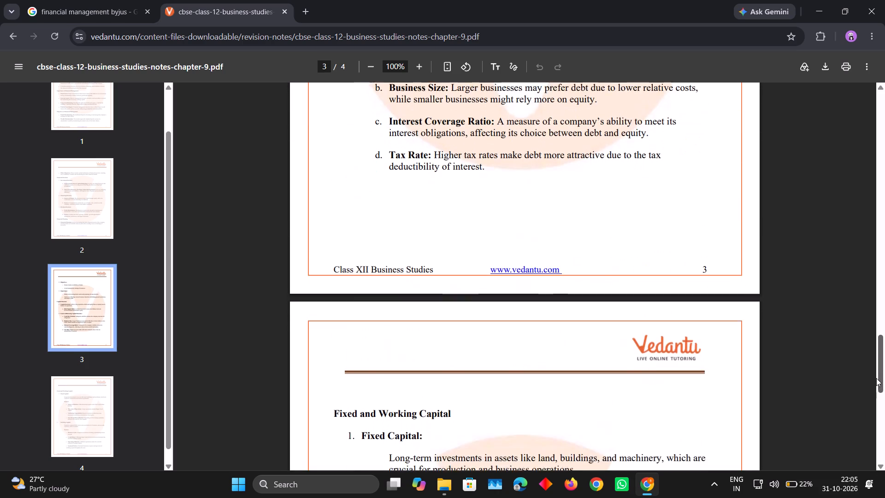
left_click_drag(876, 378, 869, 222)
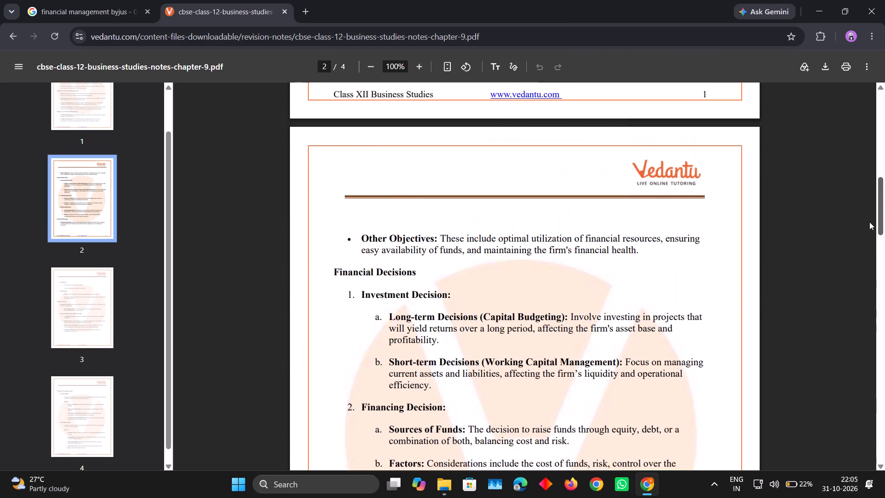
left_click_drag(869, 222, 853, 149)
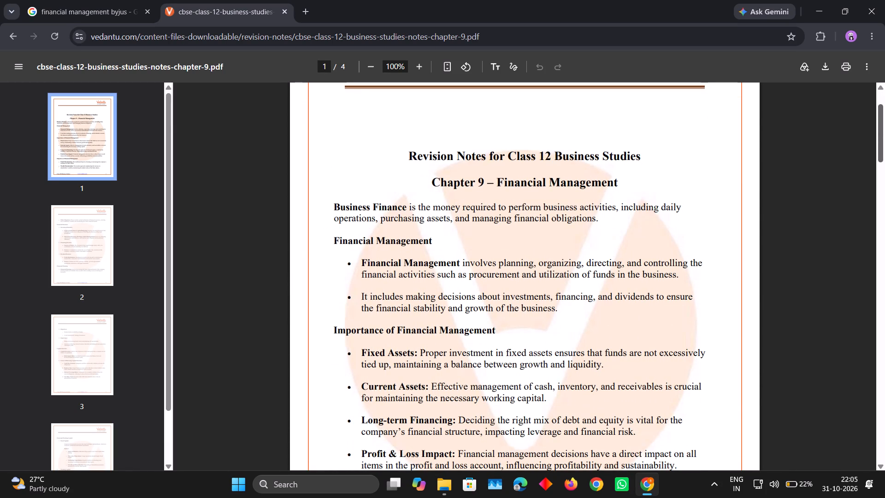
left_click_drag(332, 233, 515, 456)
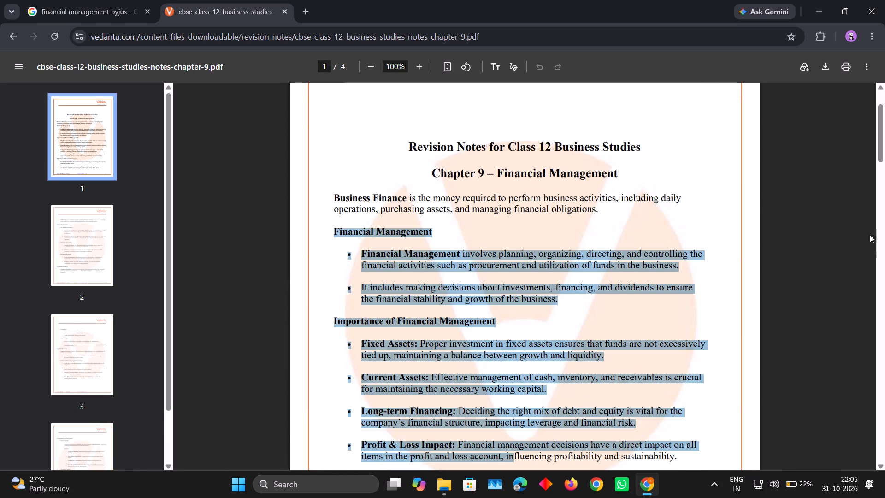
left_click(571, 297)
left_click_drag(558, 299, 330, 233)
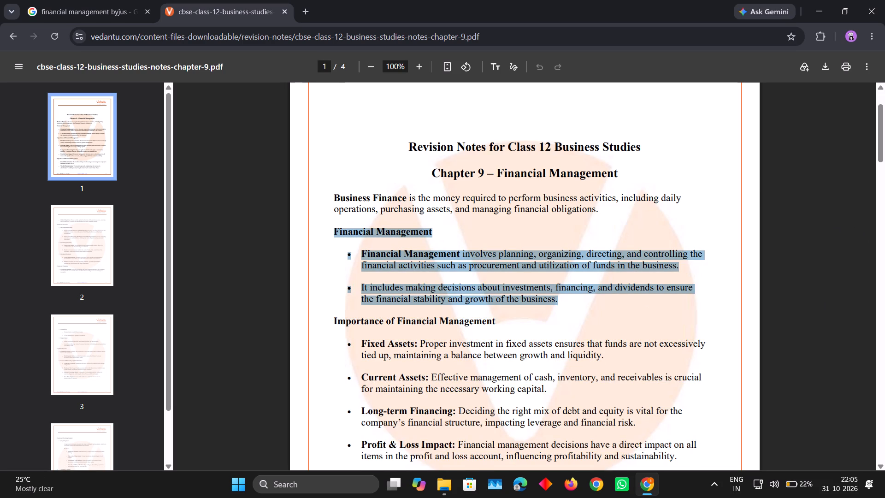
key("ctrl+c")
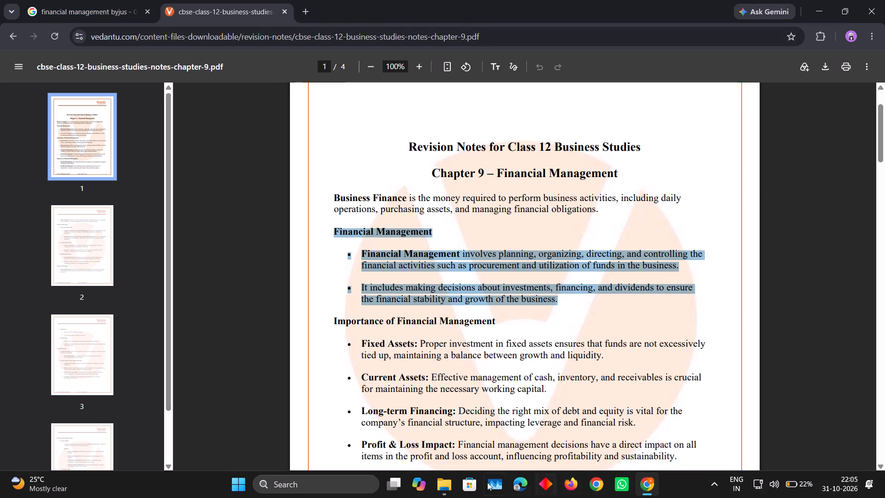
Switch to the Demo Class PPT folder and open the presentation Financial Decision Fin Mgmt.pptx in PowerPoint.
left_click(820, 7)
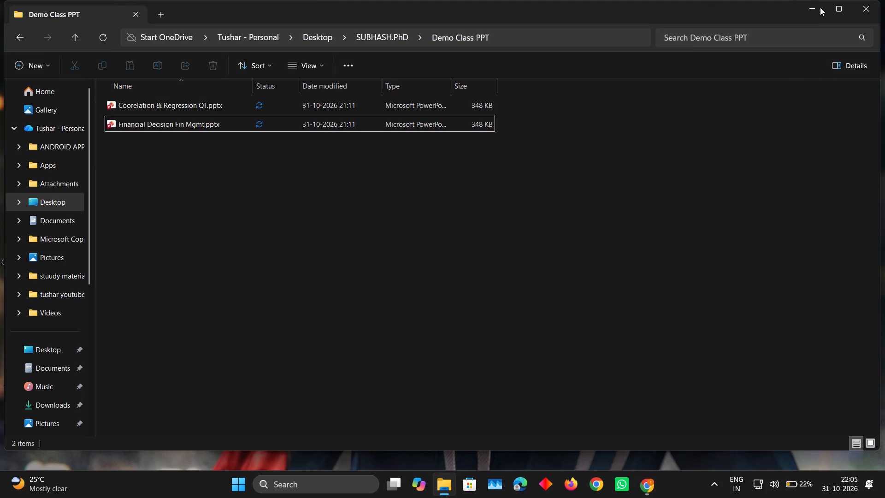
double_click(155, 122)
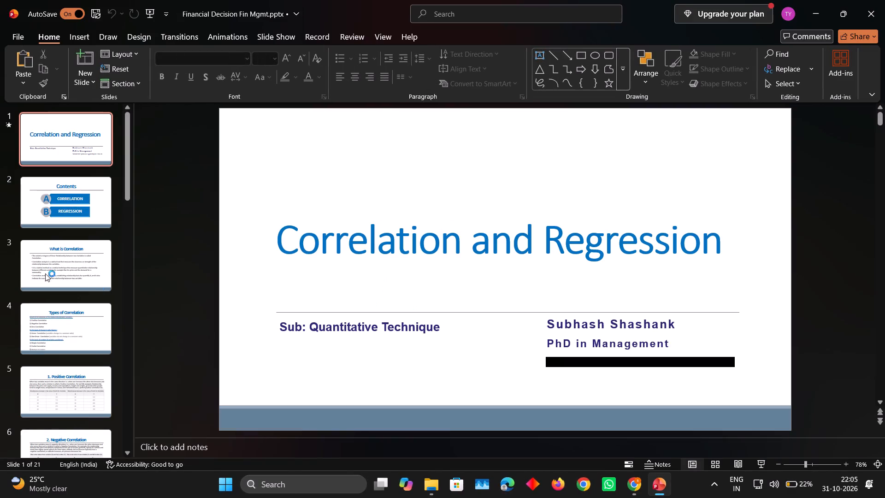
Paste the copied financial management text as a new first bullet in the body of slide 3, "What is Correlation".
left_click(80, 205)
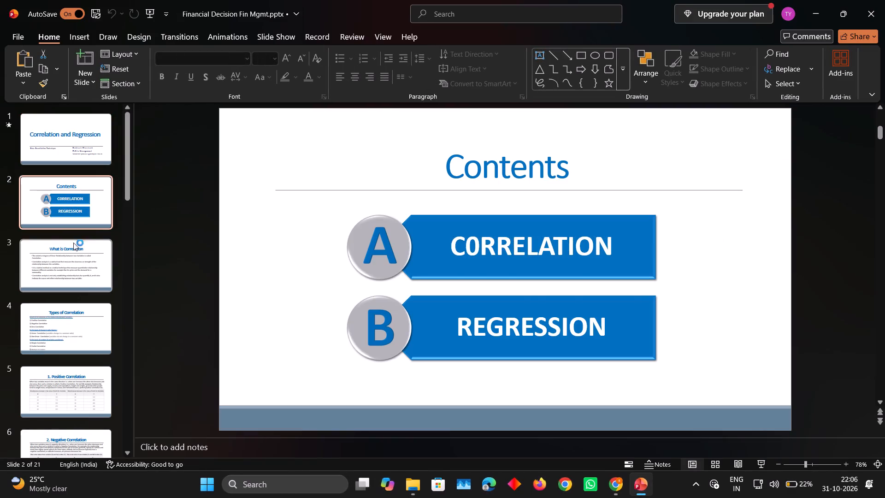
left_click(68, 266)
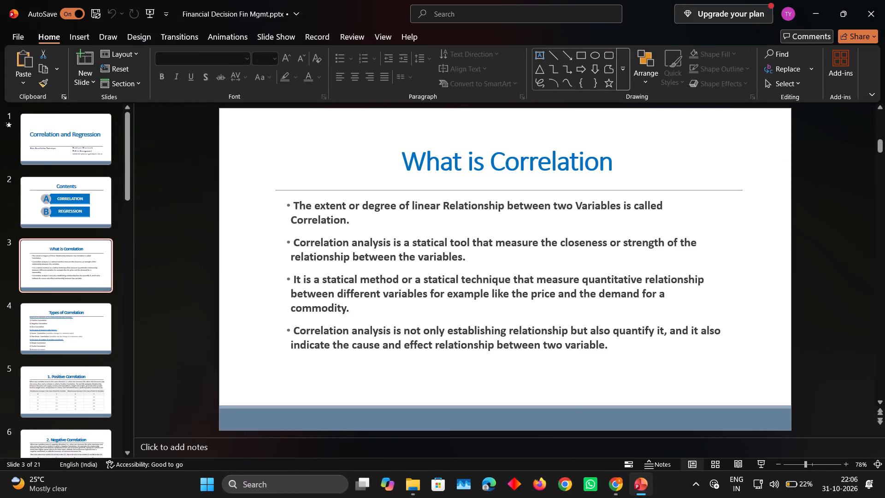
left_click(351, 219)
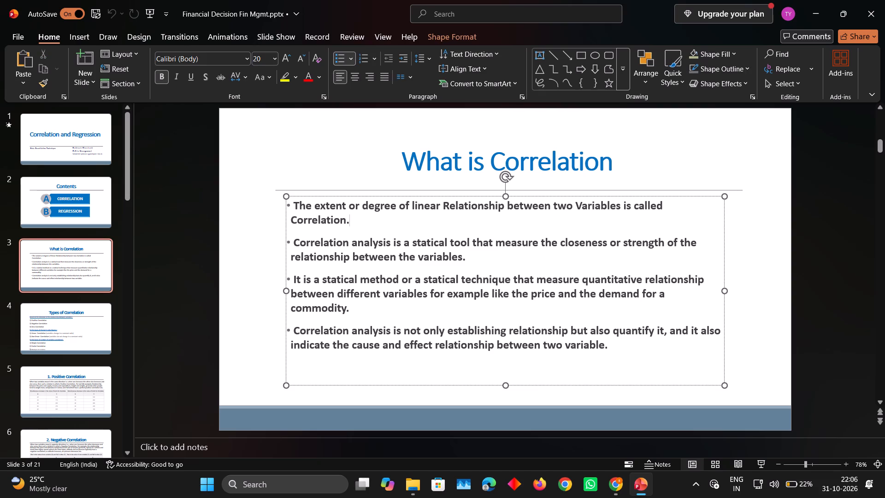
left_click(296, 203)
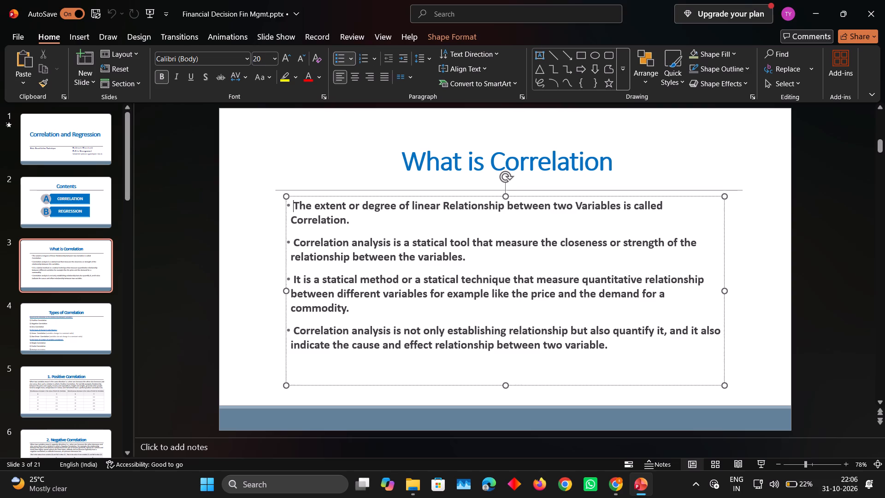
key("Return")
left_click(296, 203)
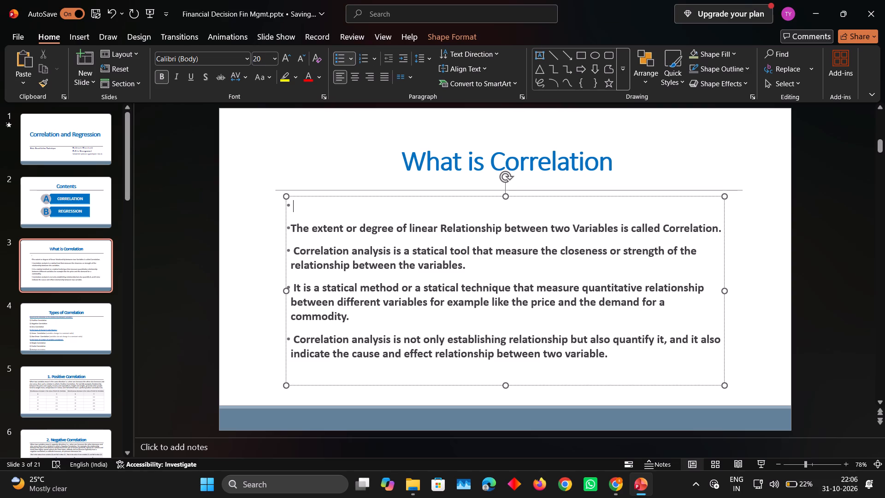
key("ctrl+v")
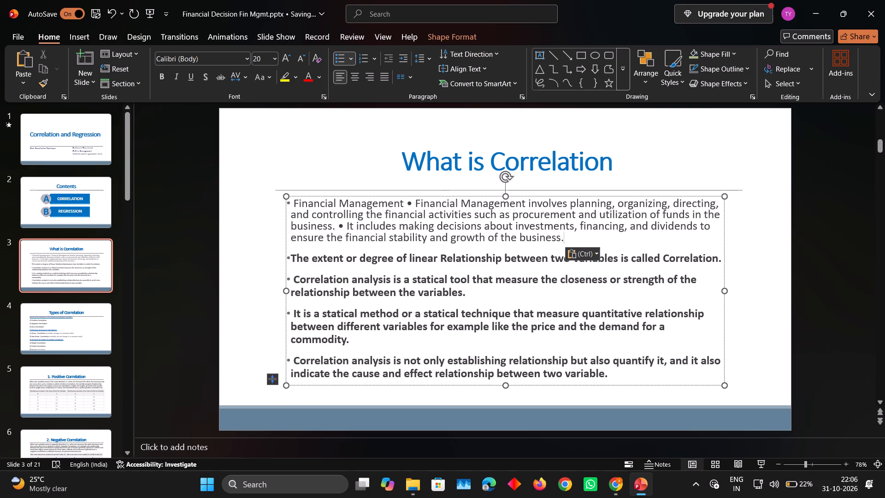
left_click(454, 264)
Change slide 3's title to "What is Financial management".
left_click(609, 161)
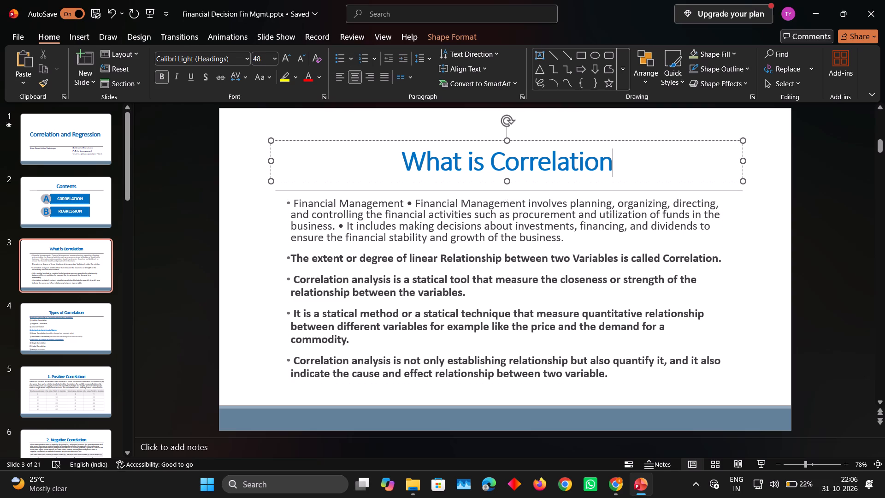
key("BackSpace")
key("BackSpace")
key("BackSpace")
key("BackSpace")
key("BackSpace")
key("BackSpace")
key("BackSpace")
key("BackSpace")
key("BackSpace")
key("BackSpace")
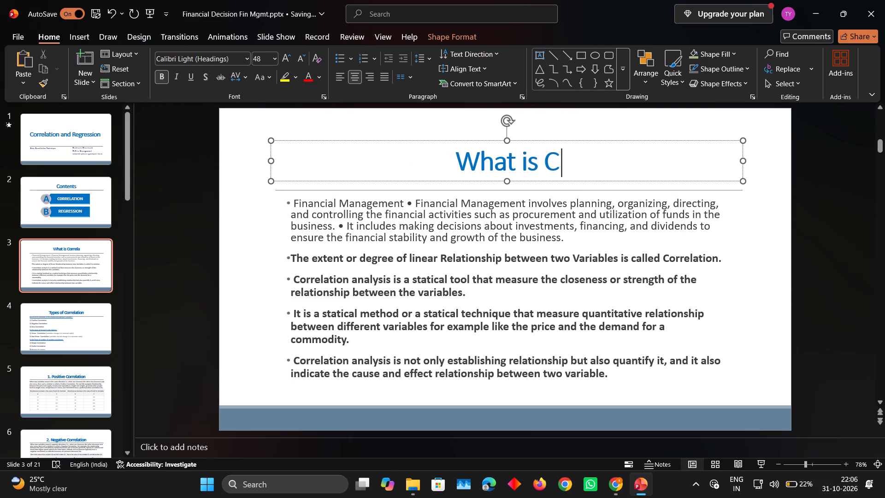
key("BackSpace")
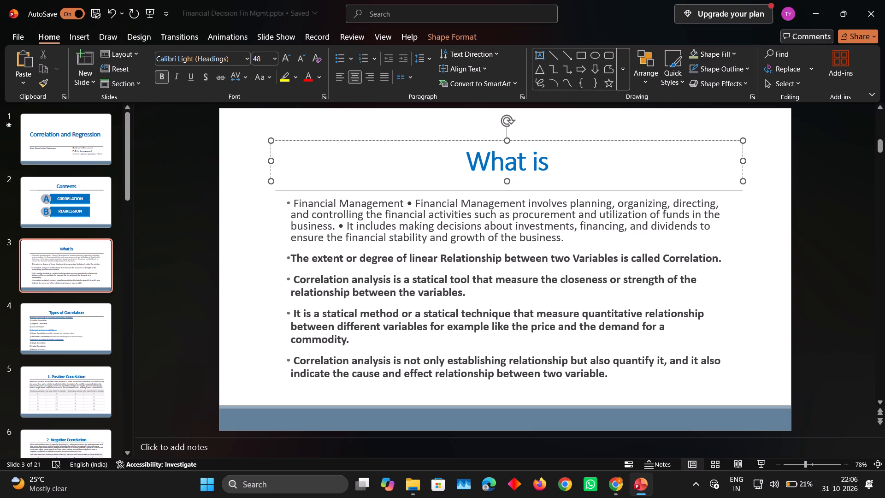
key("super+h")
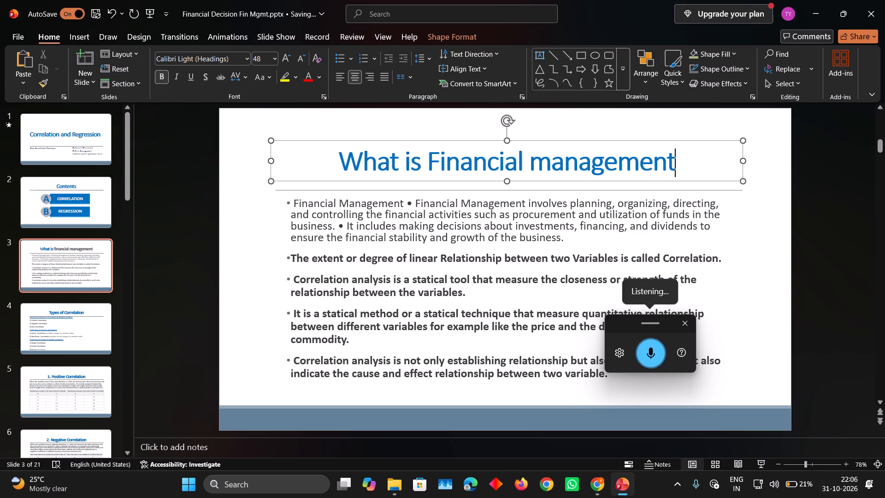
Replace the second bullet with "Financial management involve planning organizing directing and controlling the financial activities such as procurement and utilization of fund in the business.".
left_click(582, 231)
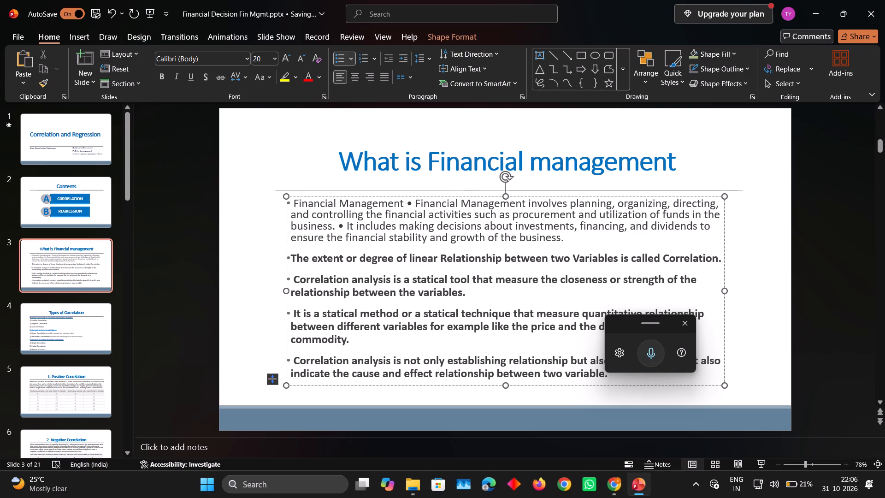
left_click(410, 203)
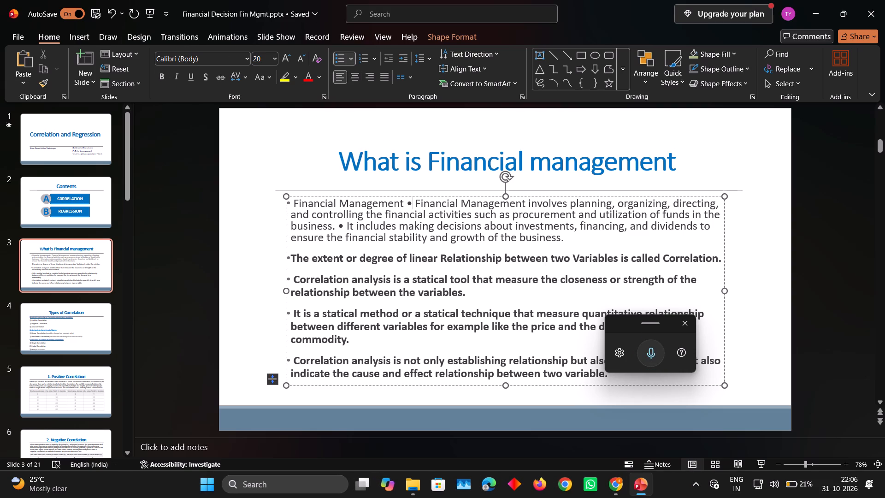
left_click(717, 258)
key("BackSpace")
key("BackSpace")
key("BackSpace")
key("BackSpace")
key("BackSpace")
key("BackSpace")
key("BackSpace")
key("BackSpace")
key("BackSpace")
key("BackSpace")
key("BackSpace")
key("BackSpace")
key("BackSpace")
key("BackSpace")
key("BackSpace")
key("BackSpace")
key("BackSpace")
key("BackSpace")
key("BackSpace")
key("BackSpace")
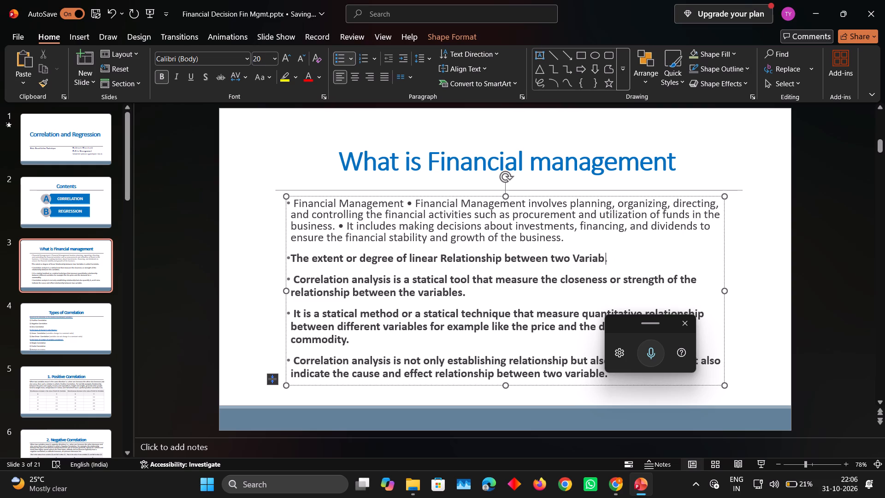
key("BackSpace")
key("BackSpace")
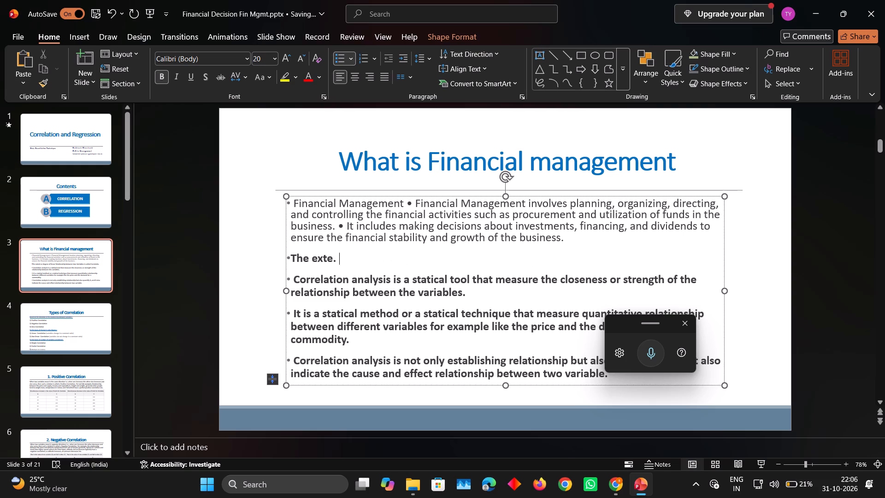
key("BackSpace")
key("BackSpace")
key("BackSpace")
key("BackSpace")
key("BackSpace")
key("BackSpace")
key("BackSpace")
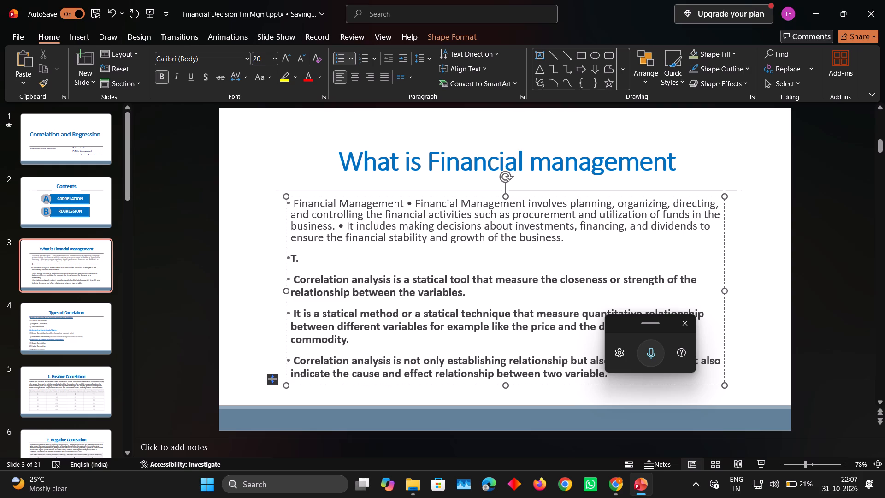
key("BackSpace")
left_click(649, 353)
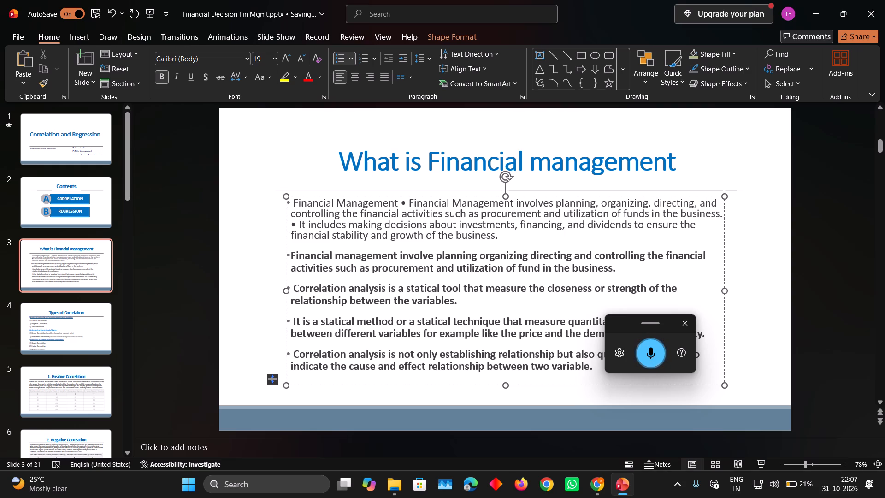
left_click(453, 299)
Add commas after "planning" and "organizing" in the second bullet of slide 3.
left_click(475, 255)
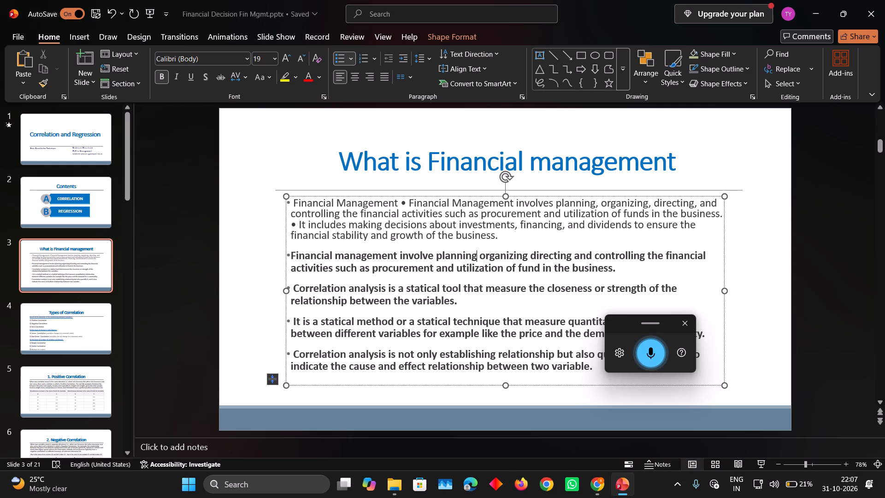
key("comma")
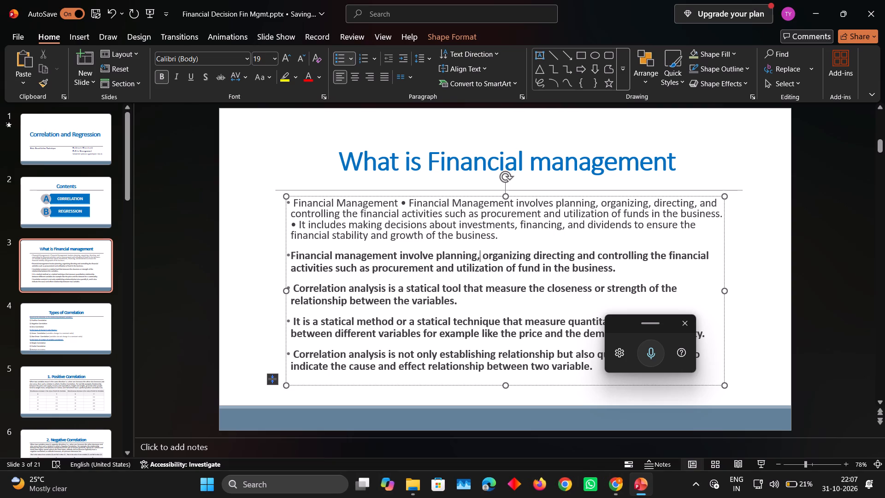
left_click(529, 255)
key("comma")
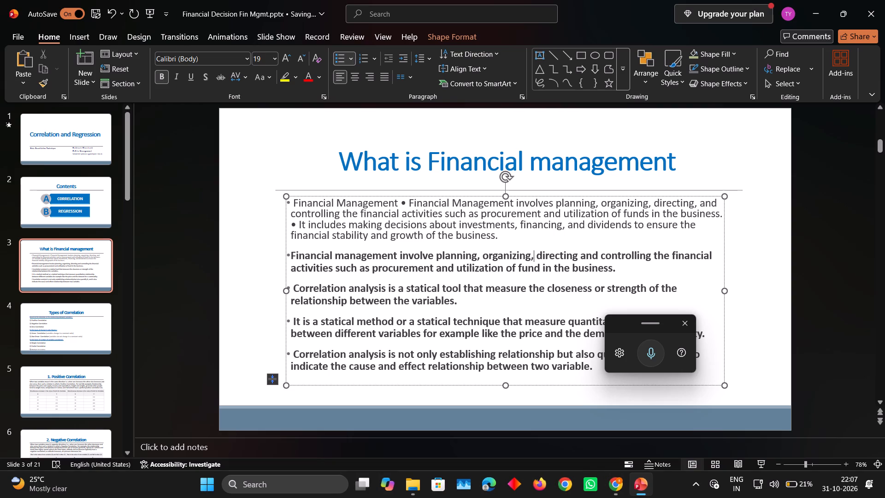
Replace the third bullet with "It include making decisions about investments finance and dividend to ensure the financial stability and growth of the business.".
left_click(454, 301)
key("BackSpace")
key("BackSpace")
key("BackSpace")
key("BackSpace")
key("BackSpace")
key("BackSpace")
key("BackSpace")
key("BackSpace")
key("BackSpace")
key("BackSpace")
key("BackSpace")
key("BackSpace")
key("BackSpace")
key("BackSpace")
key("BackSpace")
key("BackSpace")
key("BackSpace")
key("BackSpace")
key("BackSpace")
key("BackSpace")
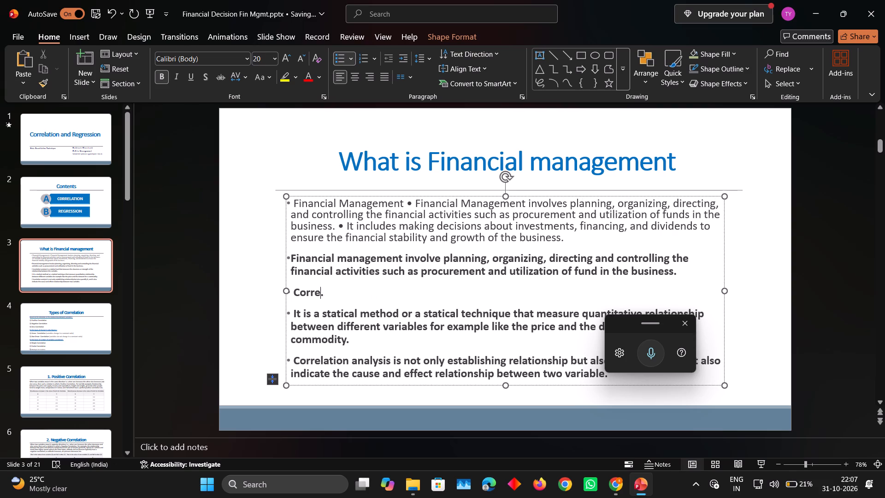
key("BackSpace")
key("BackSpace")
key("BackSpace")
key("BackSpace")
key("BackSpace")
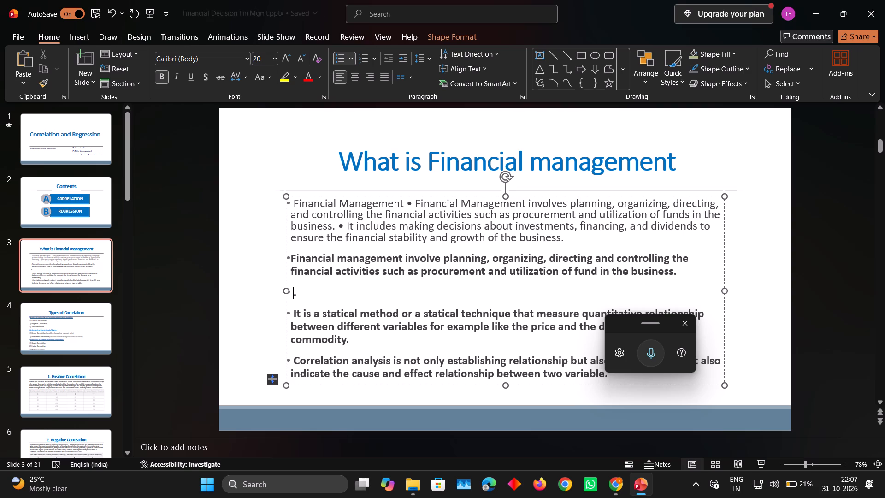
key("BackSpace")
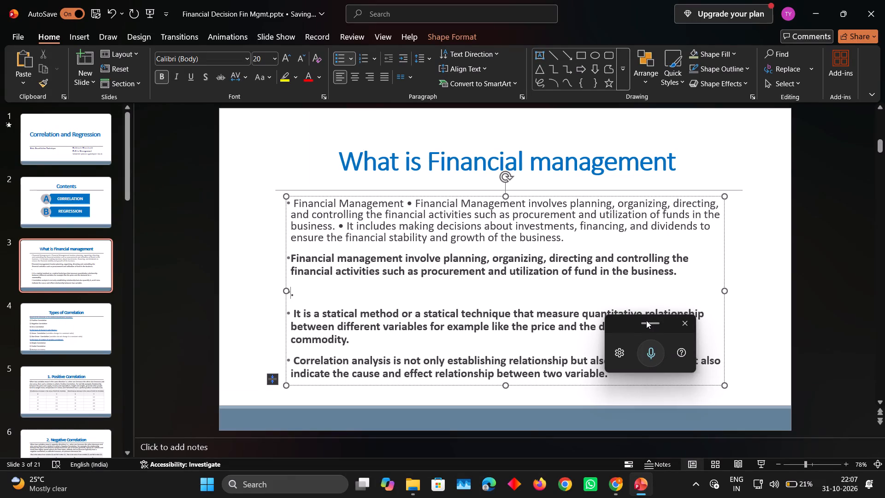
left_click(657, 356)
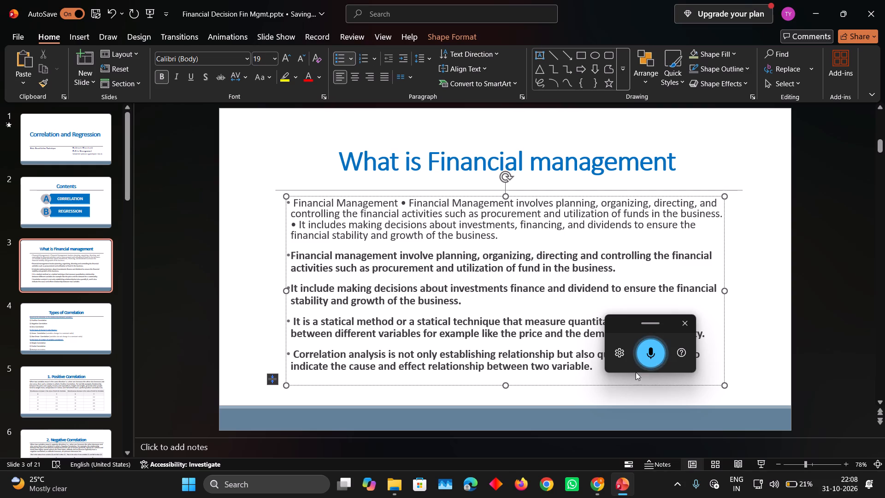
left_click(688, 326)
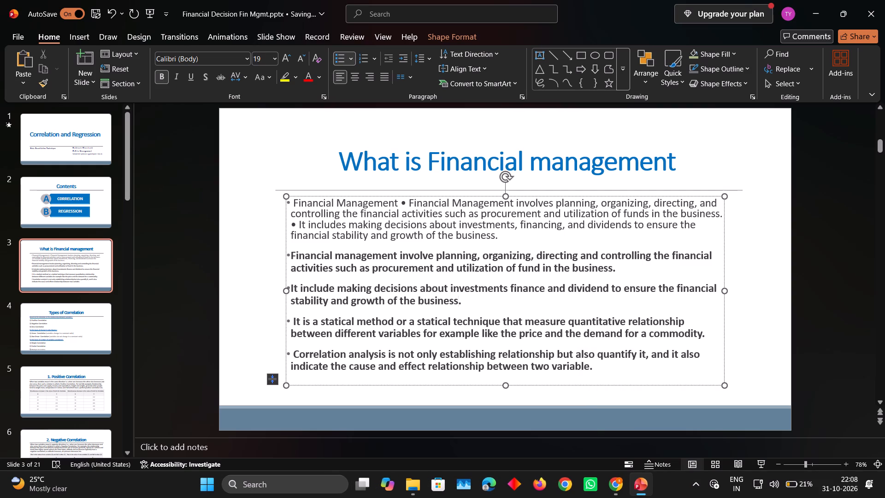
Delete the last two bullets on slide 3, about the statical method and correlation analysis.
left_click_drag(595, 370, 365, 320)
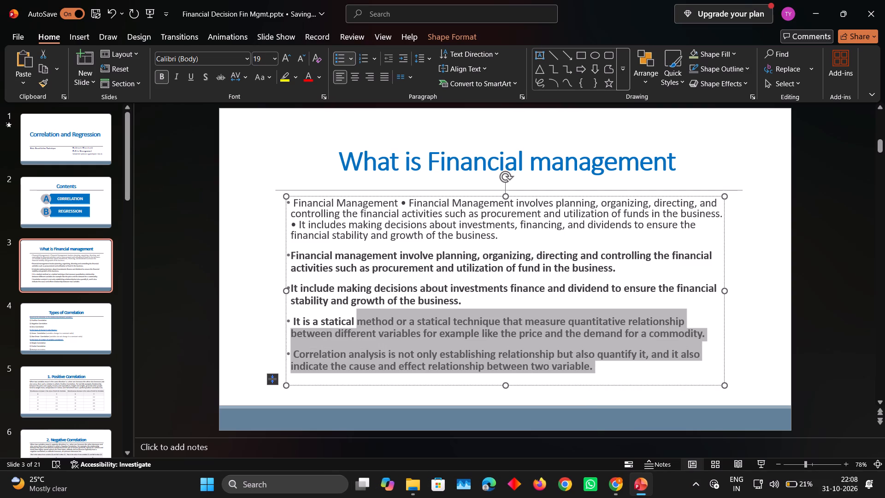
left_click_drag(365, 320, 288, 320)
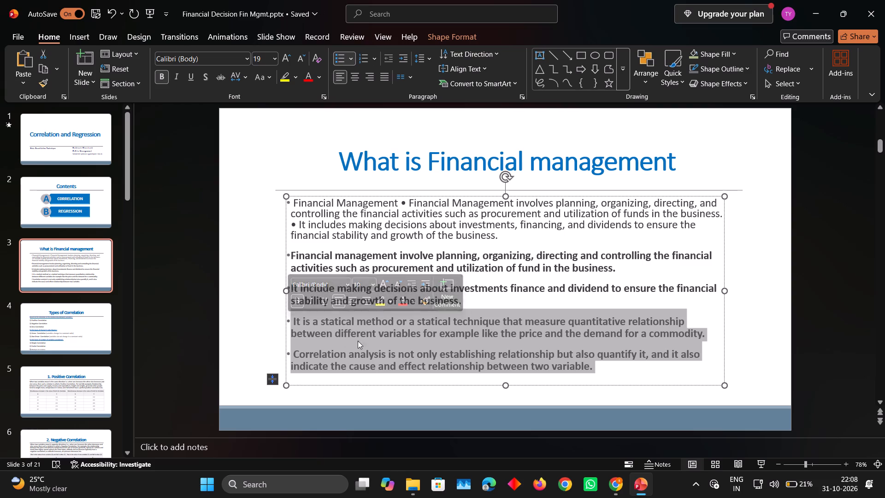
left_click(386, 353)
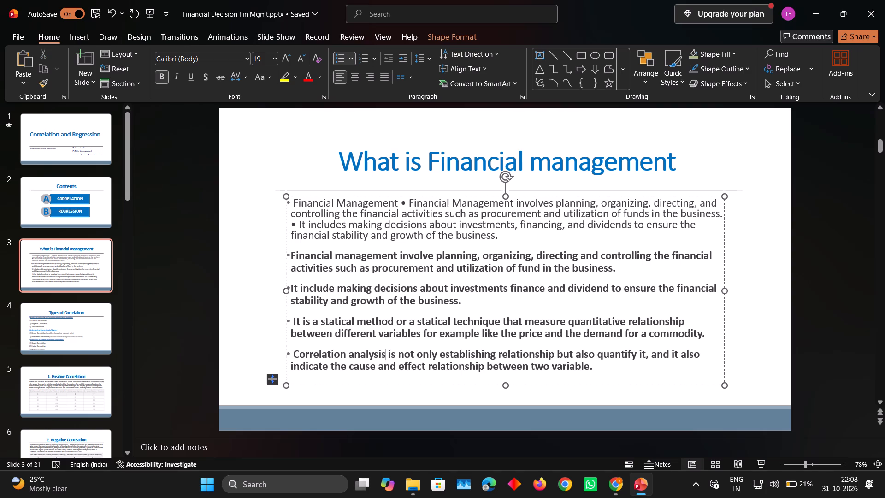
left_click_drag(597, 363, 275, 312)
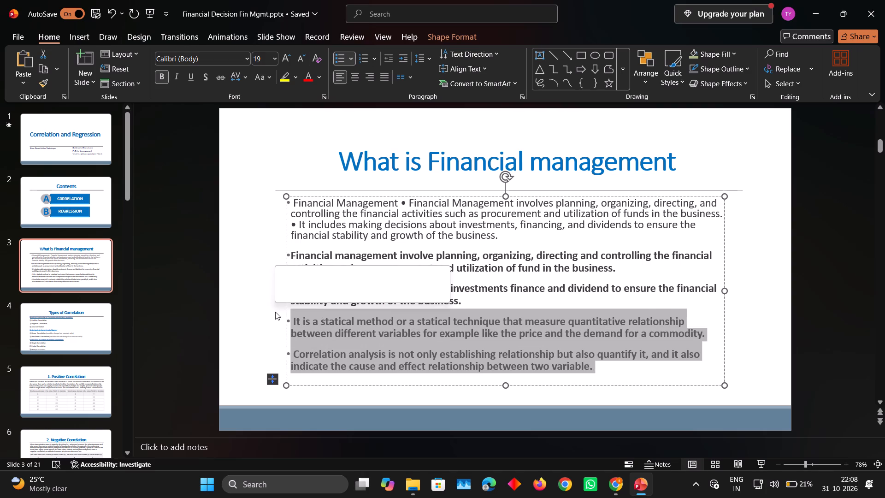
key("BackSpace")
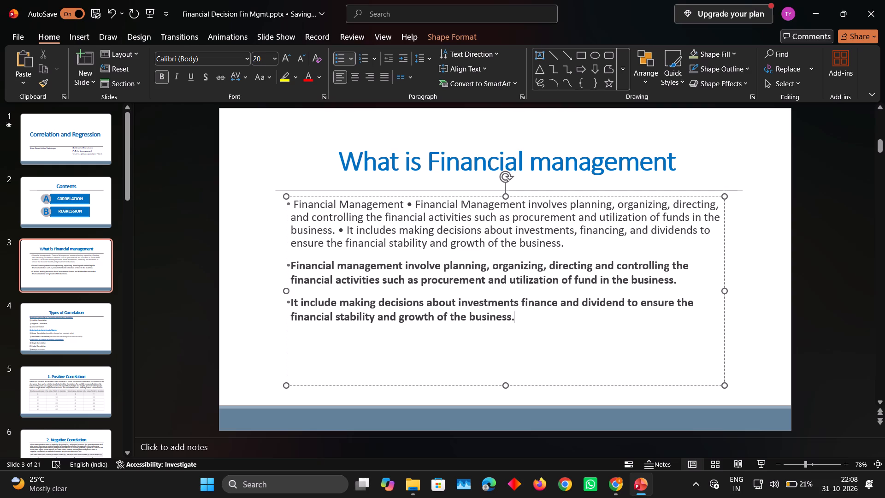
Remove the leading "Financial Management" heading text and the automatic bullet from the pasted first paragraph on slide 3.
left_click(405, 201)
key("BackSpace")
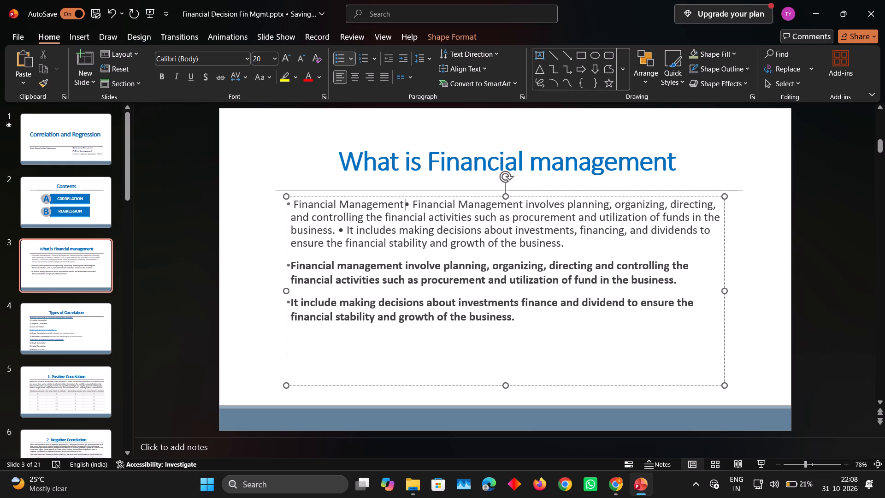
key("BackSpace")
key("BackSpace")
key("BackSpace")
key("BackSpace")
key("BackSpace")
key("BackSpace")
key("BackSpace")
key("BackSpace")
key("BackSpace")
key("BackSpace")
key("BackSpace")
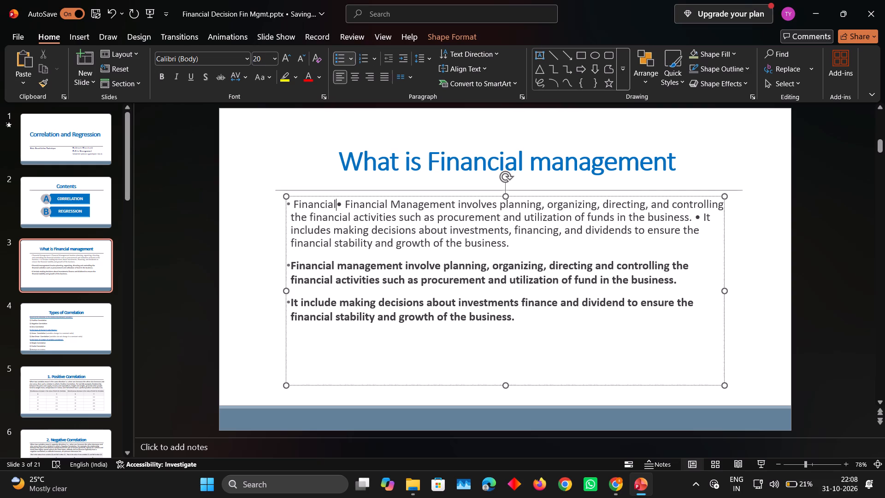
key("BackSpace")
key("BackSpace")
key("BackSpace")
key("BackSpace")
key("BackSpace")
key("BackSpace")
key("BackSpace")
key("BackSpace")
key("BackSpace")
key("BackSpace")
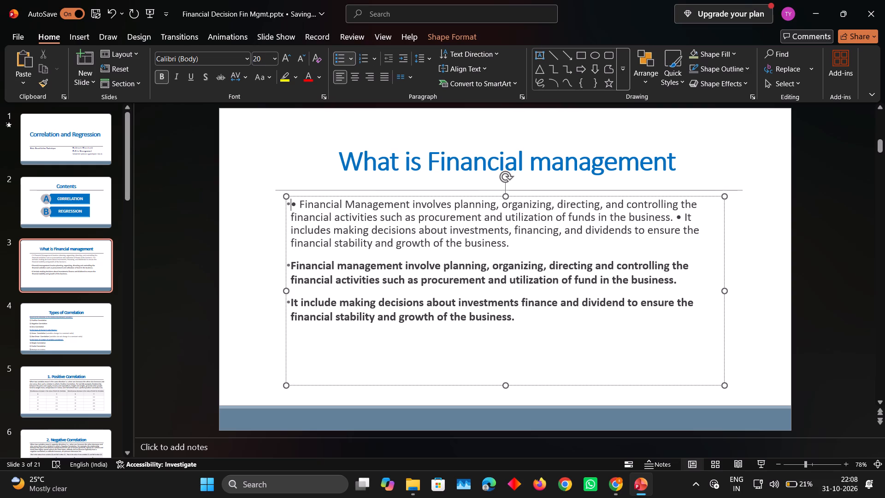
key("BackSpace")
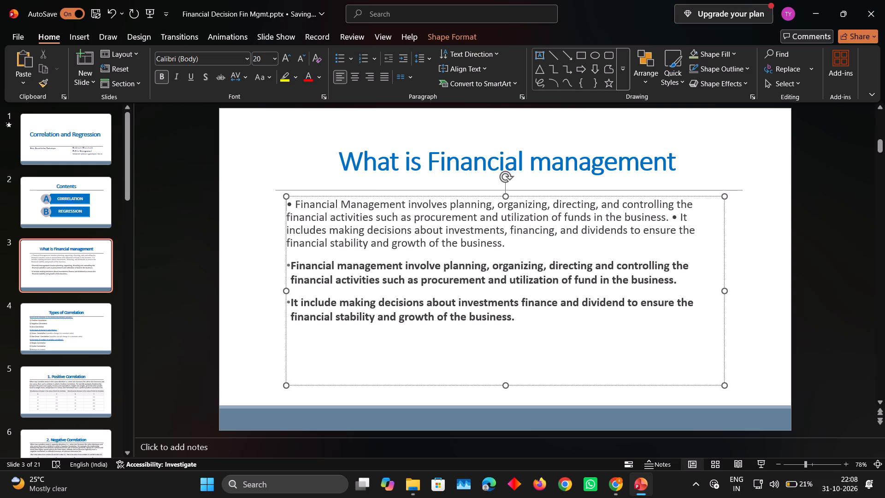
Make the whole pasted first paragraph on slide 3 bold to match the bullets below it.
left_click(394, 272)
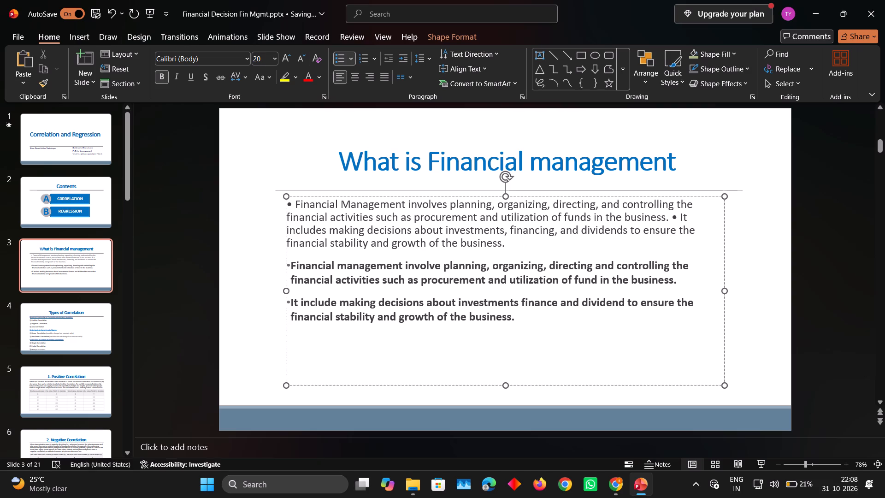
left_click(383, 220)
left_click(381, 265)
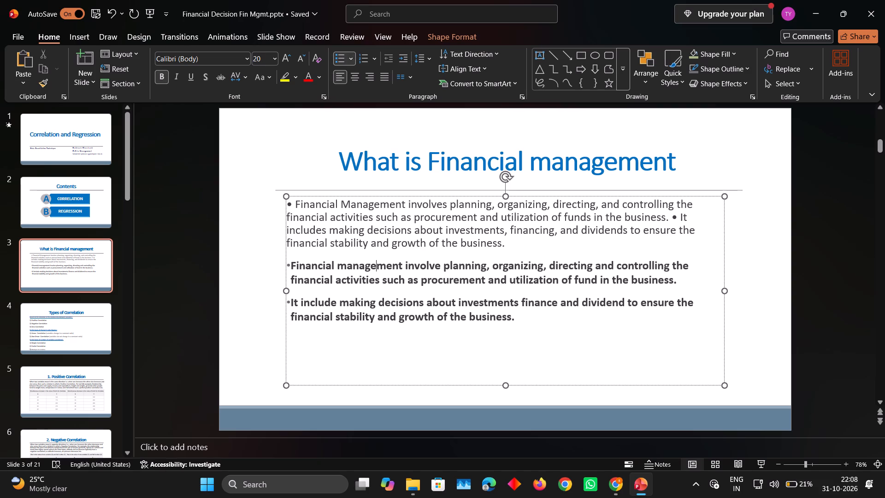
left_click(379, 227)
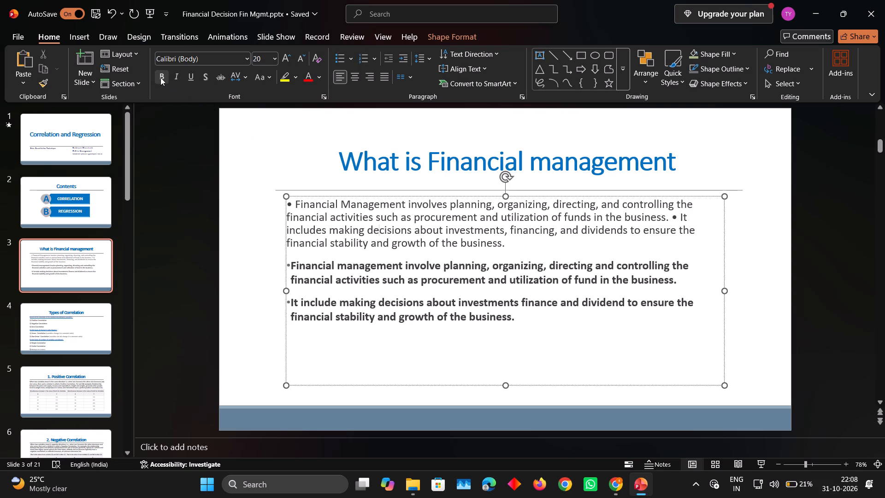
left_click(160, 77)
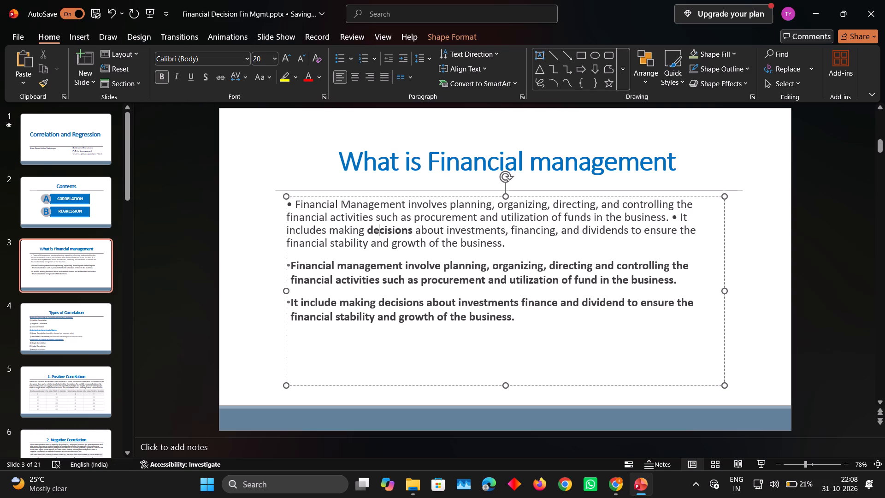
left_click(437, 241)
left_click_drag(514, 237, 264, 189)
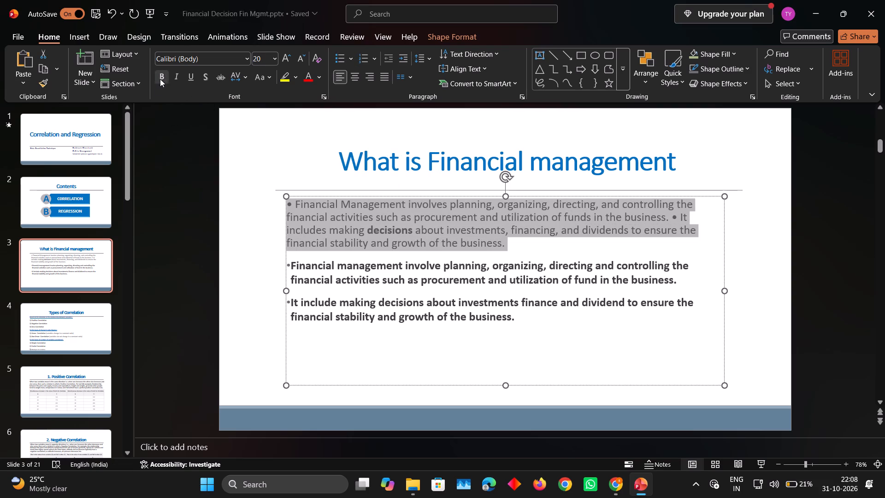
left_click(161, 75)
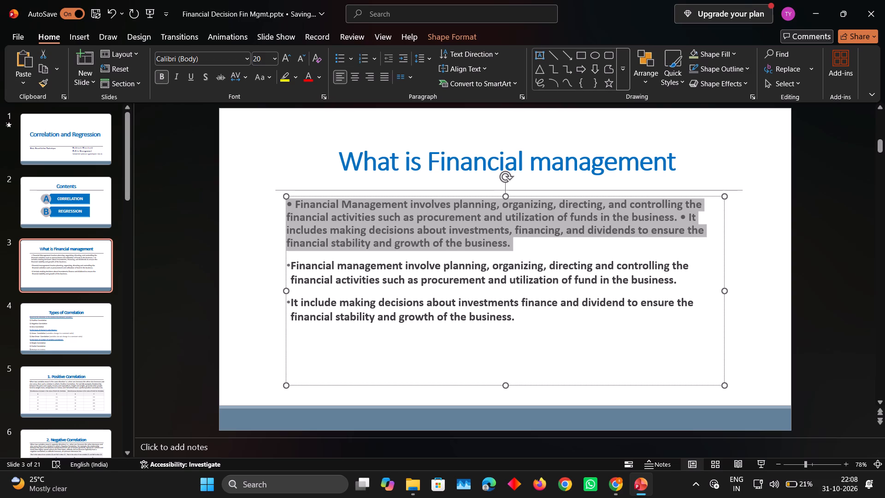
left_click(340, 273)
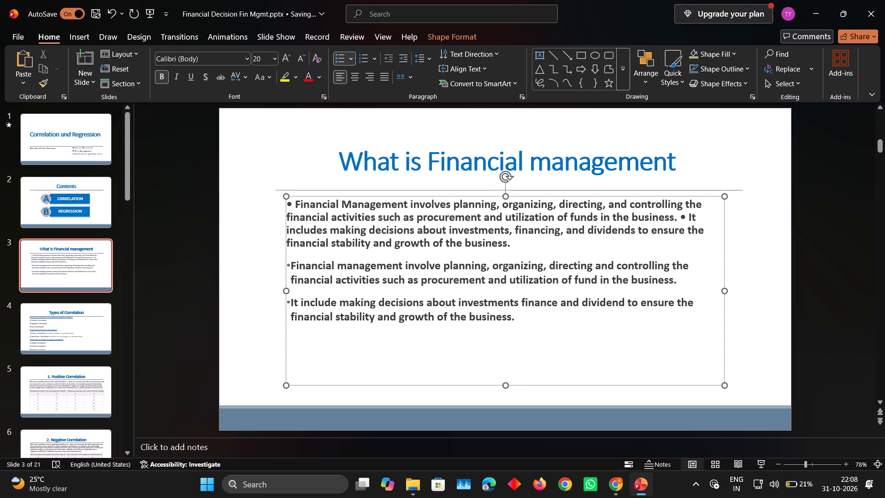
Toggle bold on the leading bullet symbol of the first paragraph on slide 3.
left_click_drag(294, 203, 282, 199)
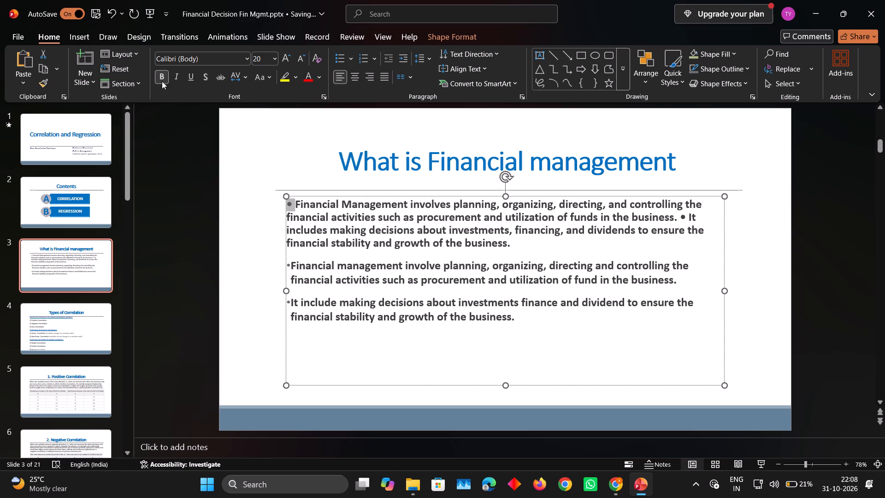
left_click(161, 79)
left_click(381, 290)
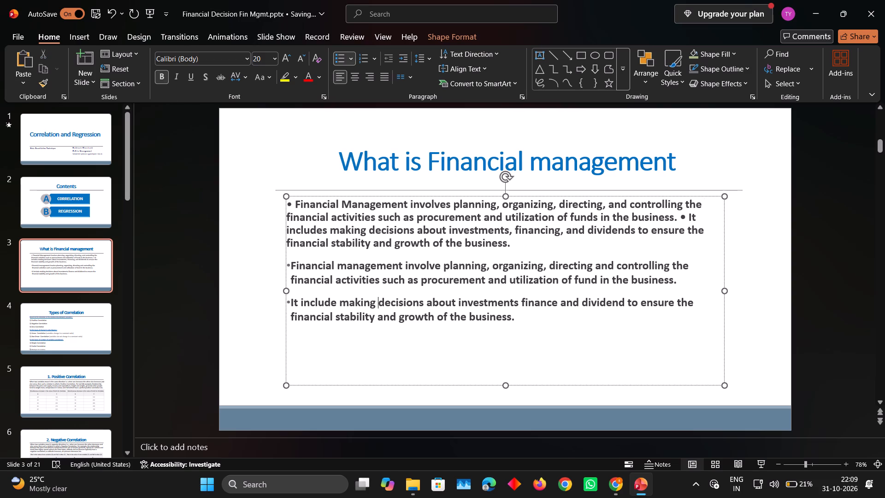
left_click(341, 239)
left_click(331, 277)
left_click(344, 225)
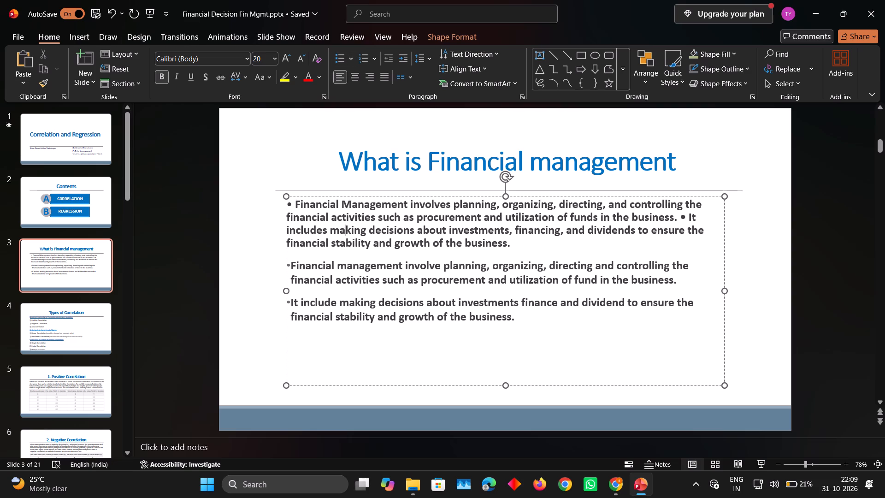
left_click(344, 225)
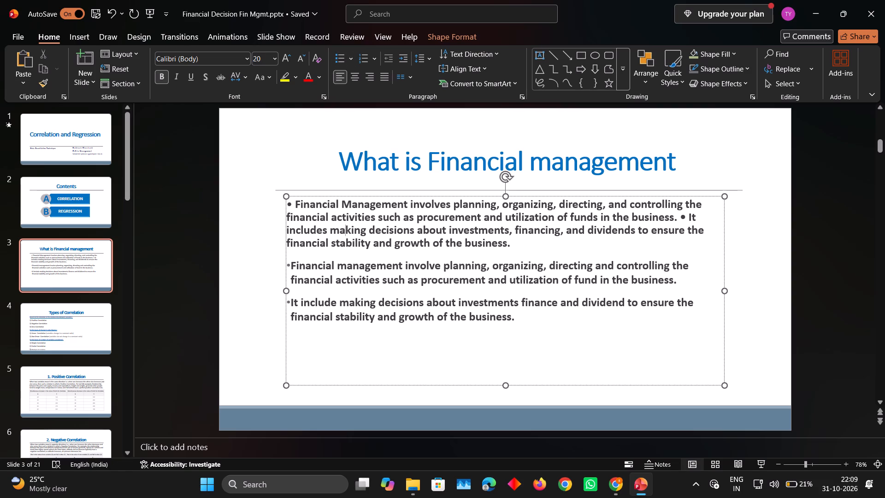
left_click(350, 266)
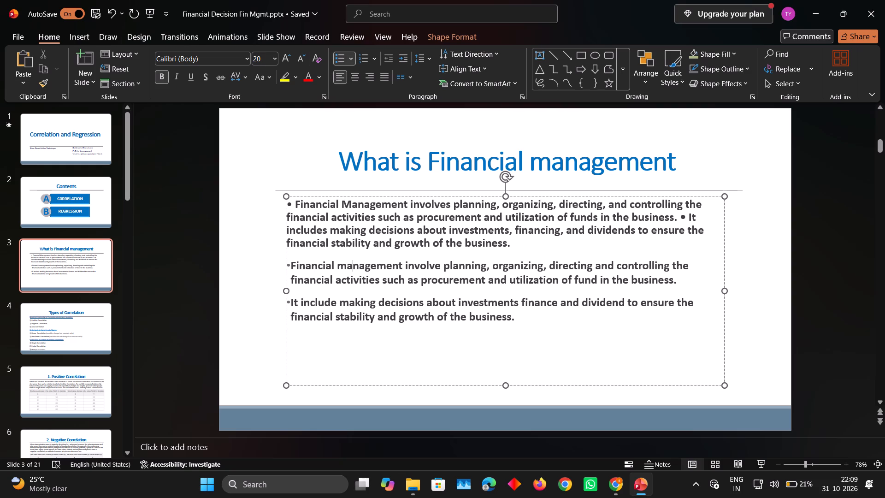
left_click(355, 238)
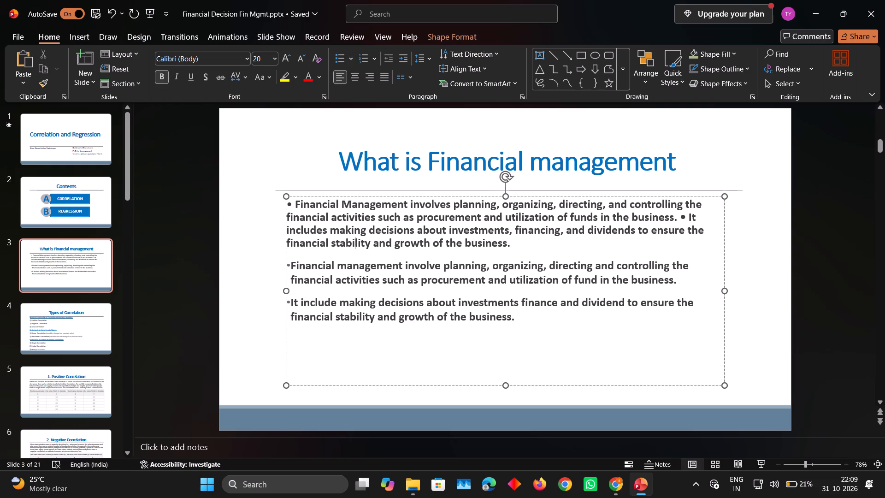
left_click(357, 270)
Delete the pasted first paragraph's text on slide 3, from "Financial Management involves" through "growth of the business".
left_click_drag(506, 241, 323, 211)
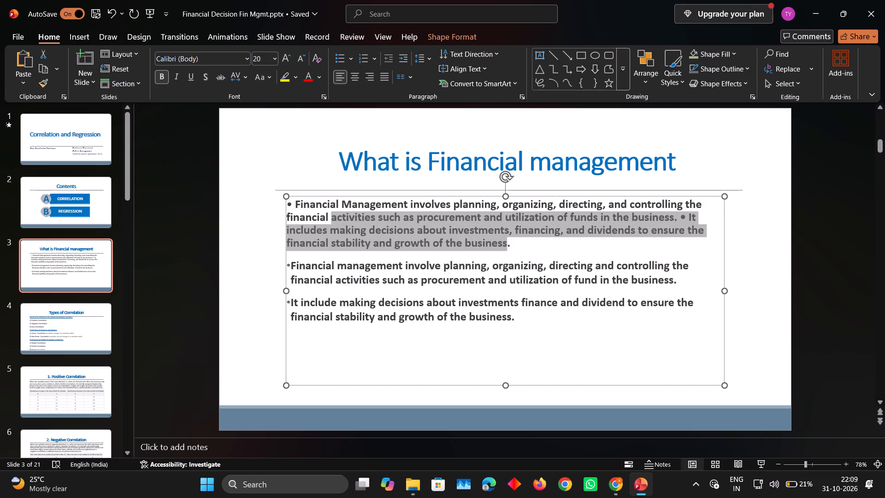
left_click_drag(323, 211, 305, 203)
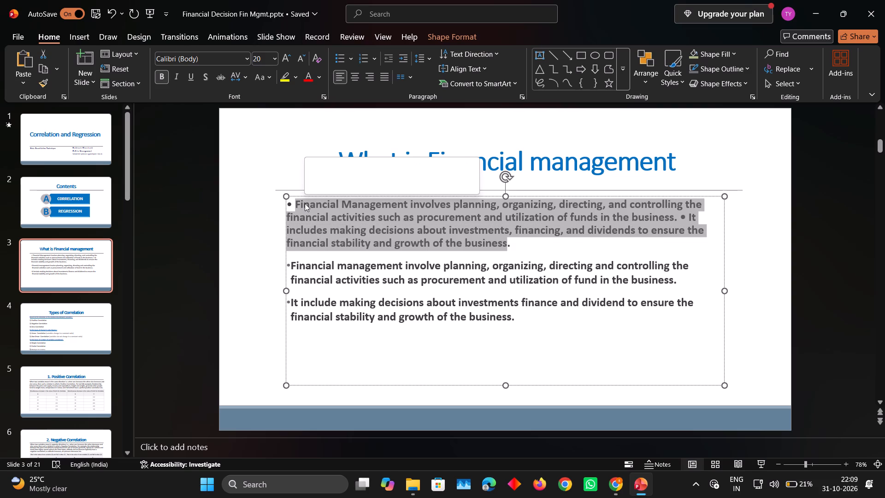
key("BackSpace")
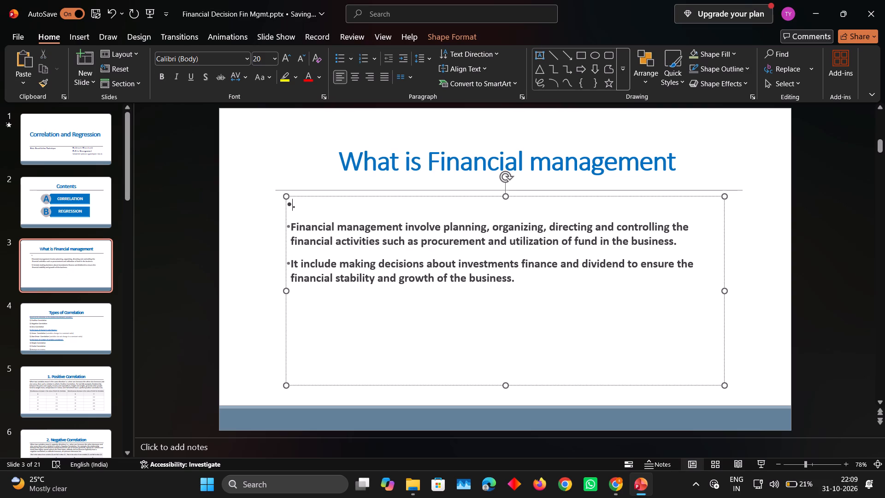
Insert a space before the text of both remaining bullets, "Financial management involve" and "It include making decisions".
left_click(290, 225)
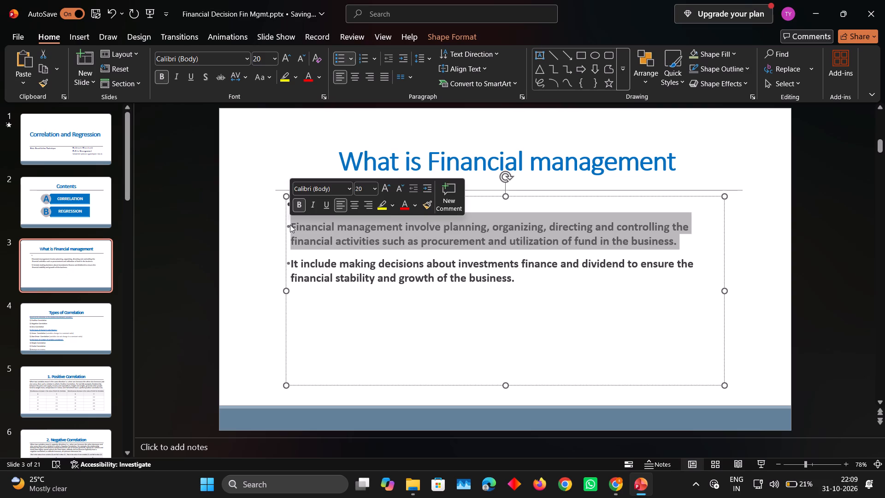
left_click(290, 225)
left_click(307, 228)
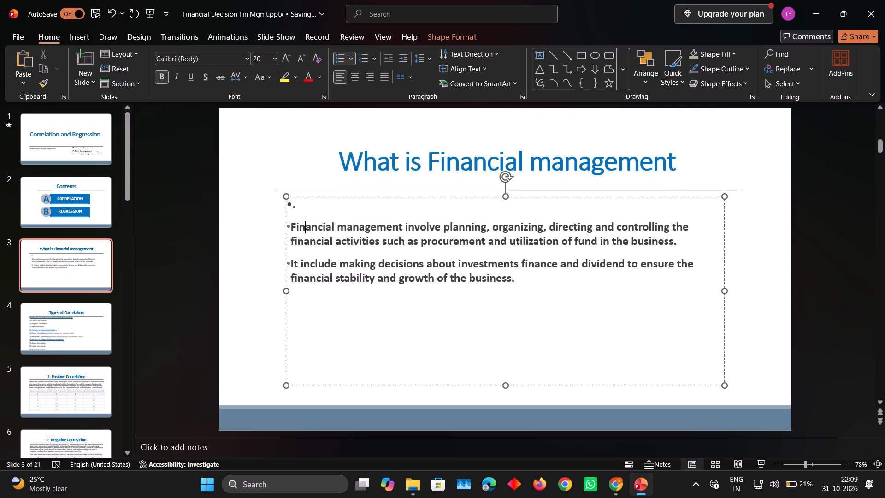
left_click(291, 226)
key("space")
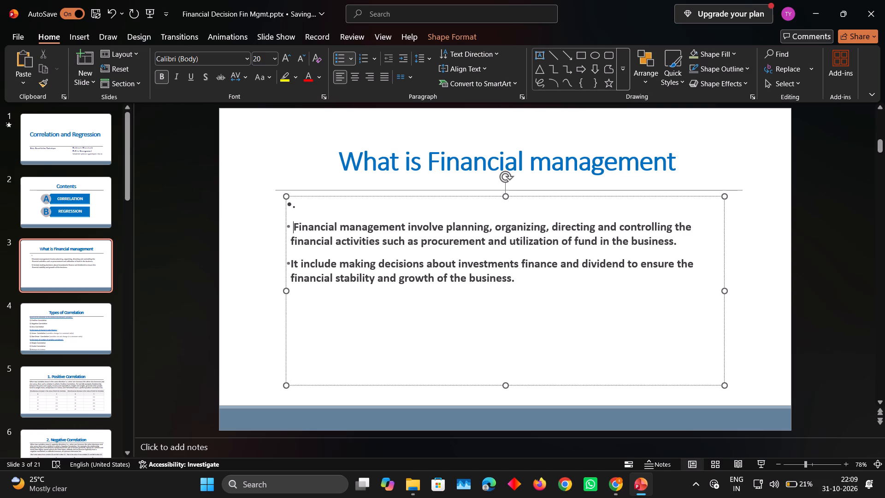
left_click(290, 263)
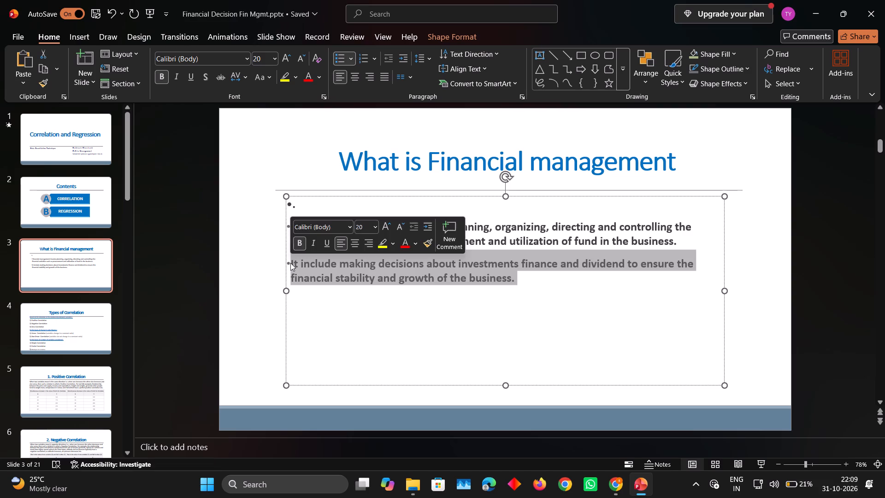
left_click(290, 263)
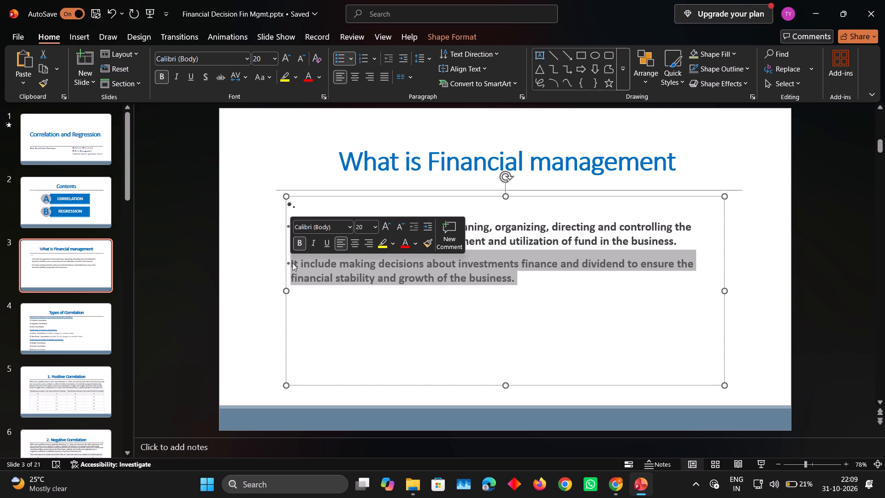
left_click(293, 263)
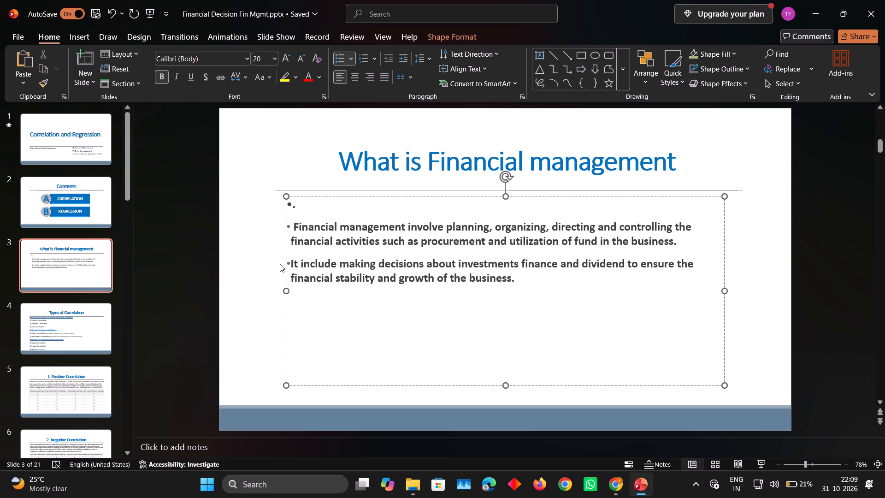
key("Left")
key("space")
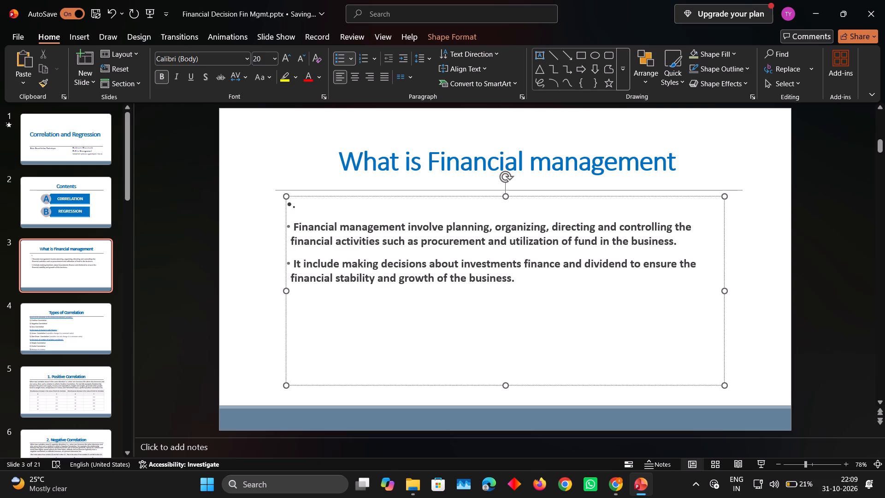
Delete the leftover bullet symbol and period above the two bullets, and add an extra blank line there.
left_click(292, 204)
key("BackSpace")
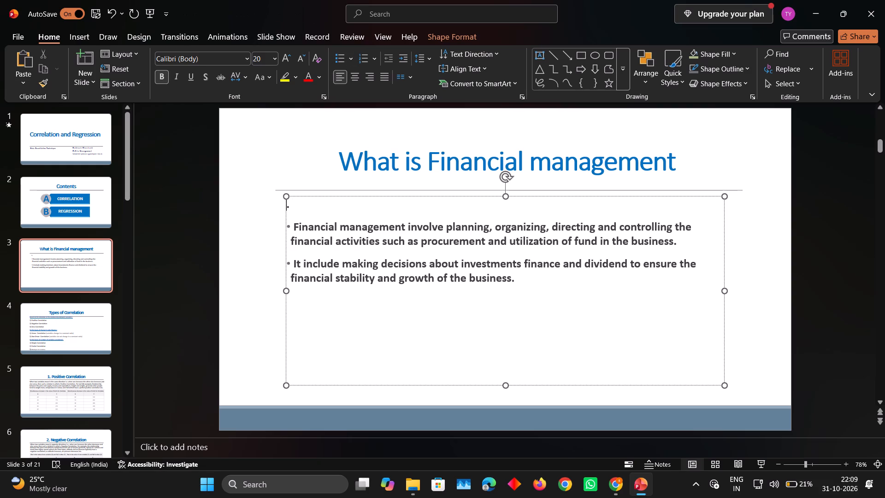
key("Return")
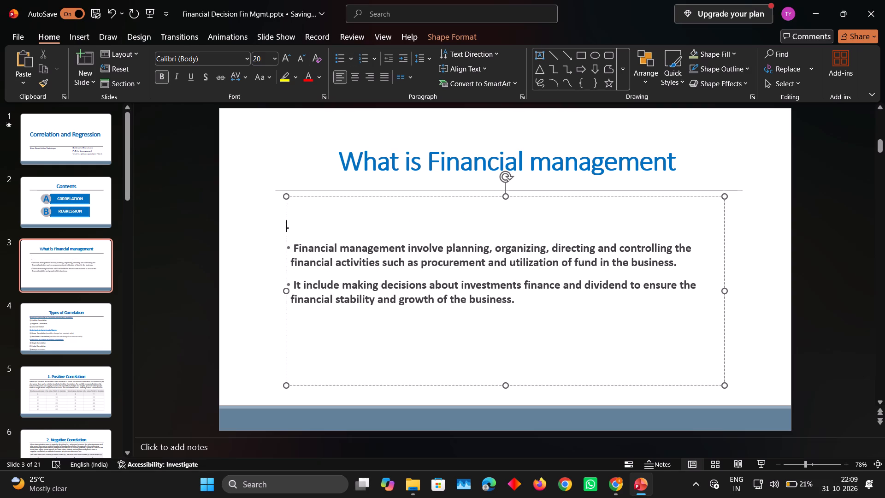
key("Right")
key("BackSpace")
Add an empty bullet line after the last bullet on slide 3.
left_click(514, 300)
key("Return")
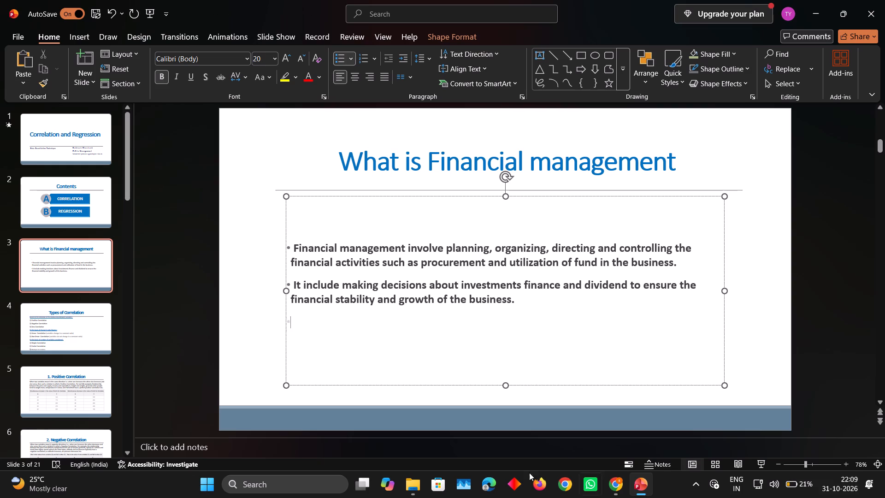
Switch to the Vedantu notes in Chrome and copy the Importance of Financial Management points, from "Fixed Assets" through "have a direct impact on".
left_click(612, 487)
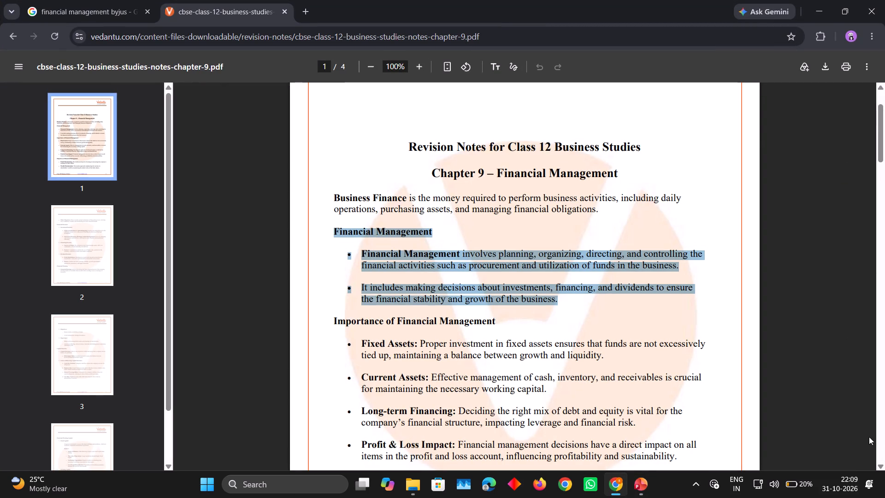
triple_click(882, 467)
double_click(882, 467)
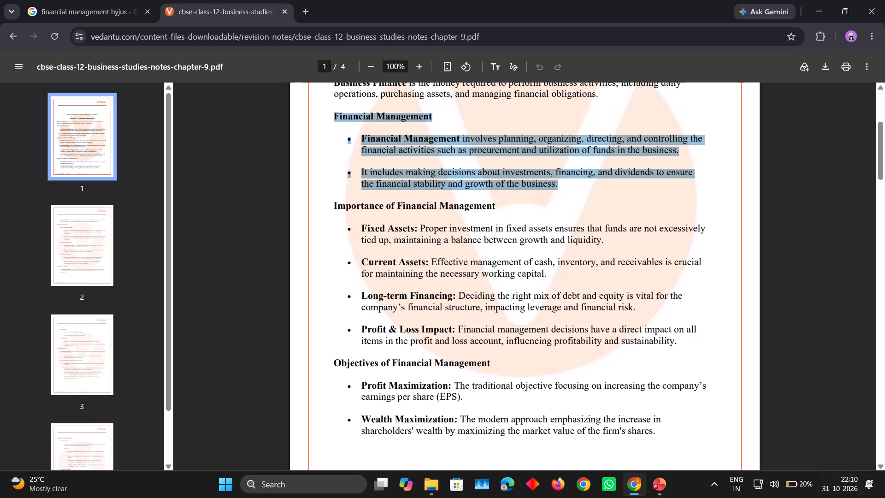
left_click_drag(683, 339, 248, 192)
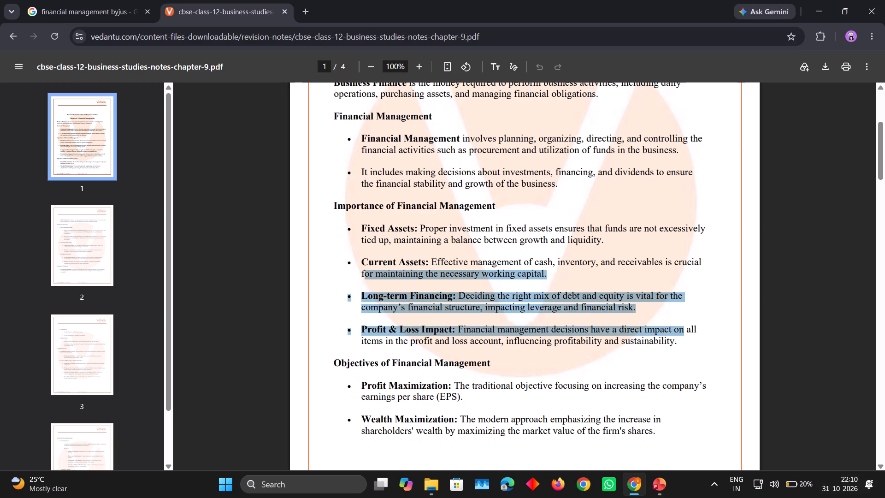
left_click_drag(248, 192, 351, 234)
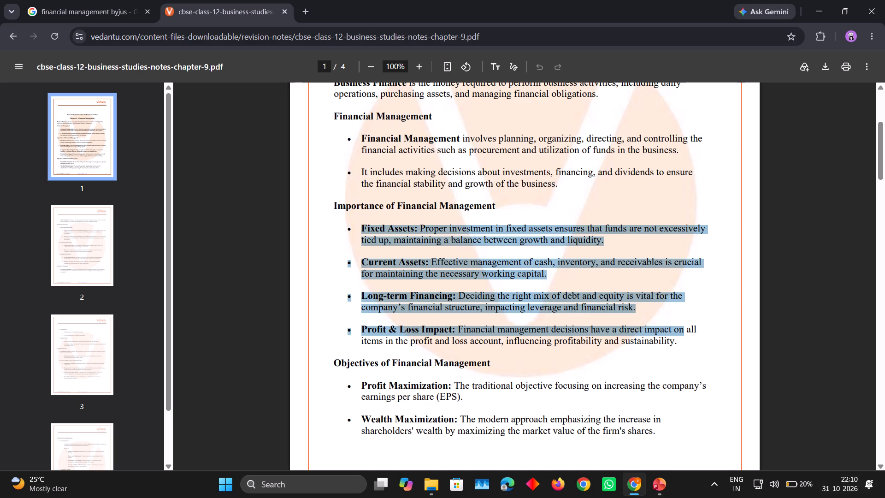
left_click_drag(351, 234, 341, 231)
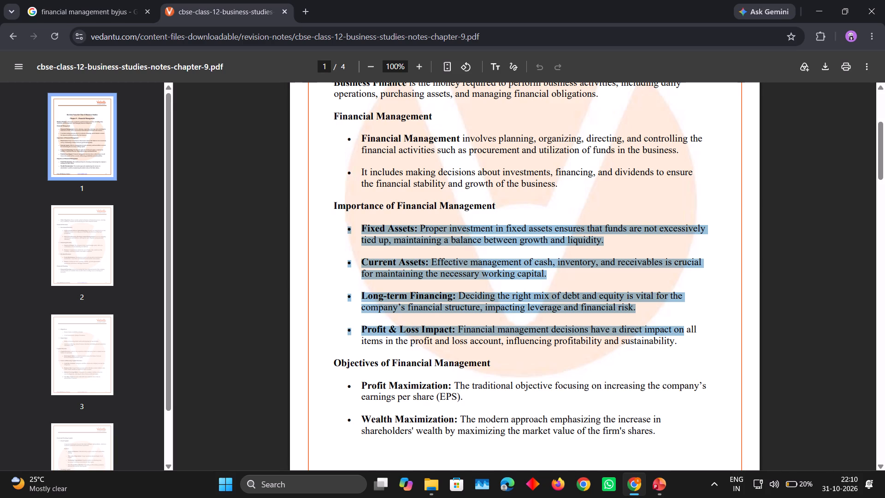
key("ctrl+c")
Back in PowerPoint, replace the entire body text of slide 4, Types of Correlation, with the copied importance points.
left_click(657, 482)
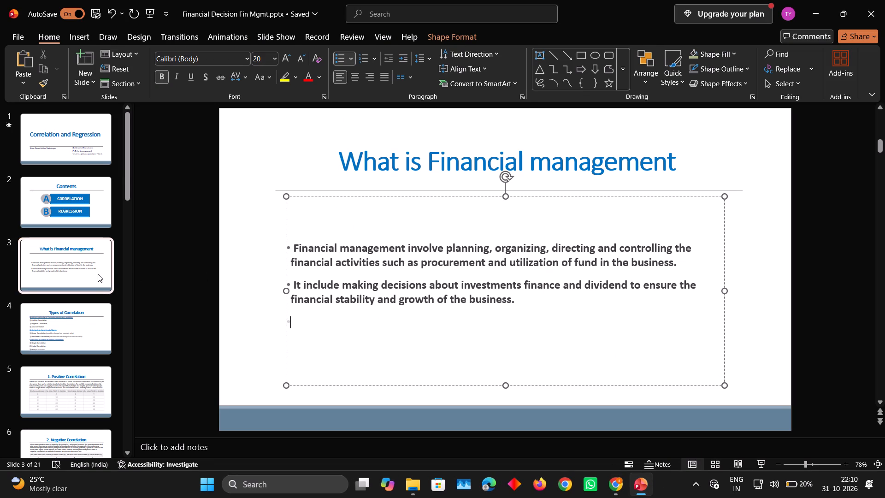
left_click(98, 274)
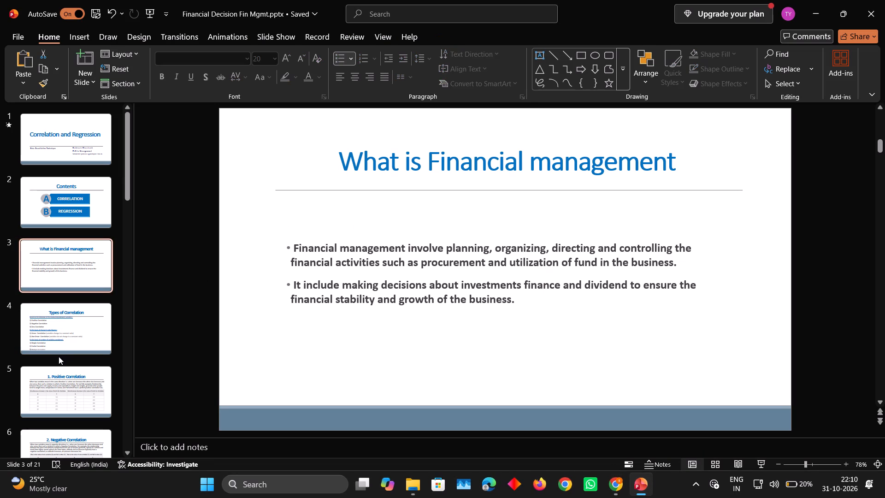
left_click(82, 325)
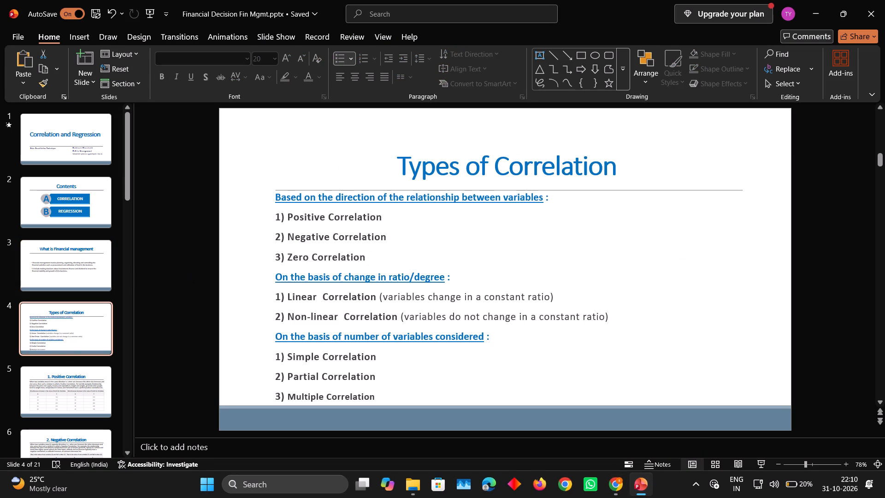
left_click_drag(379, 397, 278, 262)
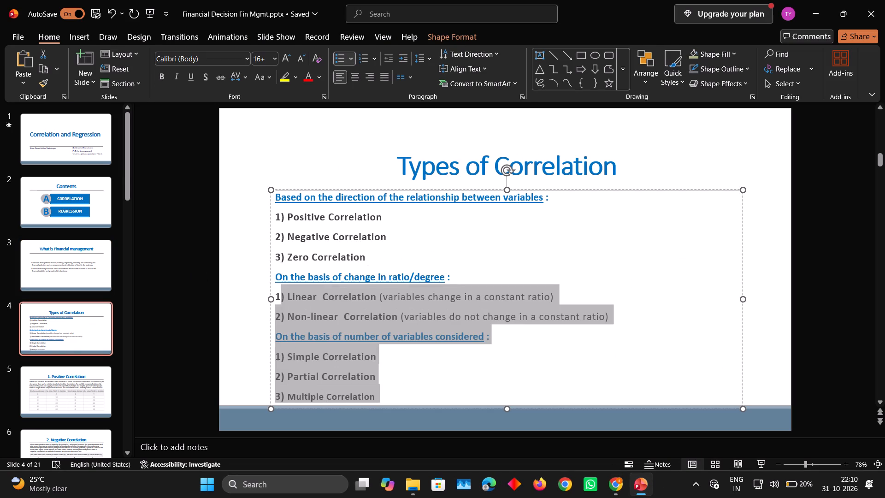
left_click_drag(278, 262, 267, 193)
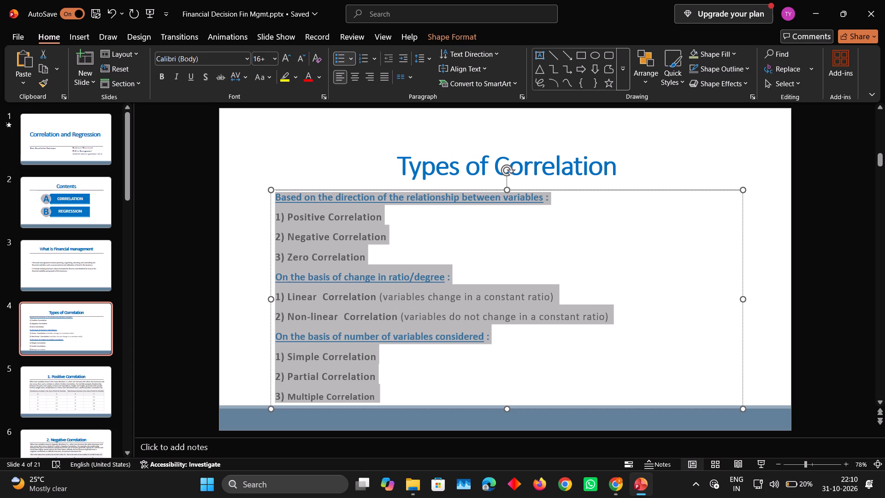
key("ctrl+v")
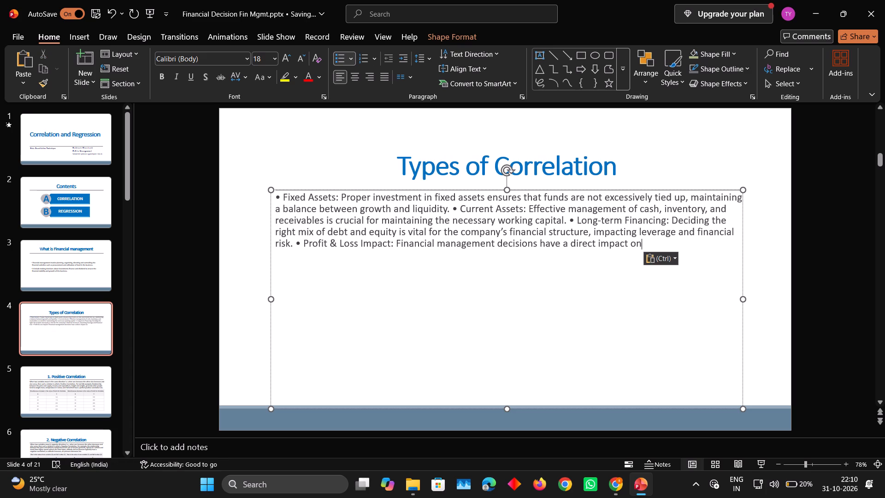
Replace the title of slide 4 with "Importance of financial management".
left_click(612, 165)
key("BackSpace")
key("BackSpace")
key("BackSpace")
key("BackSpace")
key("BackSpace")
key("BackSpace")
key("BackSpace")
key("BackSpace")
key("BackSpace")
key("BackSpace")
key("BackSpace")
key("BackSpace")
key("BackSpace")
key("BackSpace")
key("BackSpace")
key("BackSpace")
key("BackSpace")
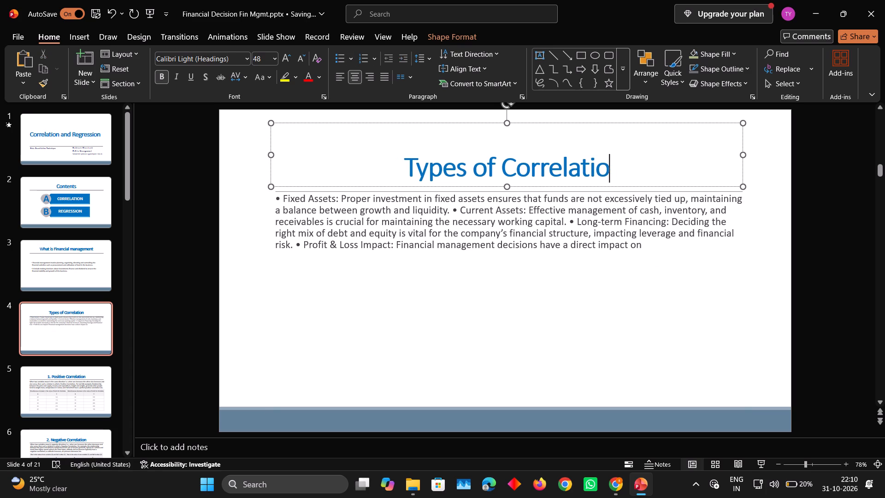
key("BackSpace")
key("BackSpace")
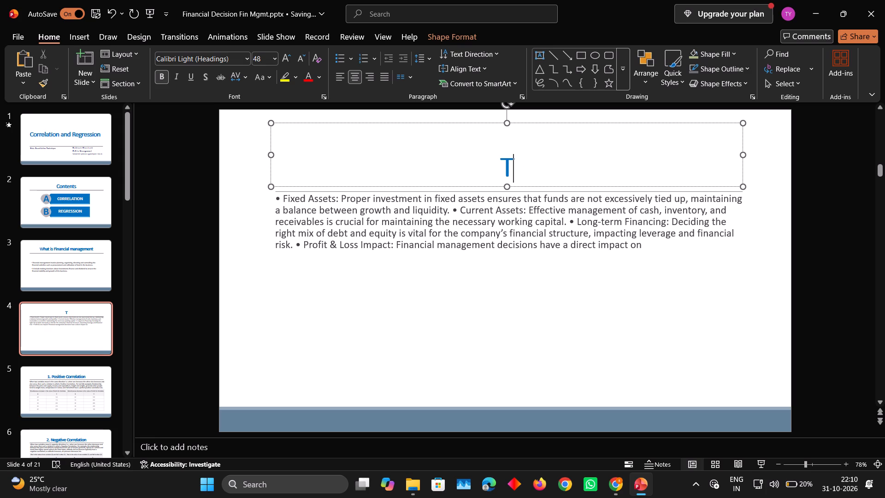
key("BackSpace")
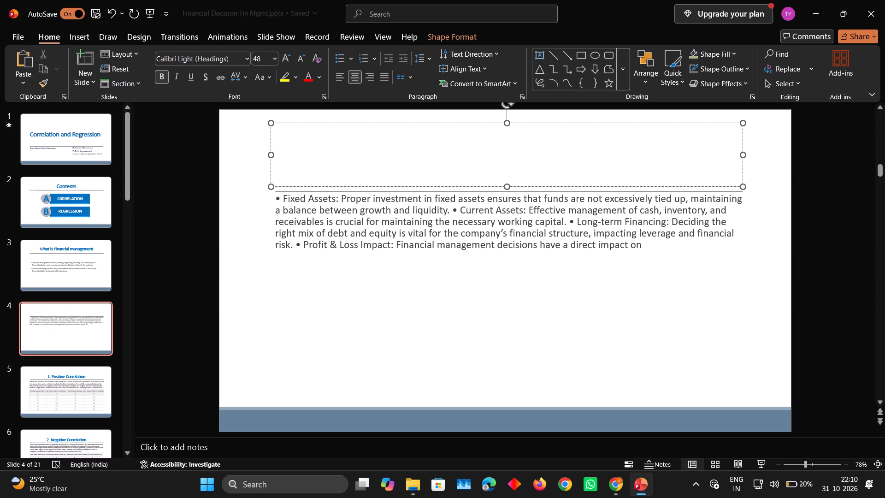
key("super+h")
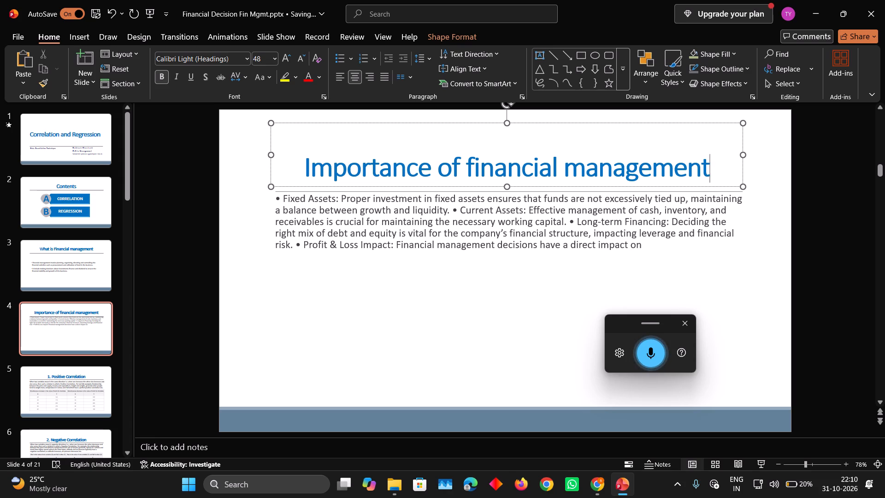
Split the slide 4 body text so Current Assets, Long-term Financing and Profit & Loss Impact each start a new paragraph.
left_click(450, 207)
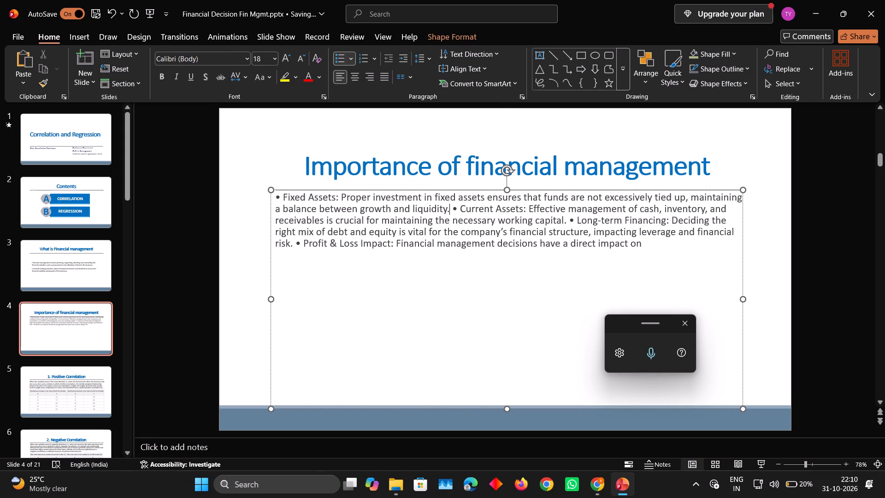
key("Right")
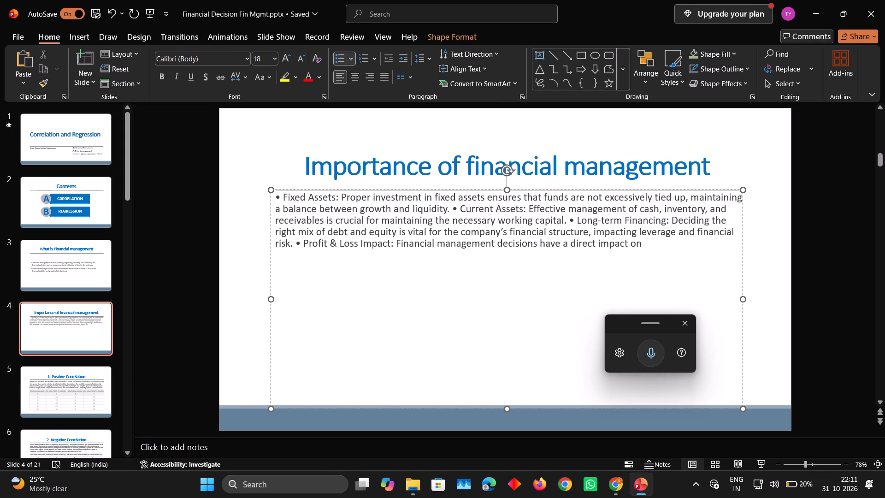
key("Return")
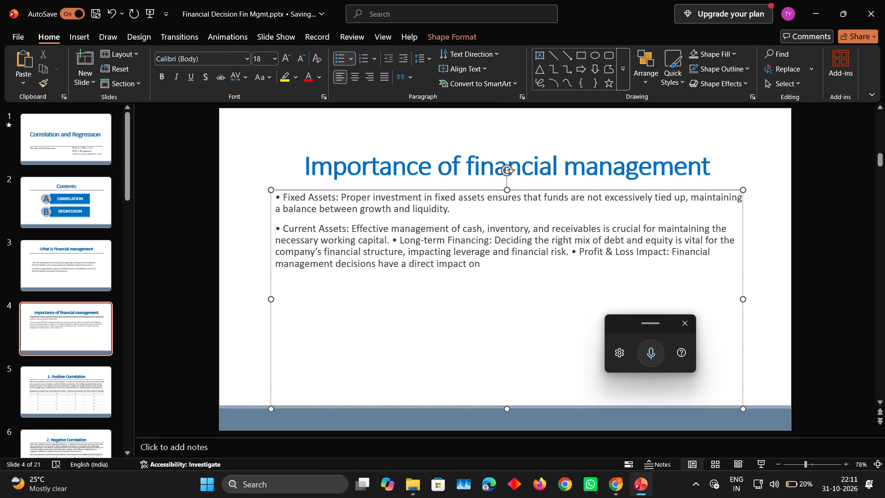
left_click(393, 238)
key("Return")
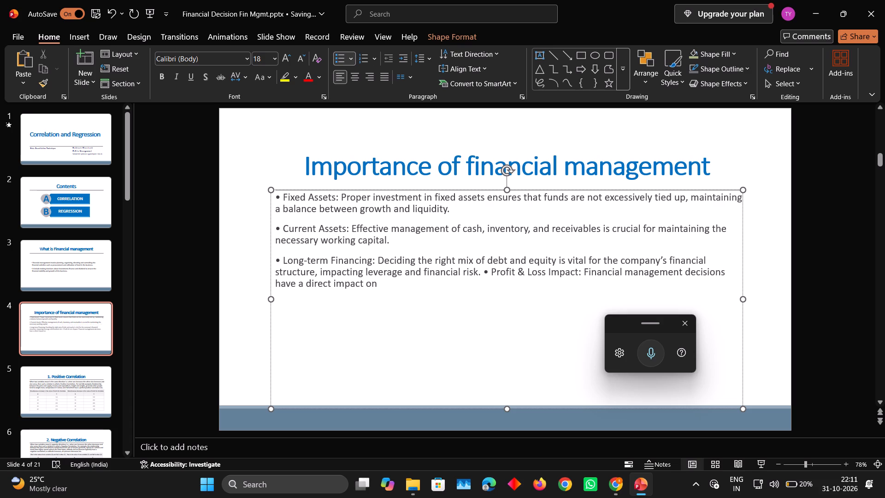
left_click(483, 272)
key("Return")
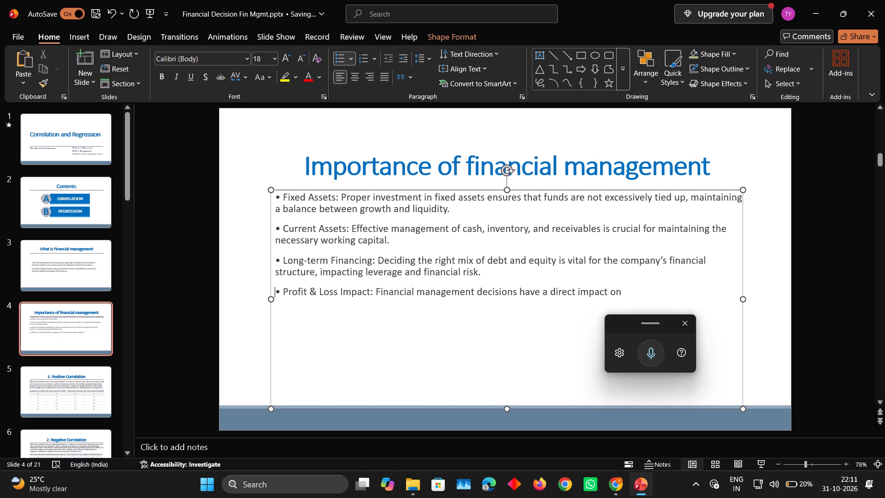
left_click(656, 304)
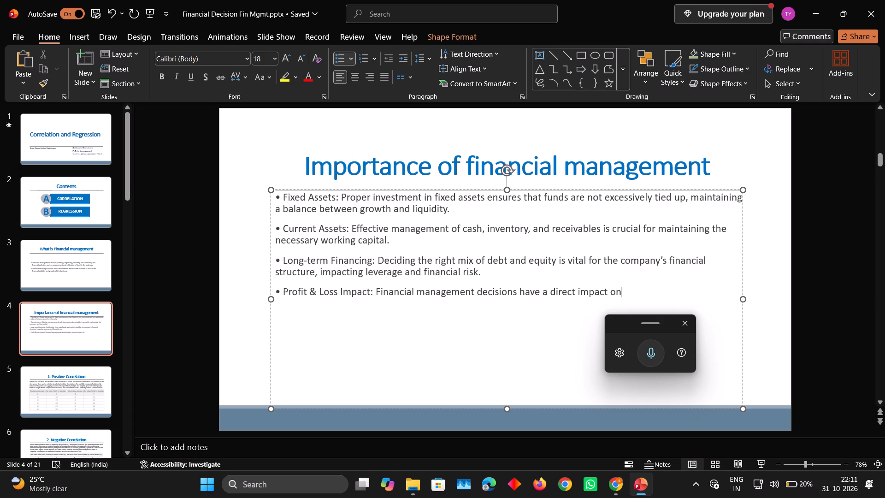
Make all the body text on slide 4 bold.
left_click(669, 189)
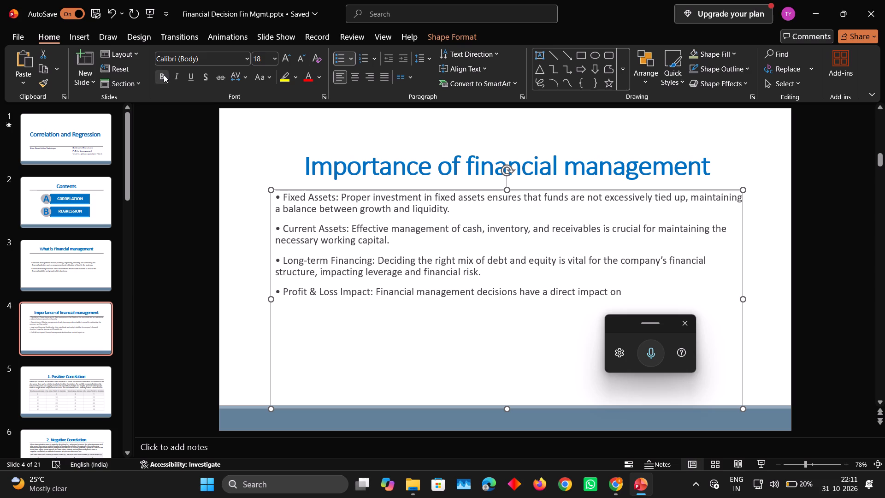
left_click(164, 77)
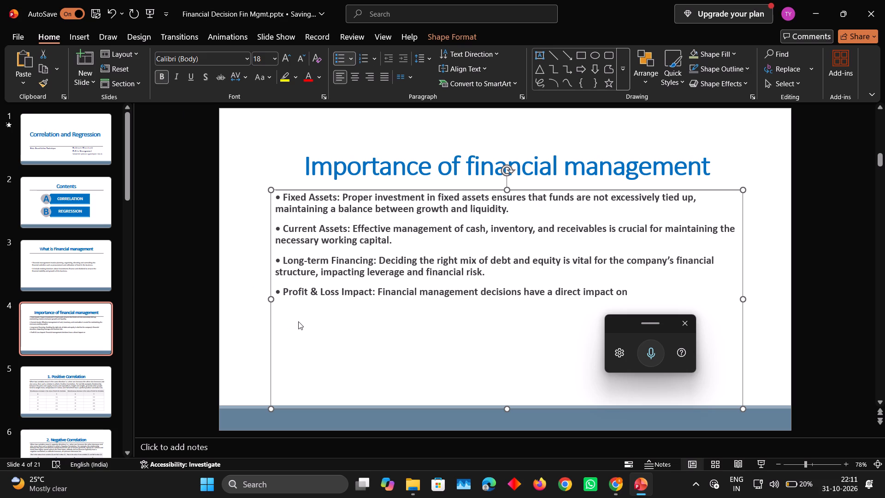
left_click(301, 321)
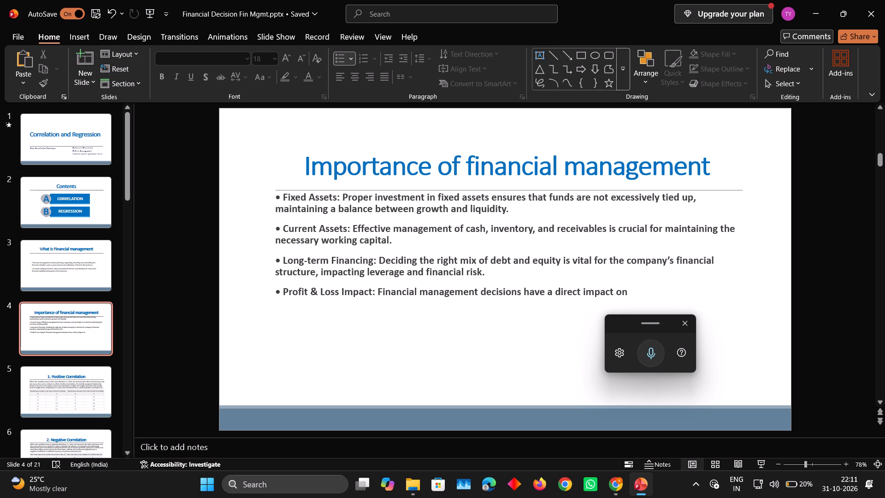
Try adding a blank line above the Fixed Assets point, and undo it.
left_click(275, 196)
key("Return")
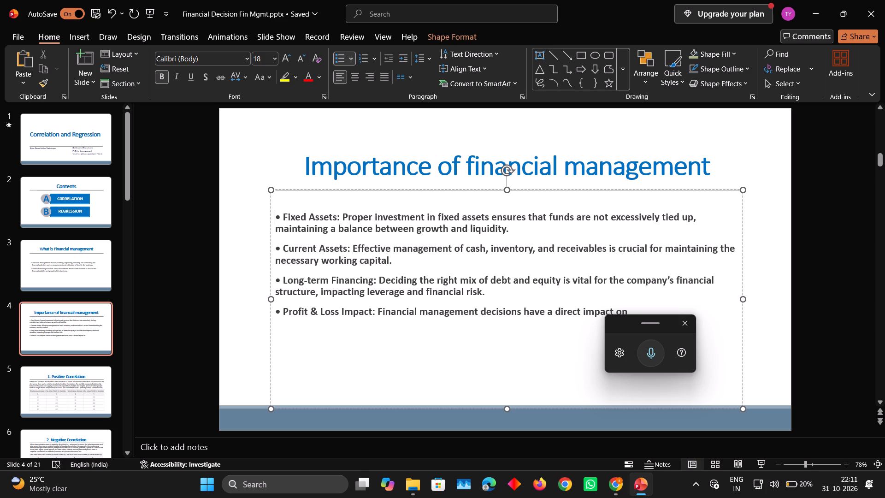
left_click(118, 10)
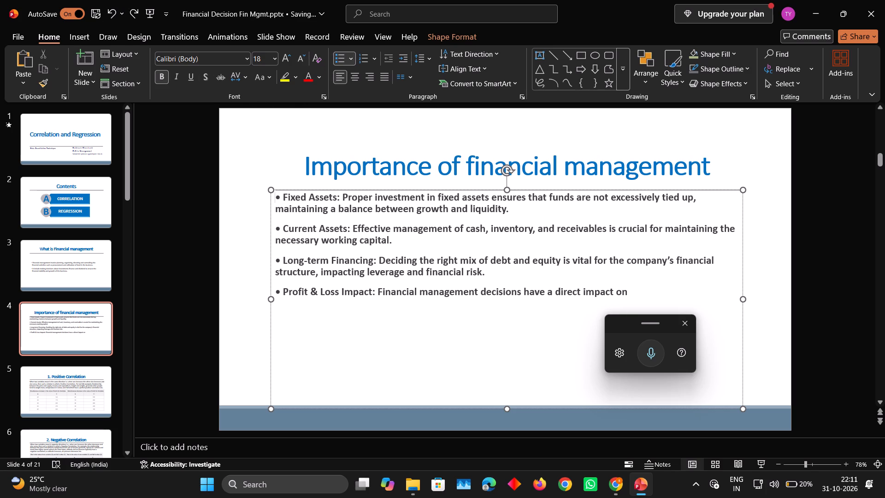
Nudge the slide 4 body text box slightly down, away from the line under the title.
left_click(584, 121)
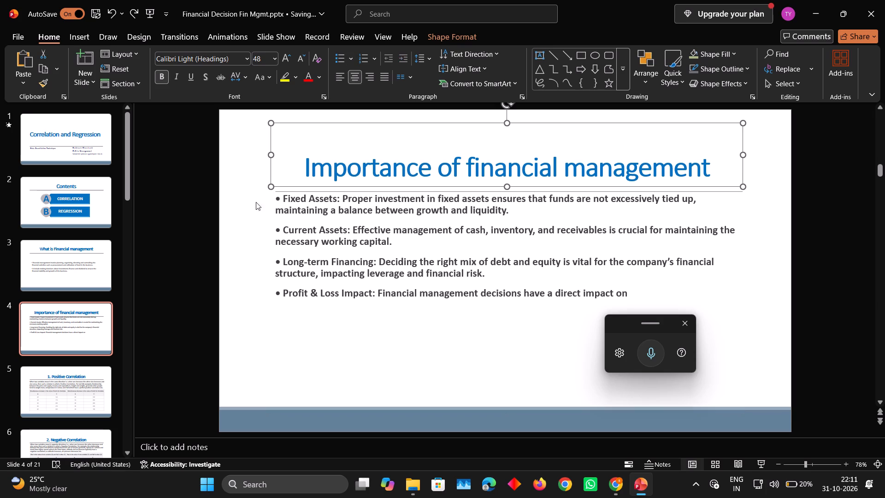
left_click(232, 218)
left_click(325, 197)
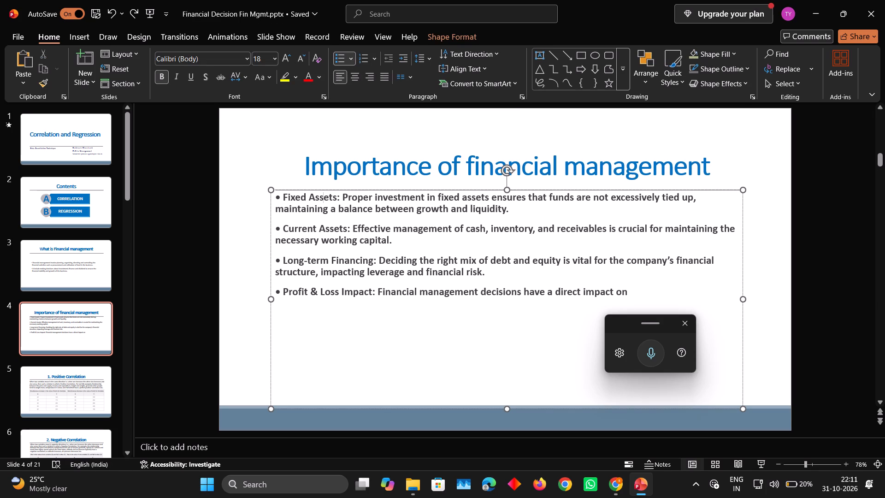
key("Down")
left_click(526, 191)
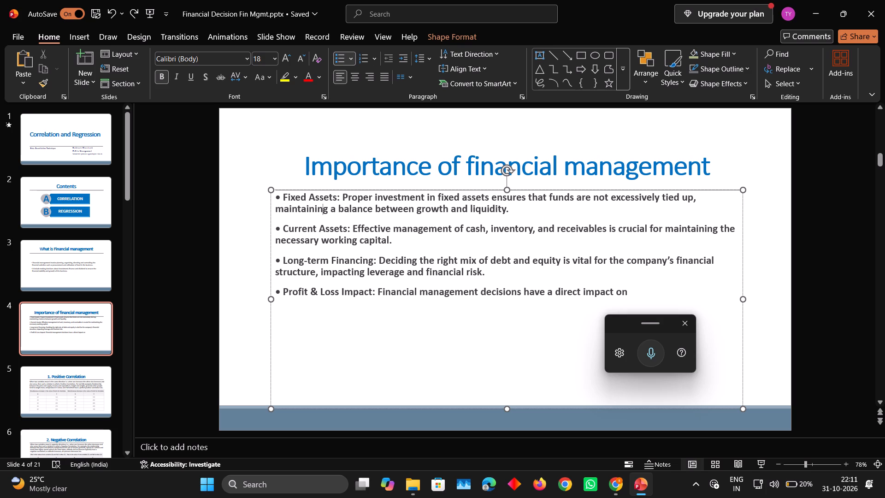
left_click(521, 187)
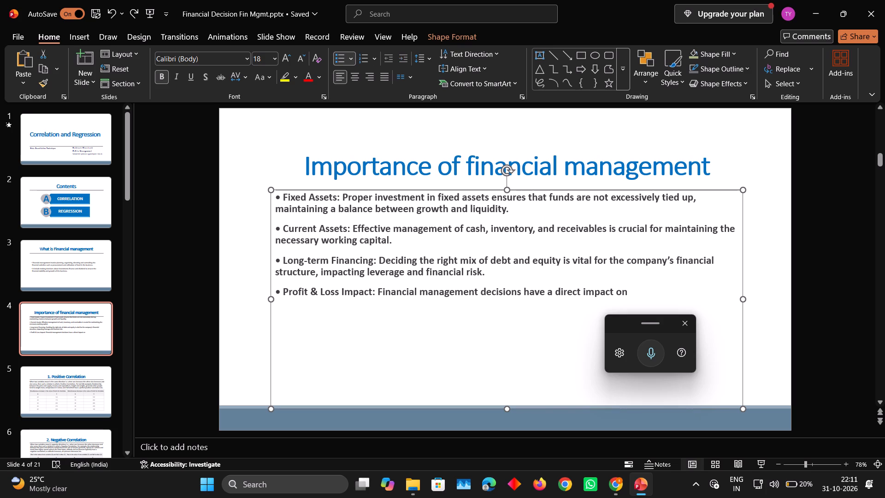
left_click(519, 189)
key("Down")
key("Down")
key("Down")
key("Down")
key("Down")
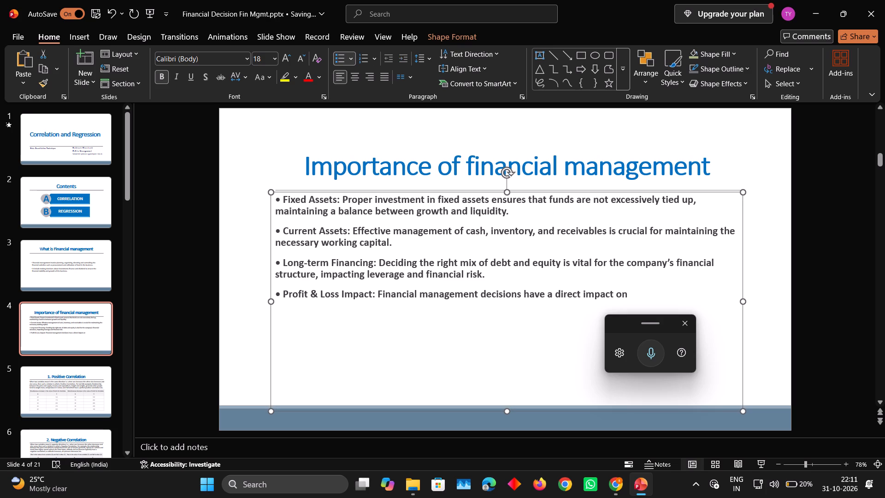
left_click(247, 147)
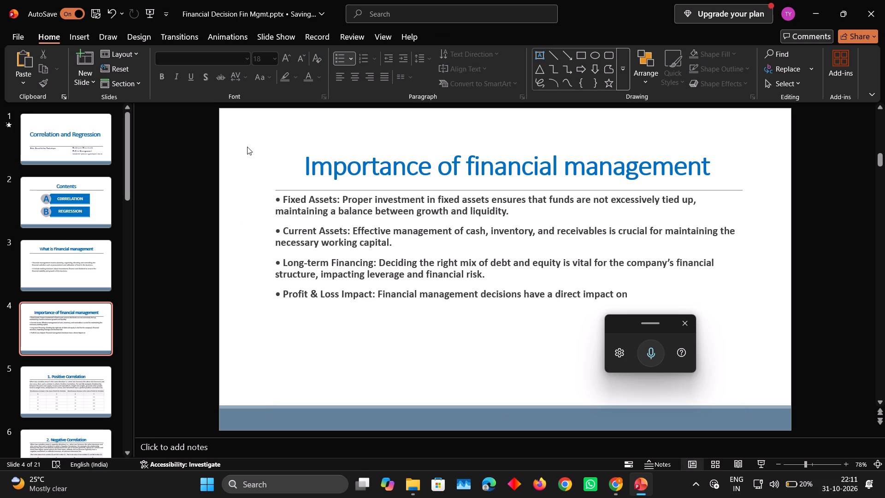
left_click(442, 198)
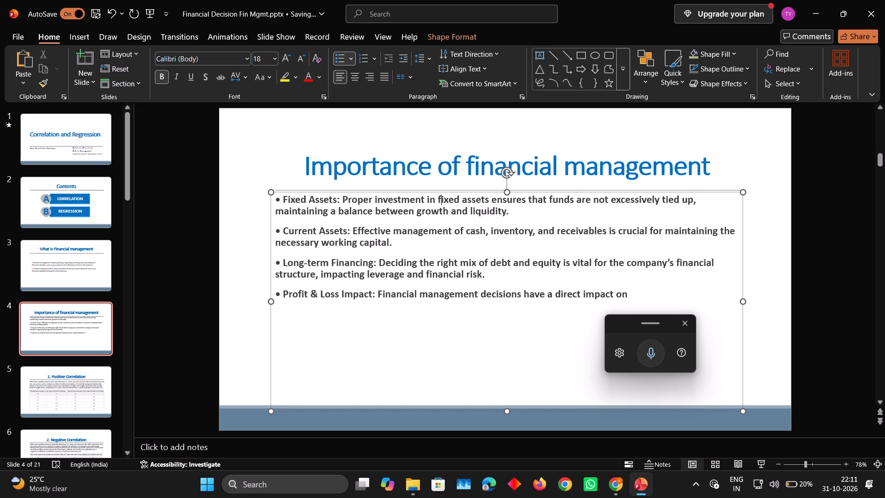
left_click(524, 190)
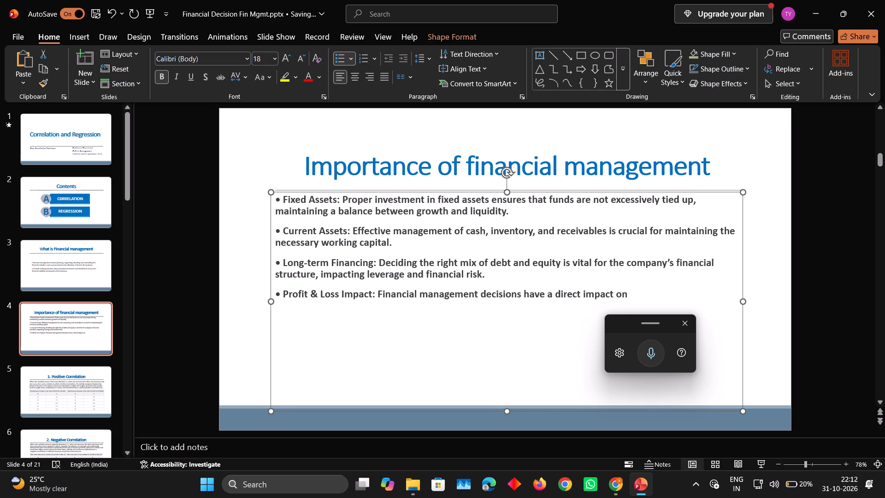
key("Down")
key("Down")
key("Down")
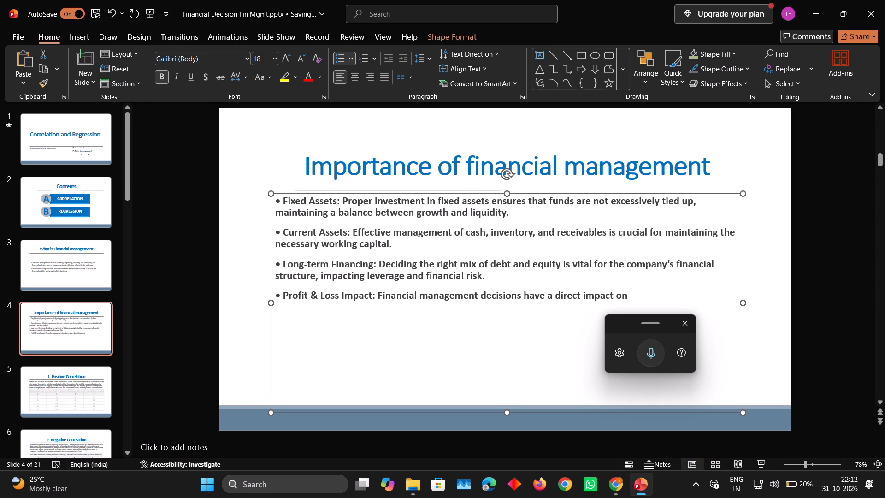
left_click(258, 216)
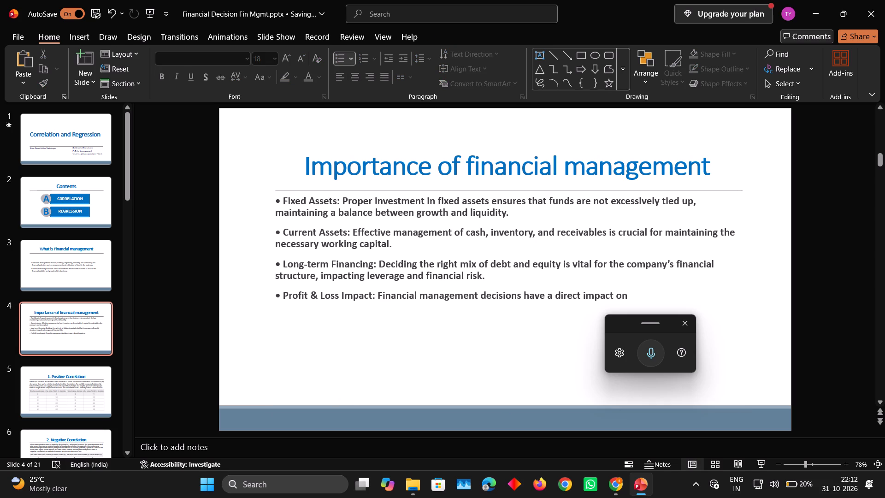
On slide 3, What is Financial management, add an empty bullet line after the last bullet.
left_click(85, 327)
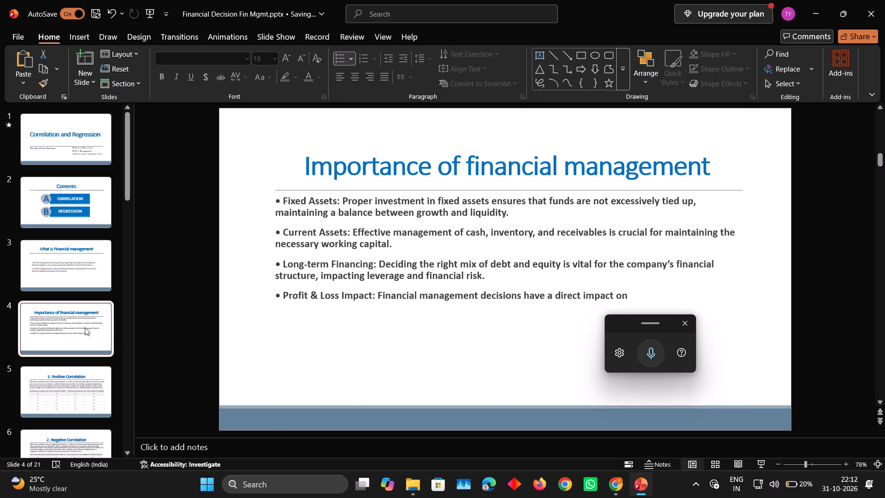
left_click(60, 248)
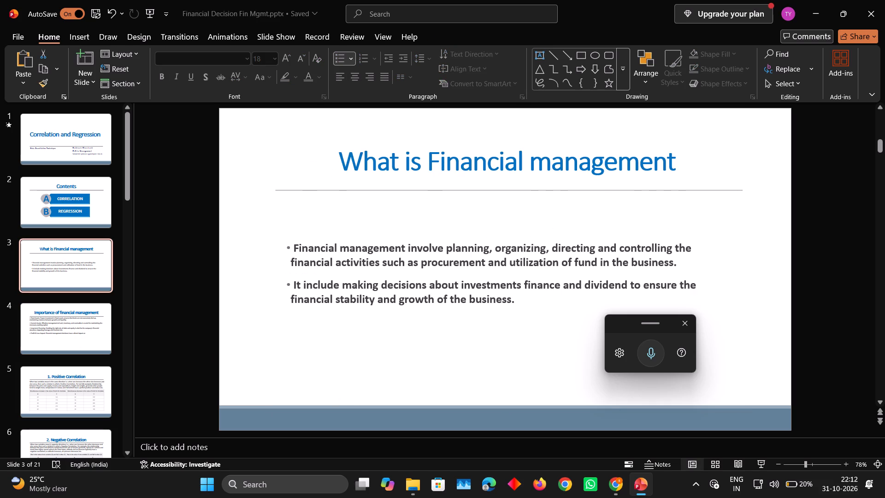
left_click(515, 300)
key("Return")
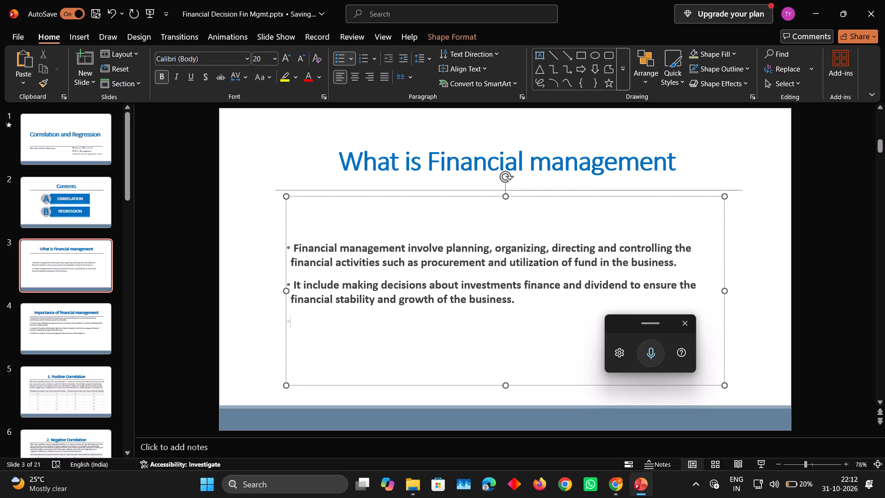
Add an empty bullet line above the first bullet on slide 3, keeping a leading space before "Financial management involve".
left_click(293, 249)
key("Return")
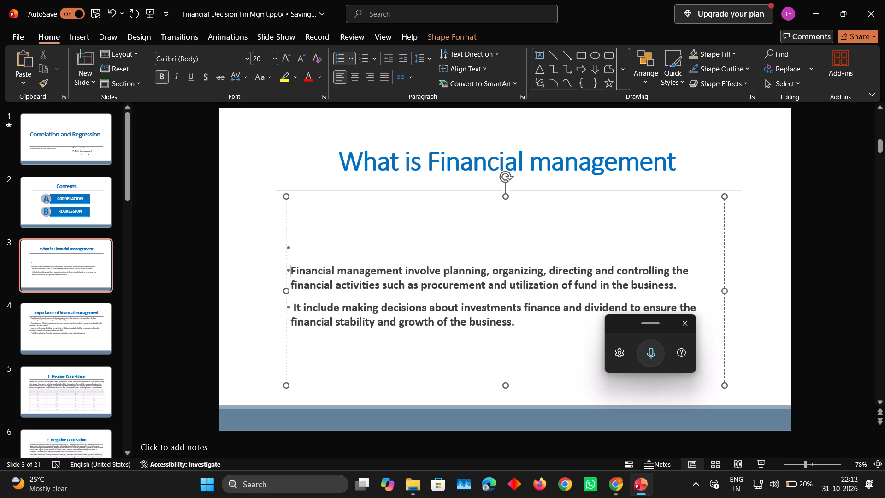
left_click(297, 248)
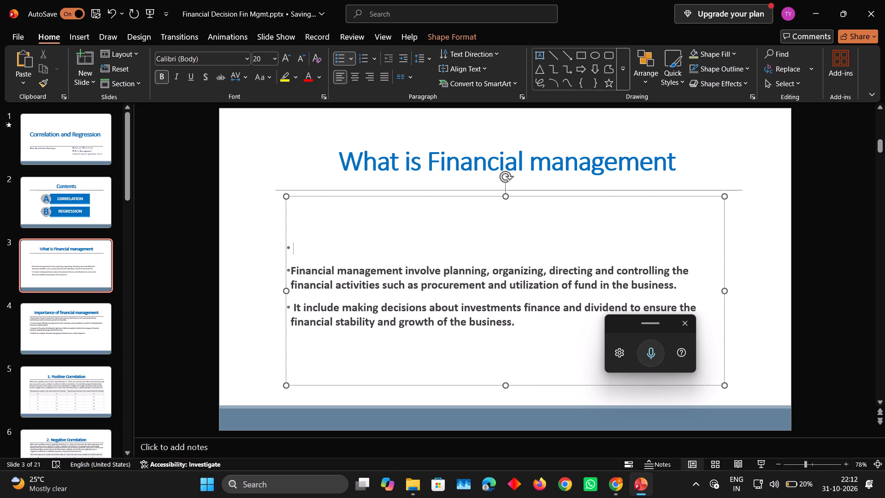
left_click(292, 268)
key("space")
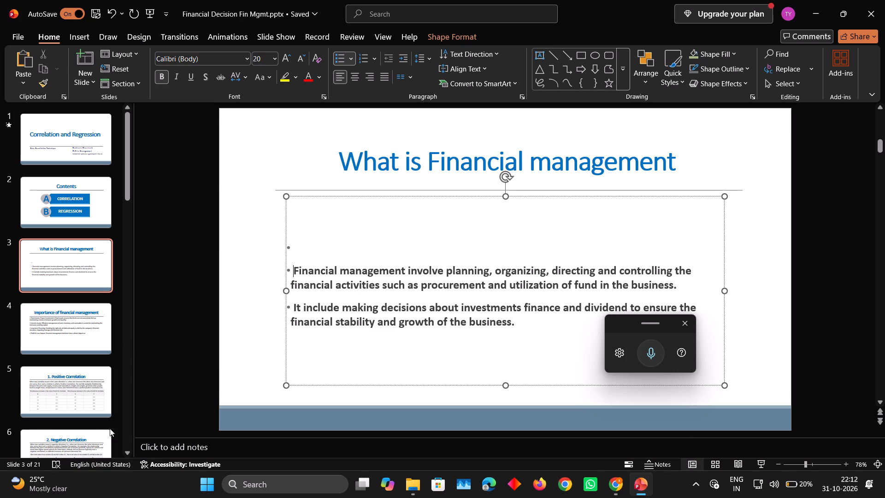
Open slide 5, 1. Positive Correlation.
triple_click(128, 454)
left_click(128, 454)
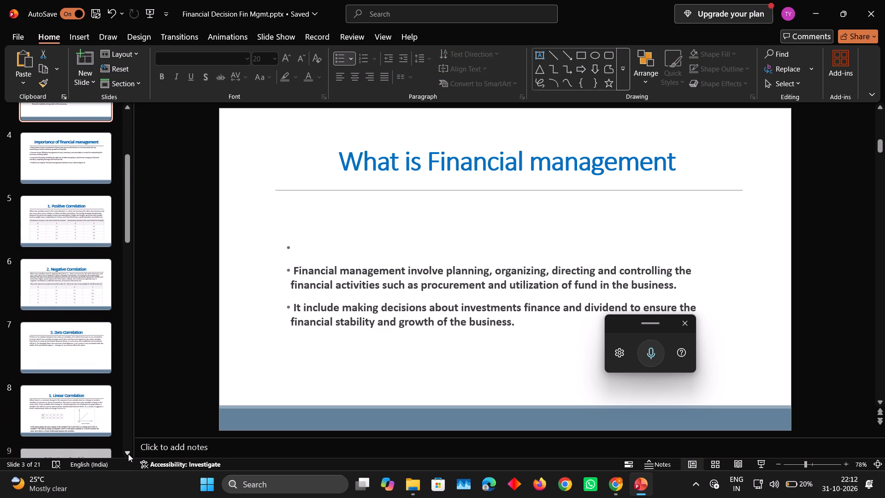
left_click(76, 221)
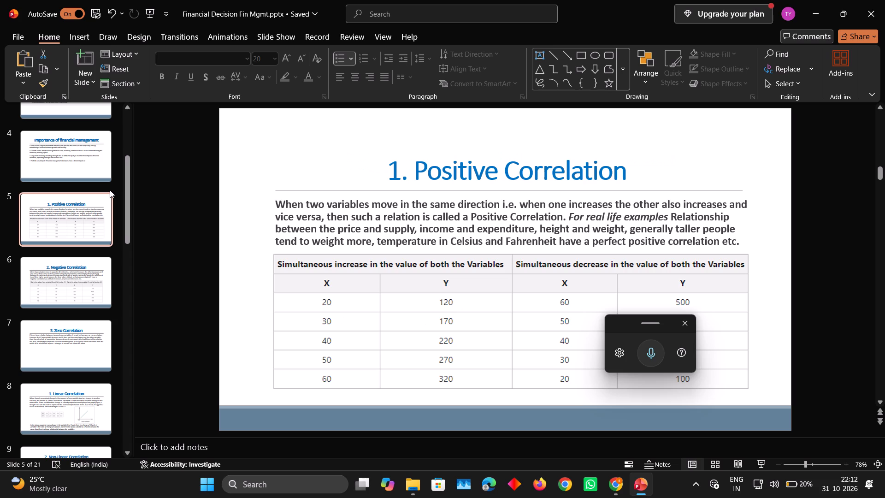
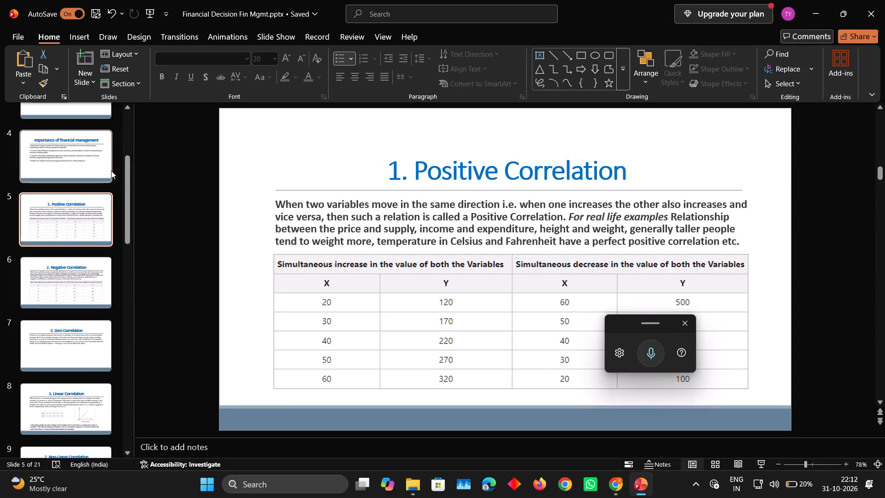
Near the end of the deck, delete the Correlation and Regression conclusion, Decision Tree Regression and Quantile Regression slides, keeping the Any Question slide.
left_click(104, 194)
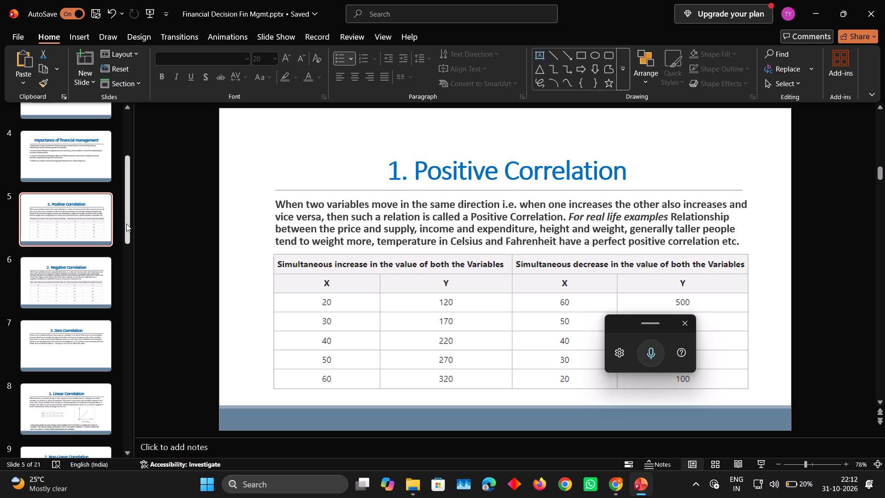
left_click_drag(126, 225, 130, 398)
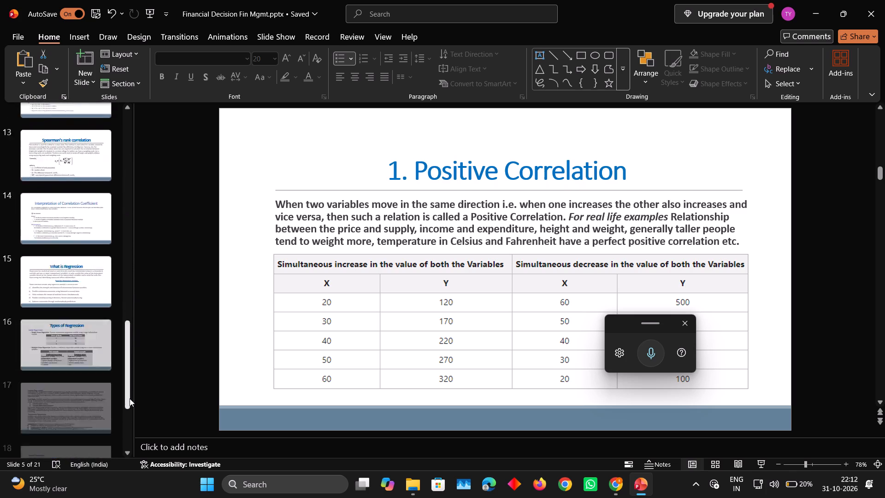
left_click_drag(130, 398, 130, 497)
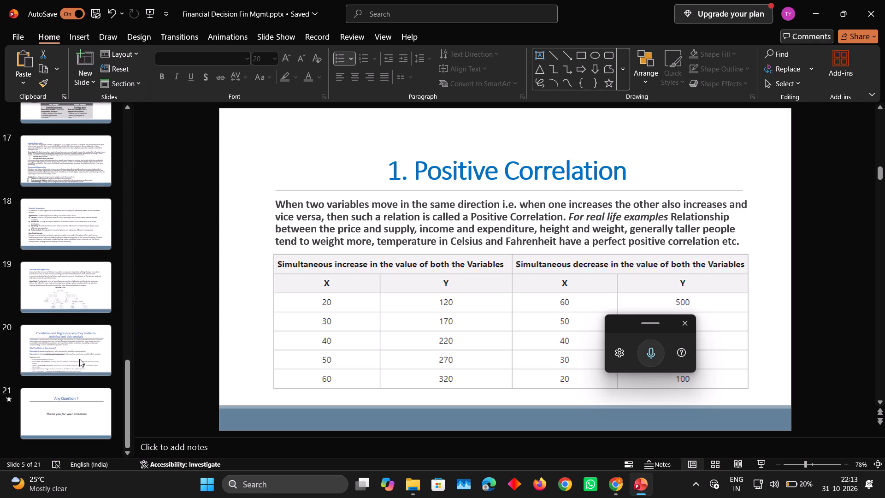
left_click(83, 330)
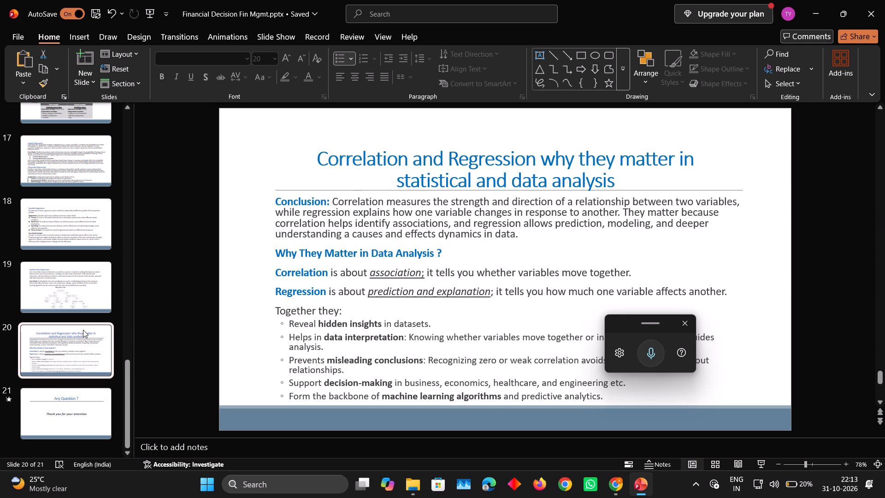
key("Delete")
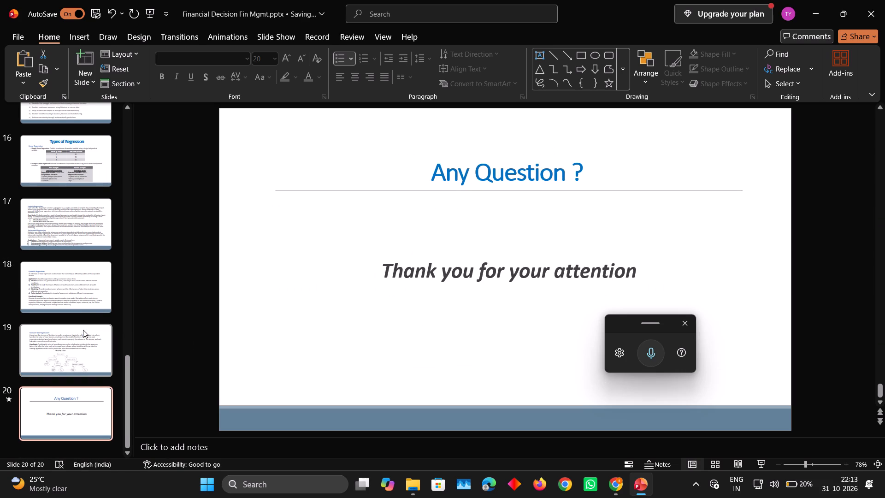
left_click(83, 330)
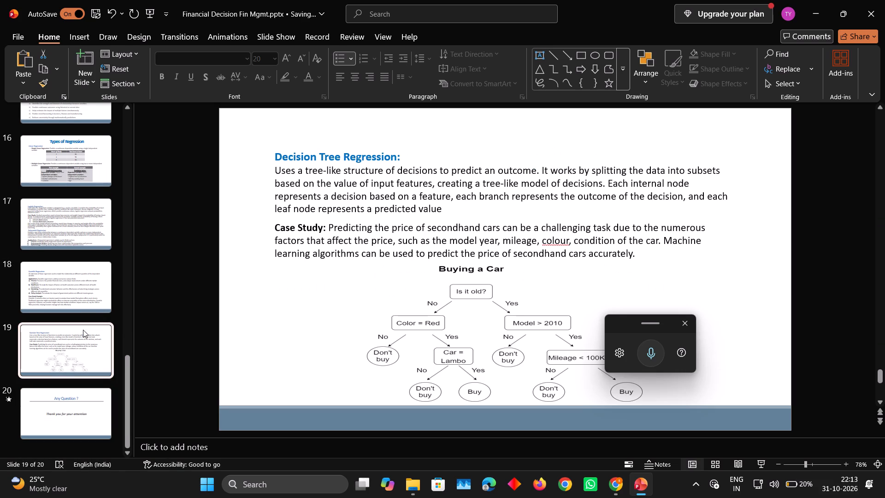
key("Delete")
left_click(83, 330)
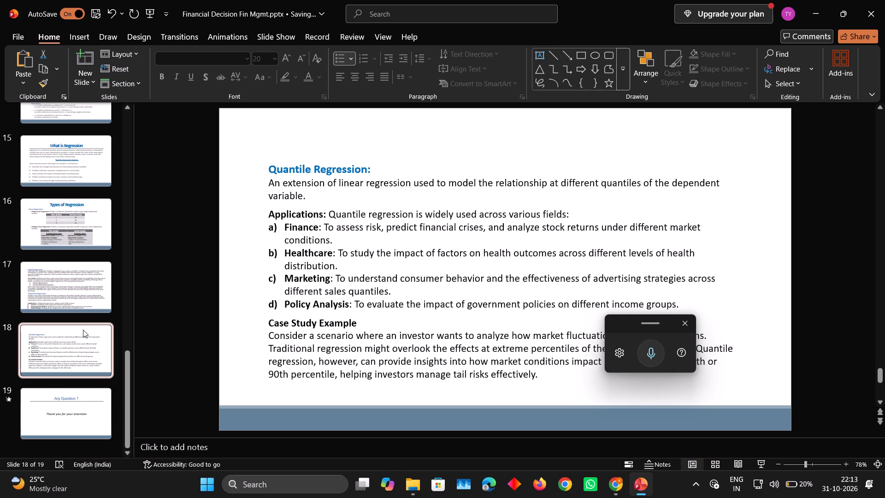
key("Delete")
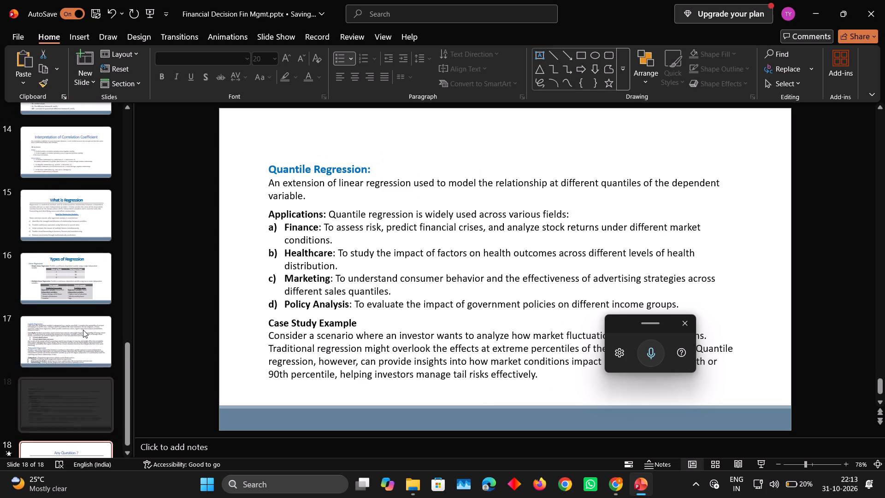
Delete the Logistic and Polynomial Regression slide, the Types of Regression slide and the What is Regression slide.
left_click(83, 330)
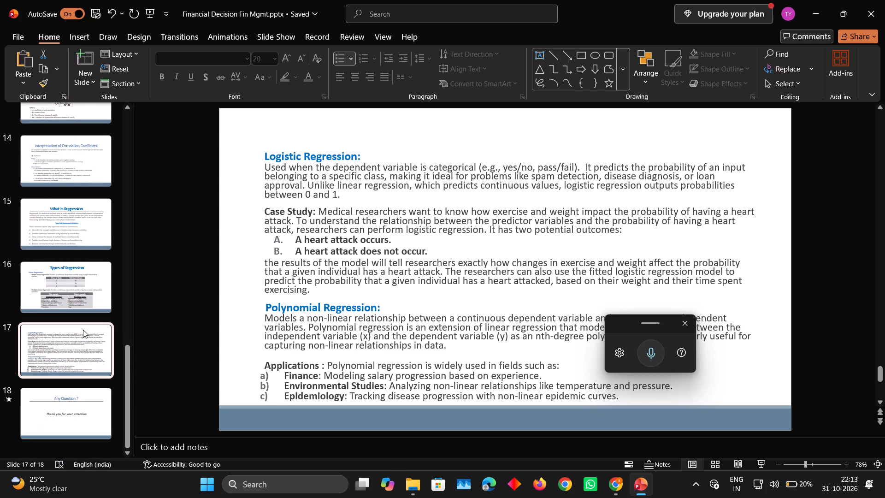
key("Delete")
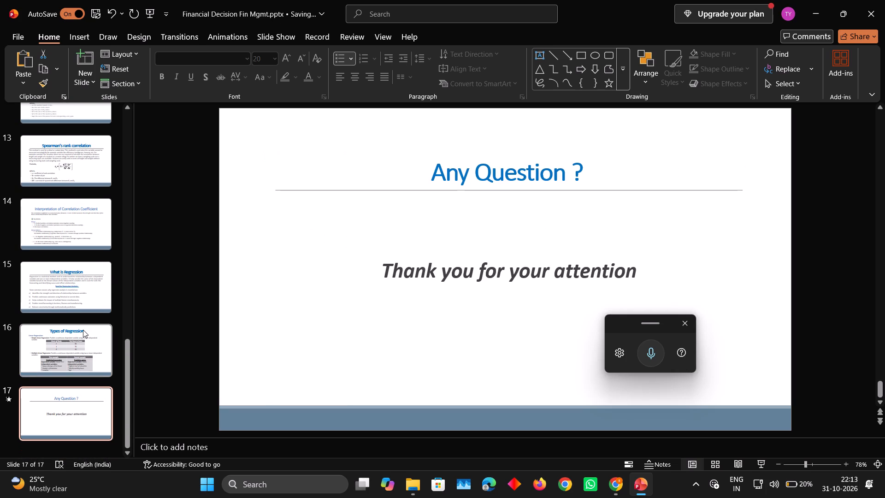
left_click(83, 330)
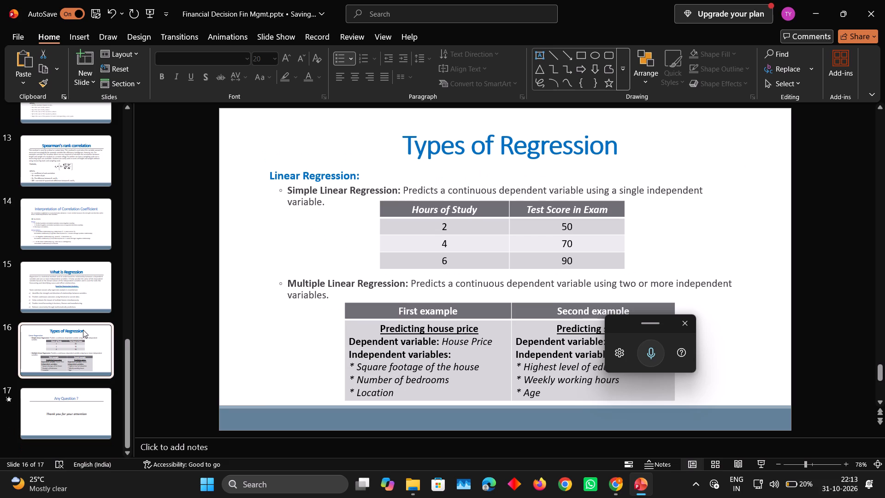
key("Delete")
left_click(83, 330)
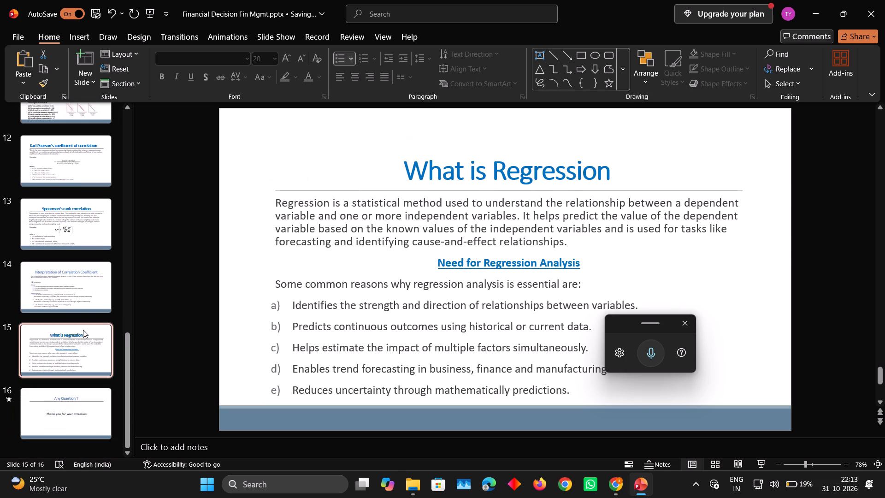
key("Delete")
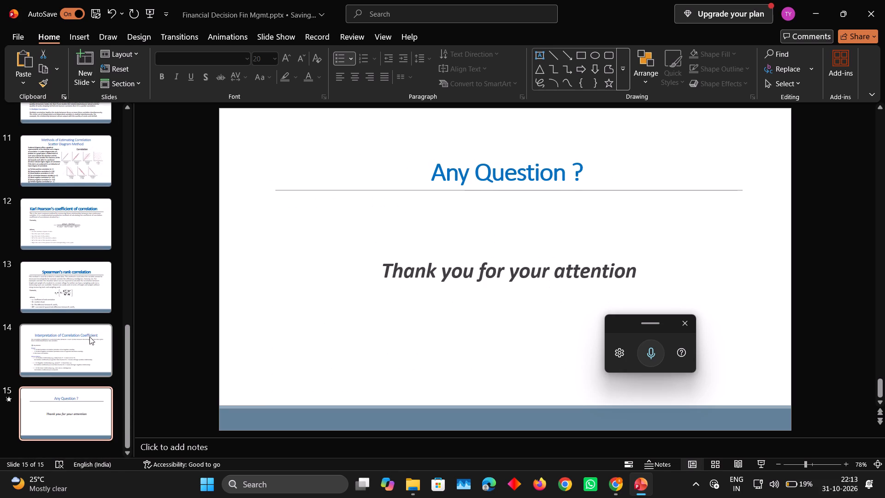
Delete the Interpretation of Correlation Coefficient, Spearman's rank correlation and Scatter Diagram Method slides, keeping Karl Pearson's coefficient of correlation.
left_click(96, 331)
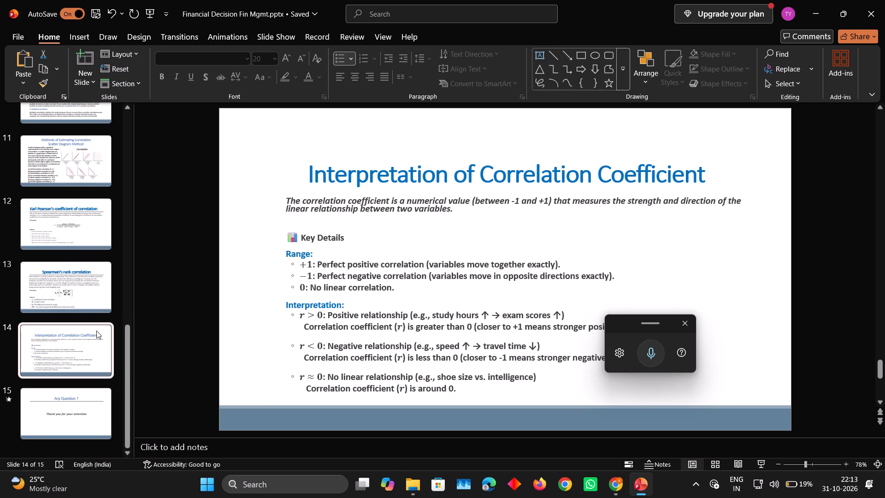
key("Delete")
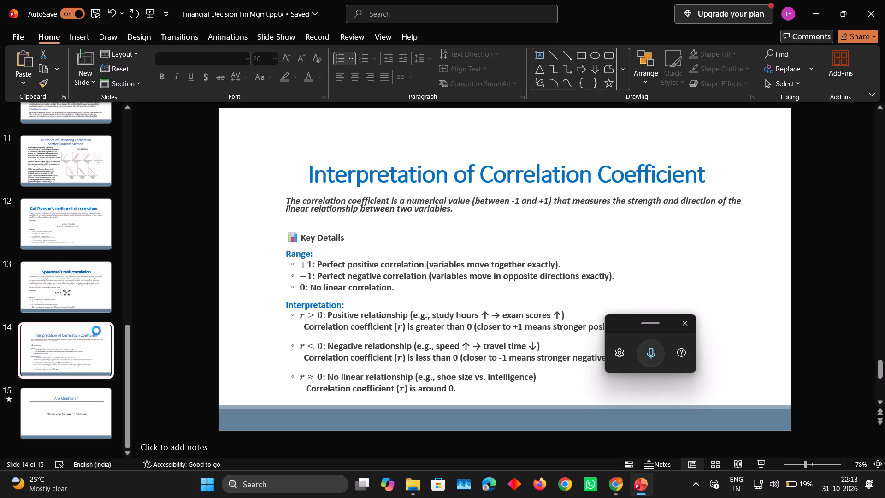
left_click(91, 333)
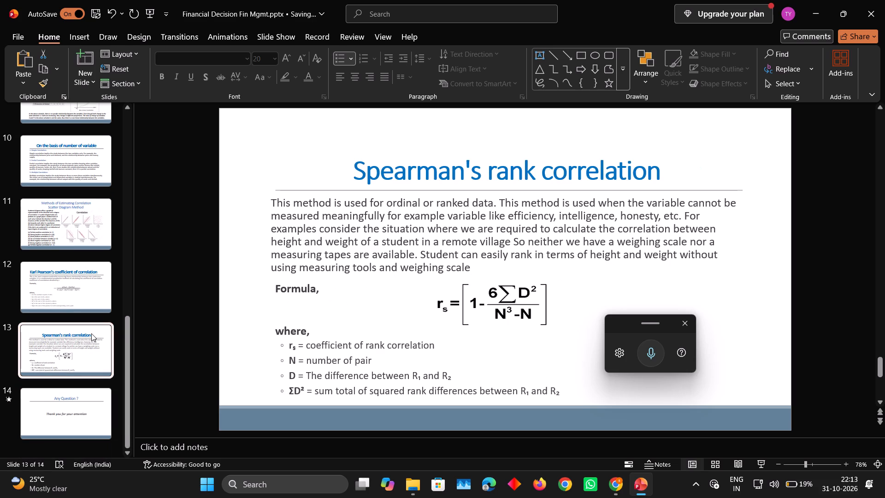
key("Delete")
left_click(91, 333)
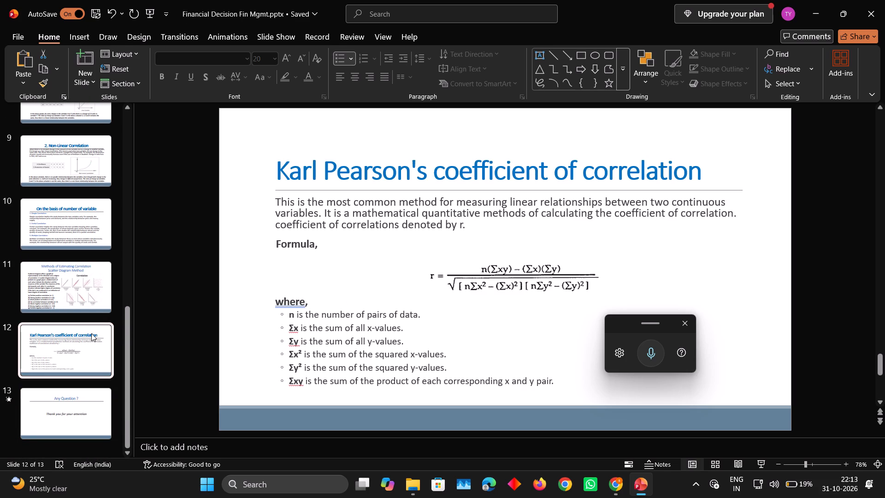
left_click(99, 268)
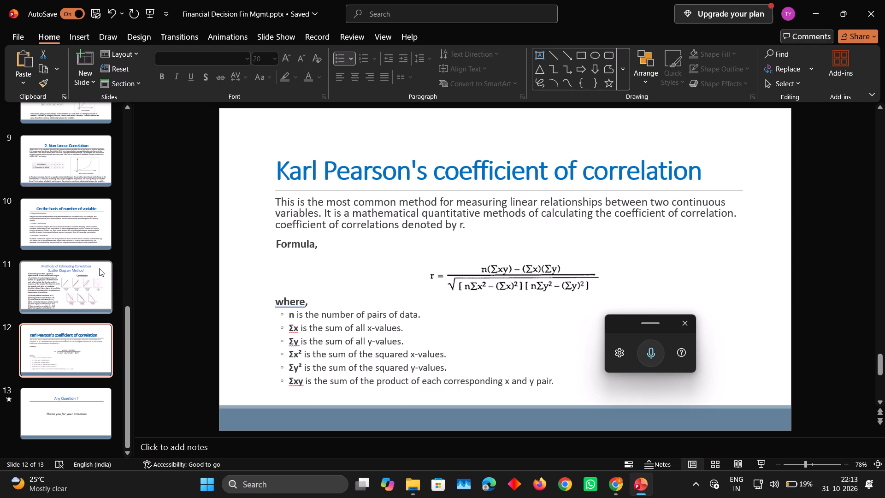
key("Delete")
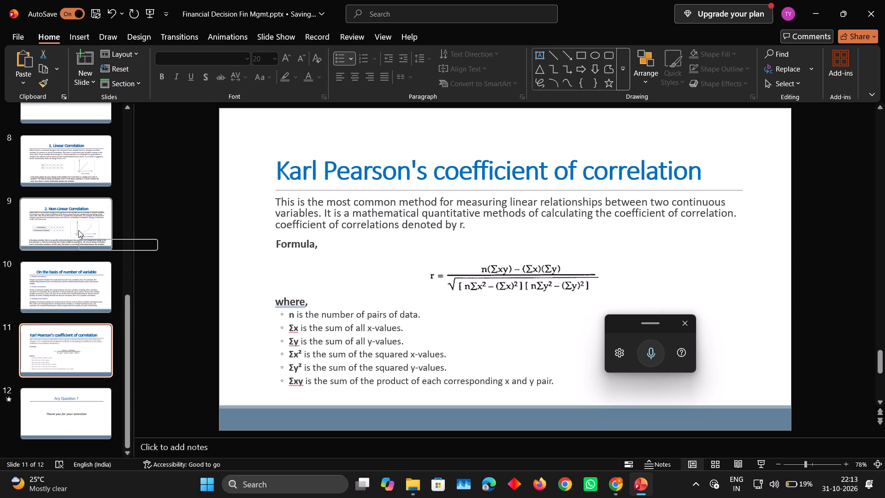
Delete the 1. Positive Correlation and 2. Negative Correlation slides that follow Importance of financial management.
left_click_drag(127, 338, 131, 267)
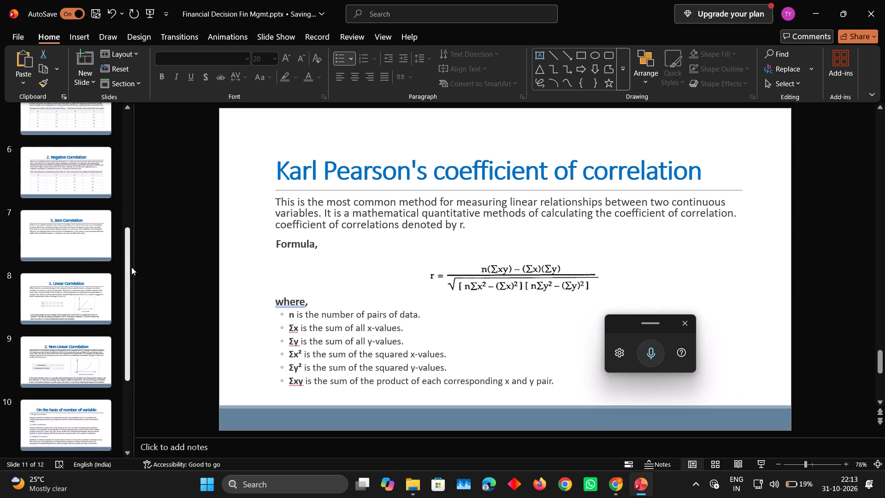
left_click_drag(131, 267, 127, 213)
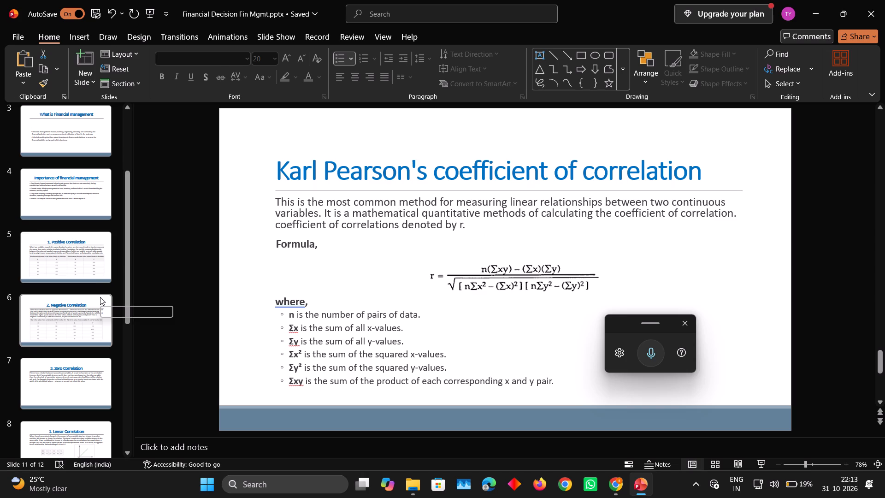
left_click(55, 260)
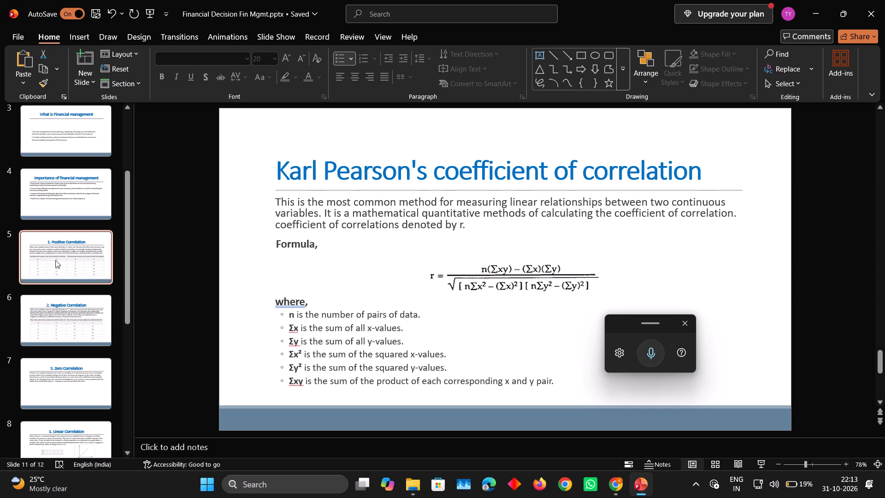
key("Delete")
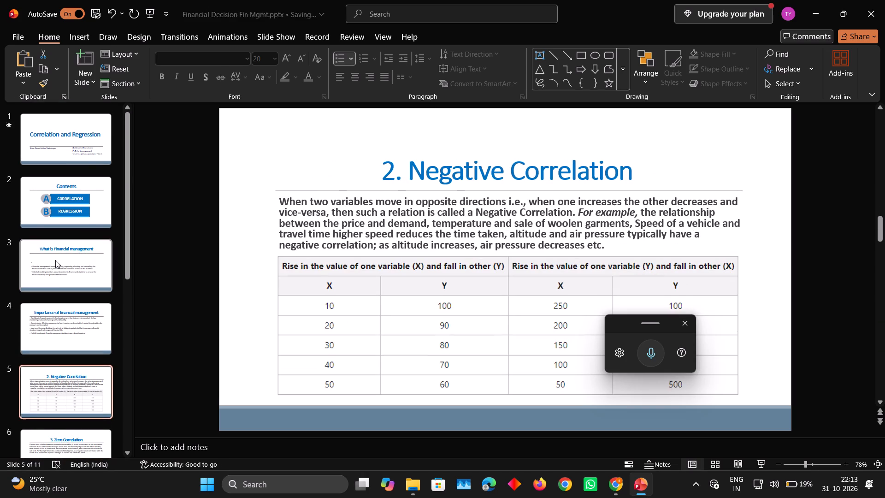
left_click(82, 318)
left_click(79, 398)
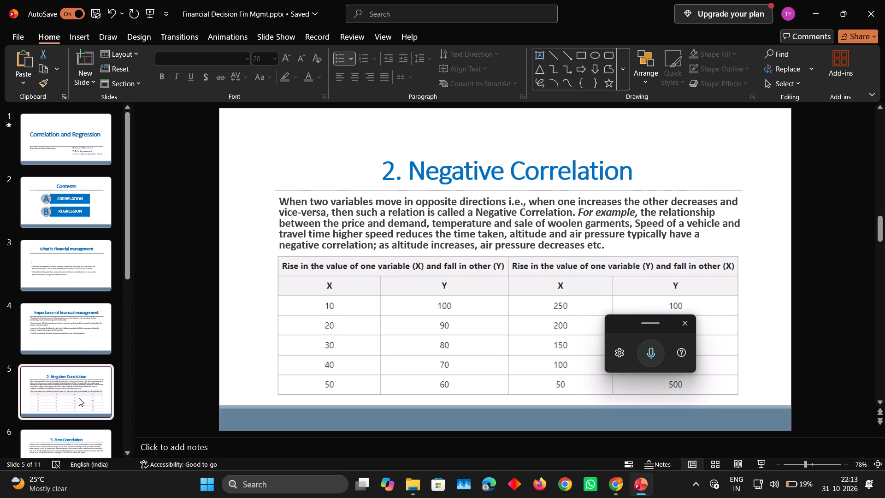
key("Delete")
Look through the remaining slides of the deck, ending on slide 5, 3. Zero Correlation.
left_click(82, 394)
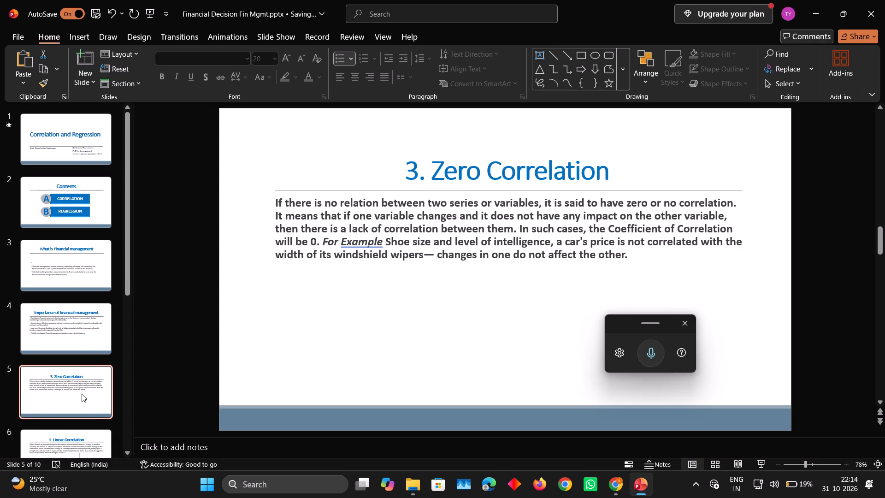
triple_click(127, 451)
triple_click(127, 451)
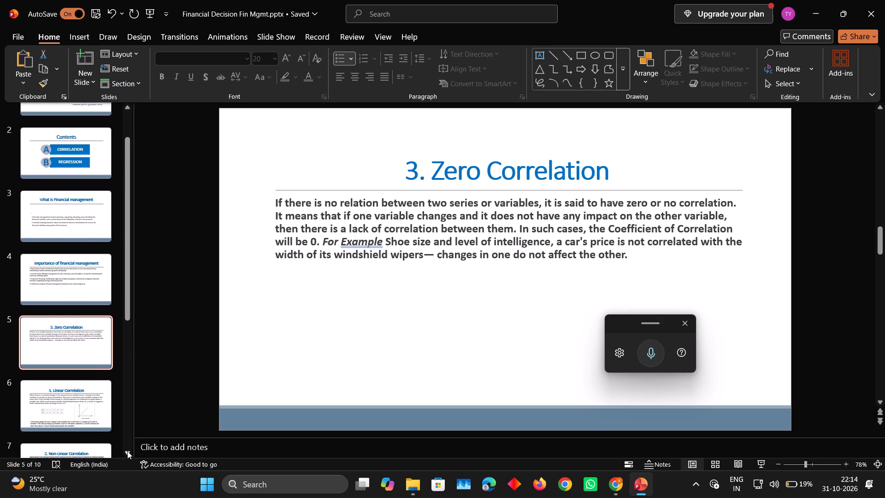
triple_click(127, 451)
double_click(127, 451)
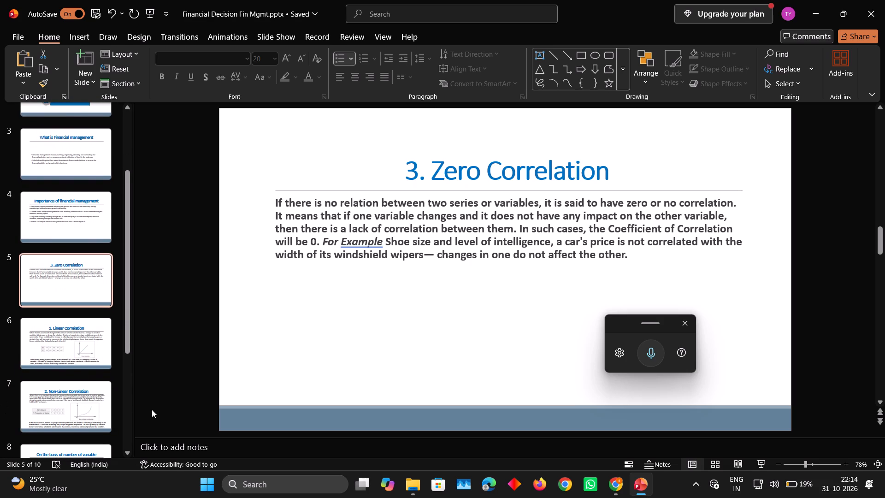
triple_click(126, 451)
triple_click(126, 451)
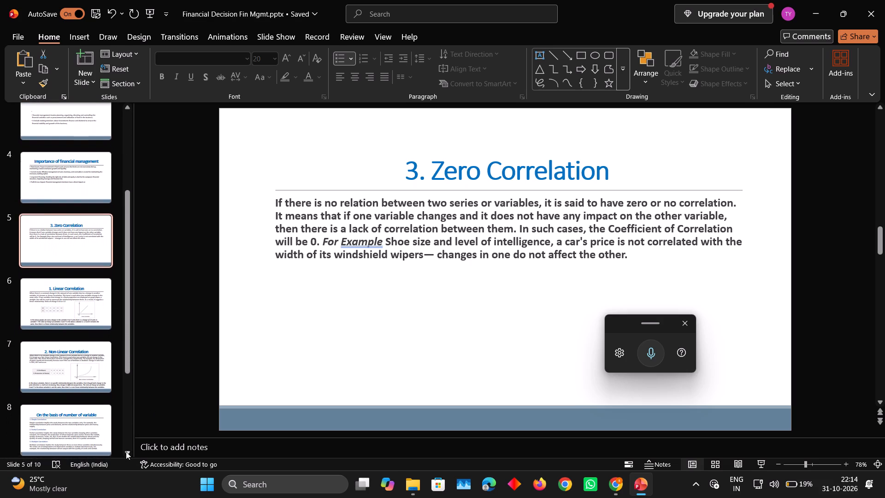
left_click(126, 451)
left_click(126, 451)
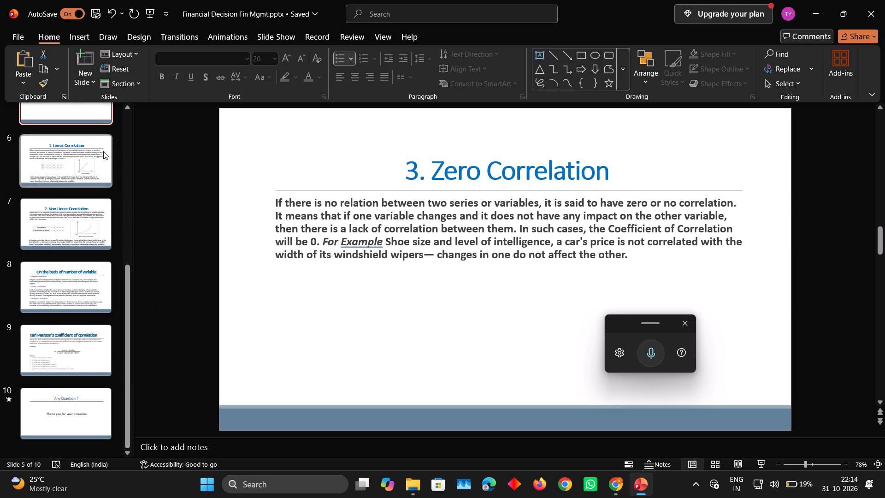
left_click(126, 106)
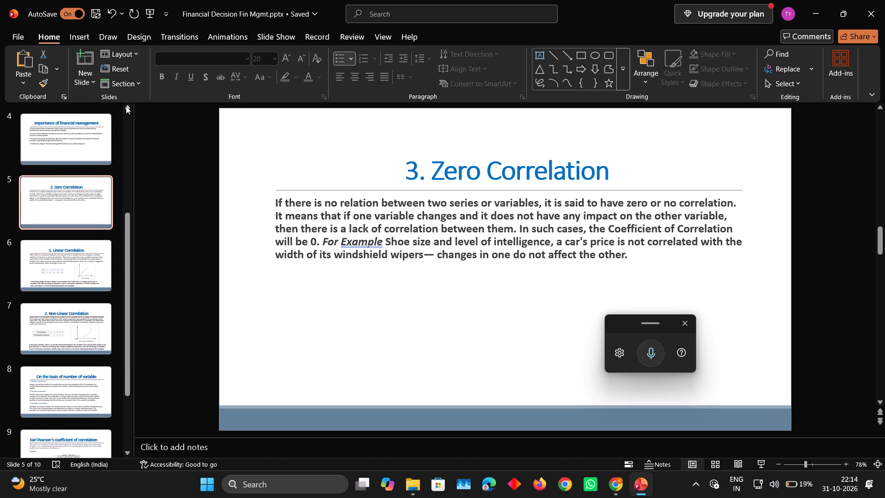
triple_click(126, 106)
double_click(126, 106)
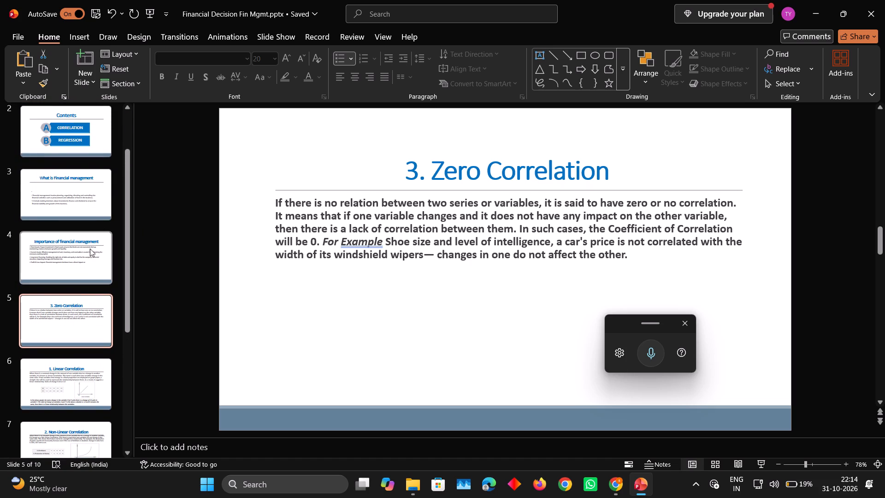
left_click(73, 307)
left_click(73, 307)
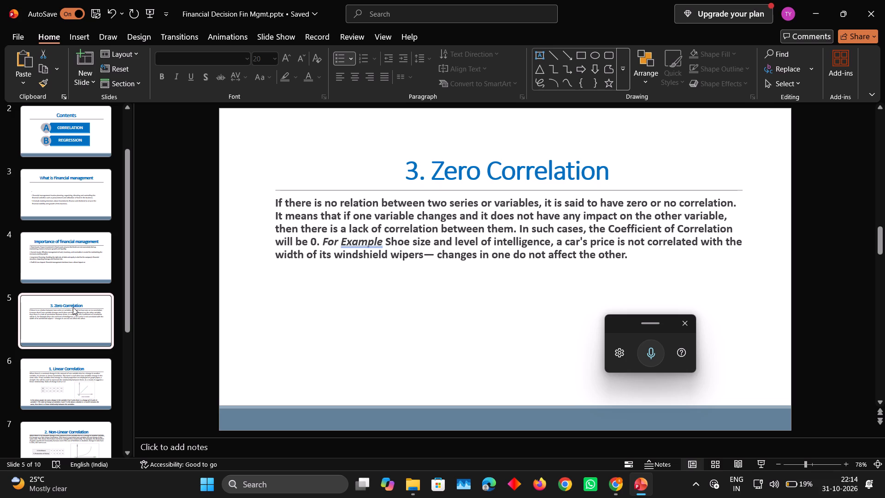
left_click(609, 162)
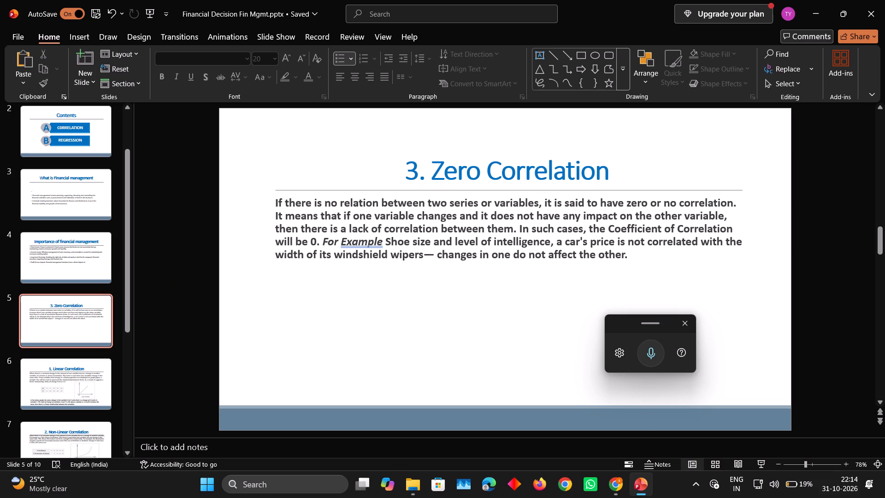
Check the Vedantu financial management notes in Chrome and return to the PowerPoint presentation.
left_click(637, 489)
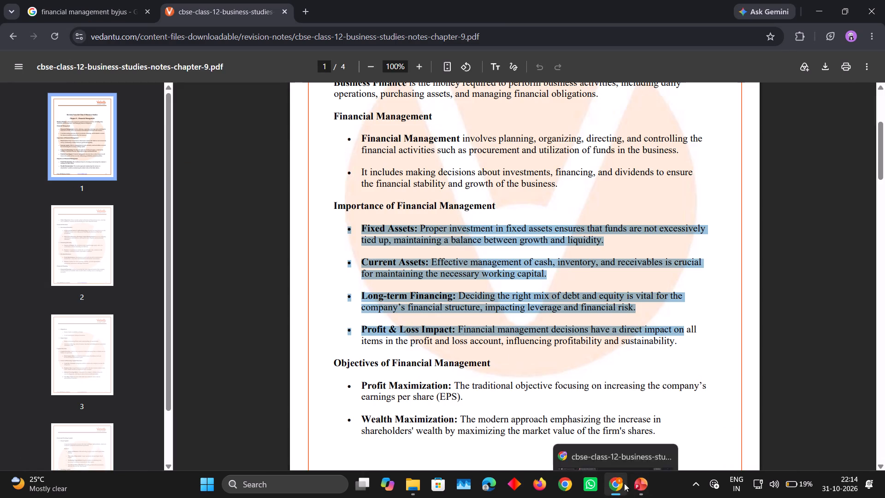
left_click(644, 484)
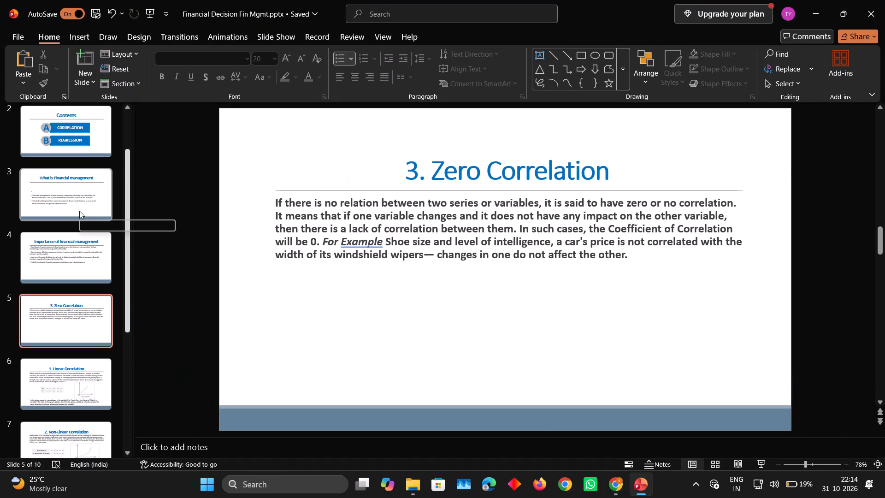
Capitalize the slide 4 title as "Importance of Financial Management".
left_click(73, 259)
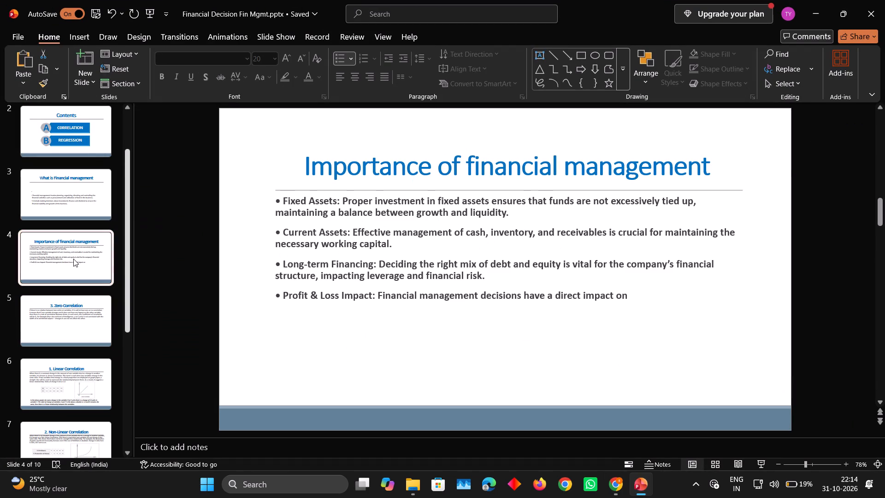
left_click(470, 165)
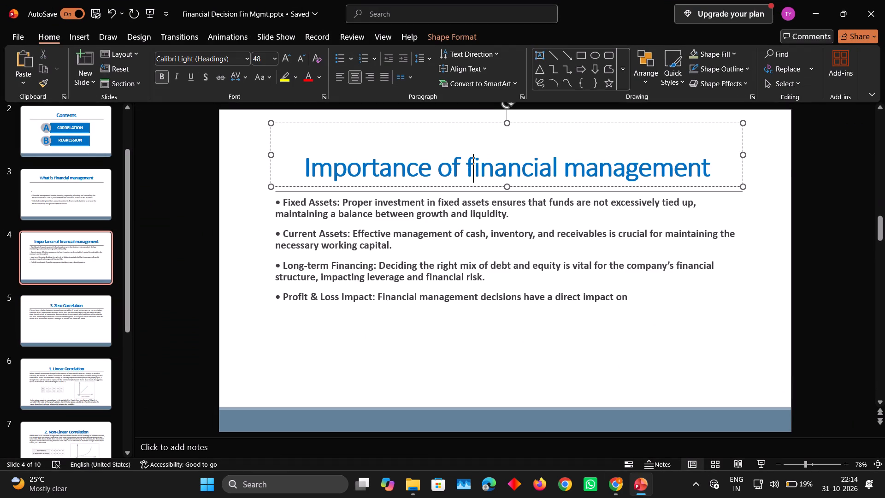
key("BackSpace")
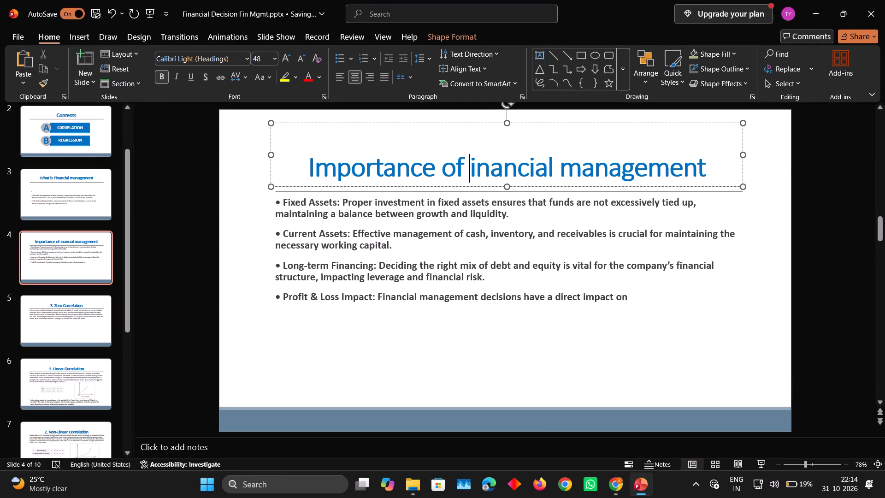
key("shift+f")
key("Right")
key("Right")
key("Right")
key("Right")
key("Right")
key("Right")
key("Right")
key("Right")
key("Right")
key("Right")
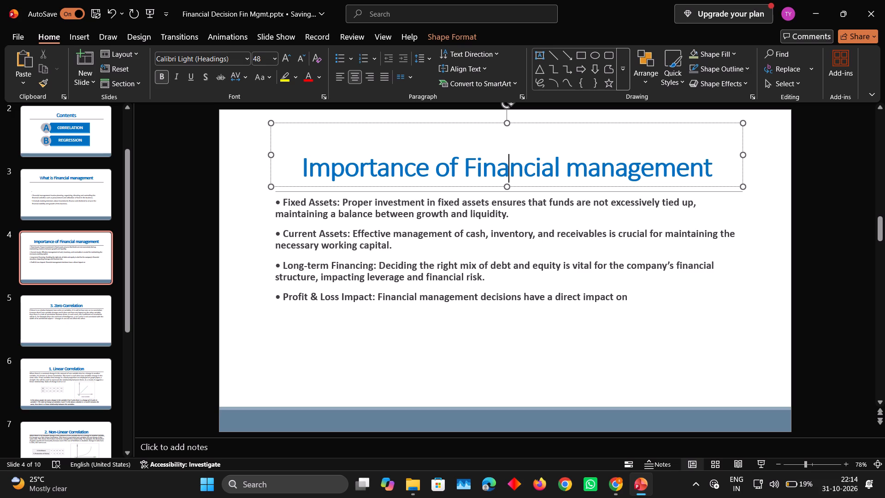
key("Right")
key("Left")
key("BackSpace")
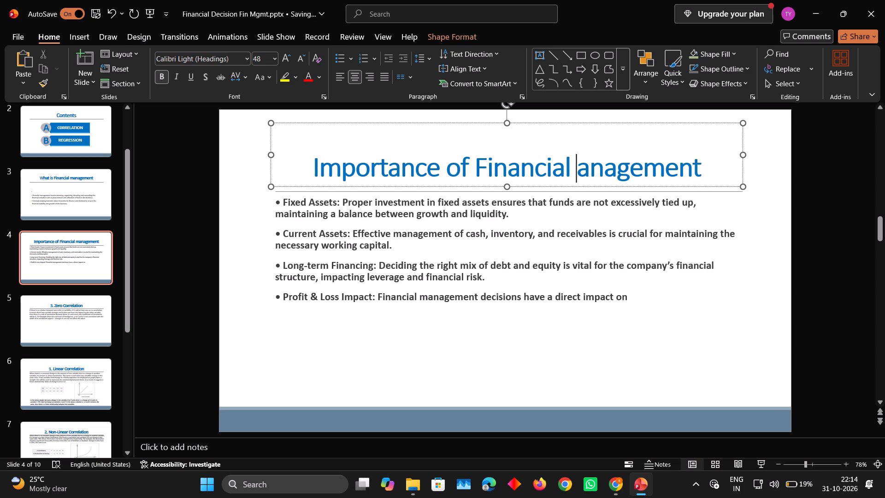
key("shift+f")
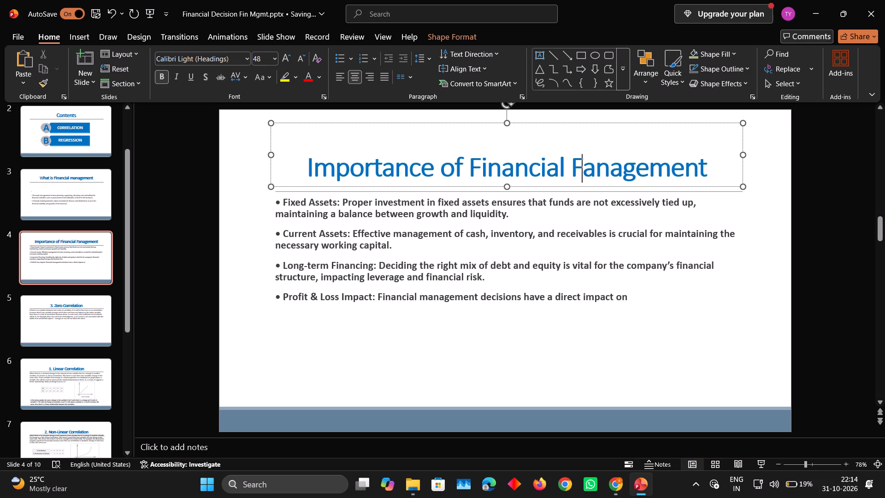
key("BackSpace")
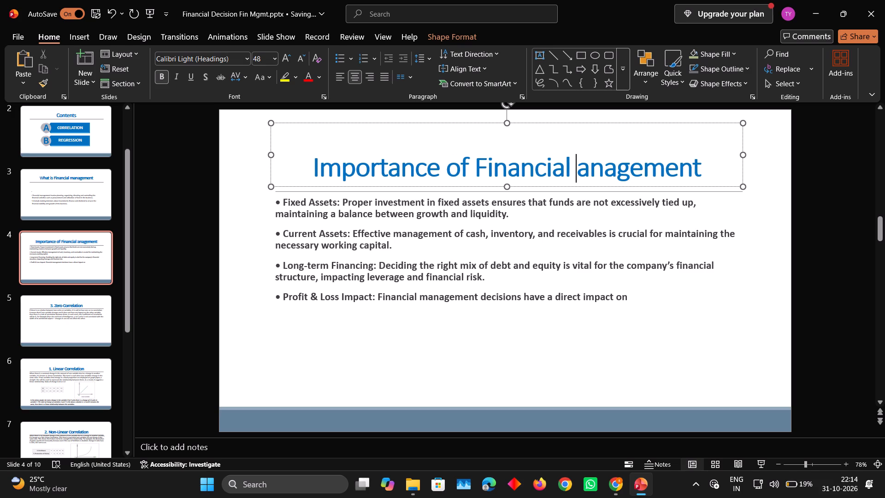
key("shift+m")
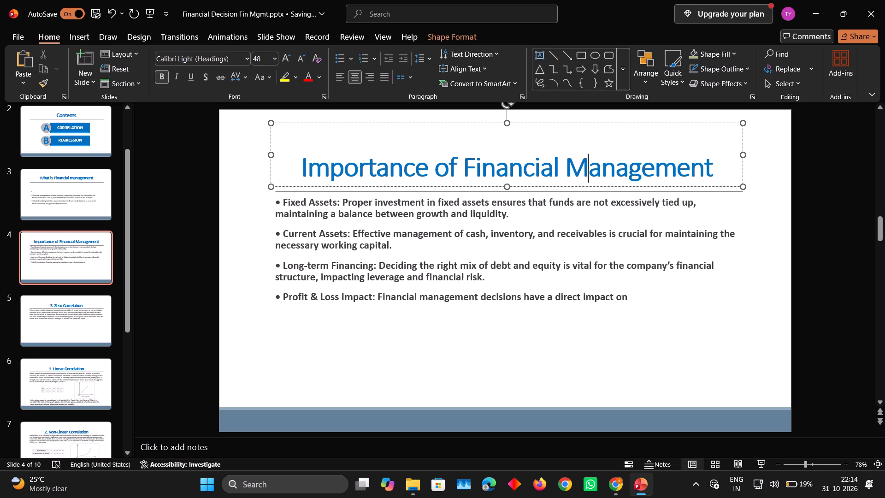
Add an extra space after the colon of all four bullet labels, from Profit & Loss Impact up to Fixed Assets.
left_click(419, 311)
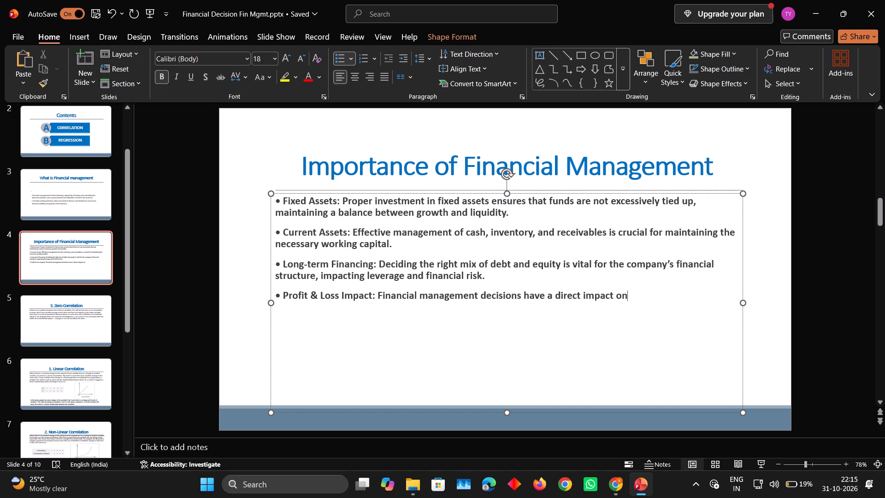
left_click(375, 292)
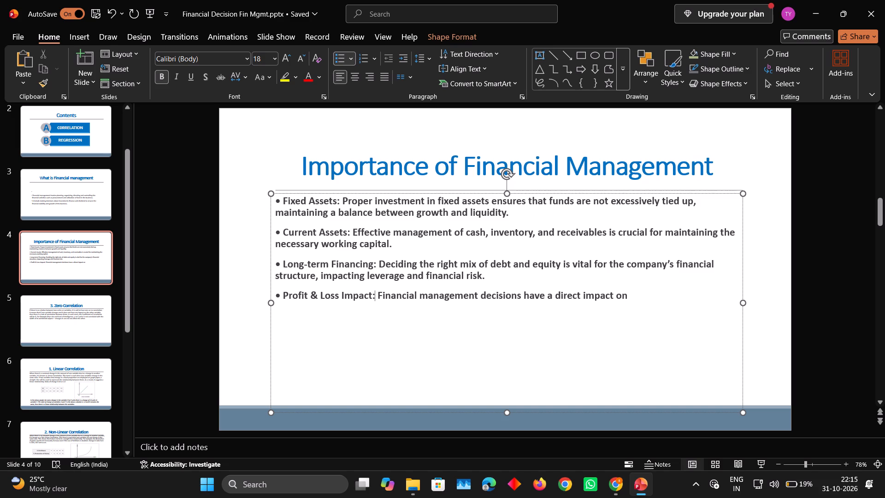
left_click(375, 292)
key("Right")
key("space")
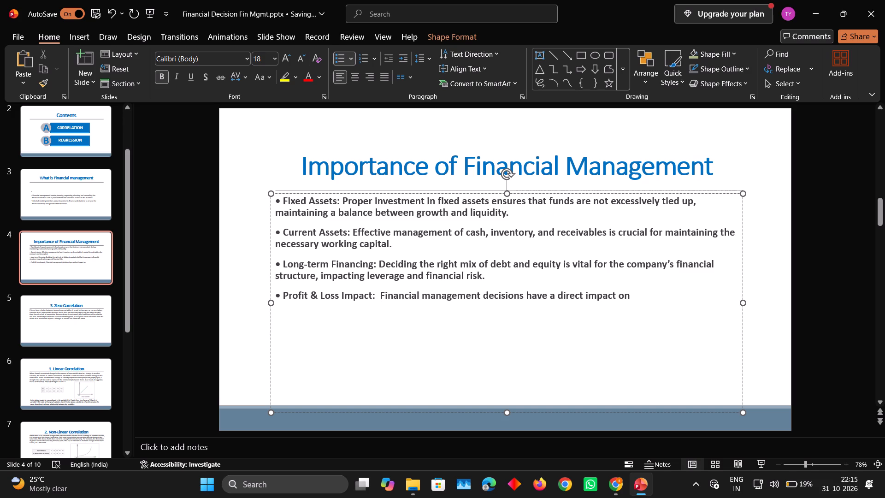
left_click(377, 265)
key("space")
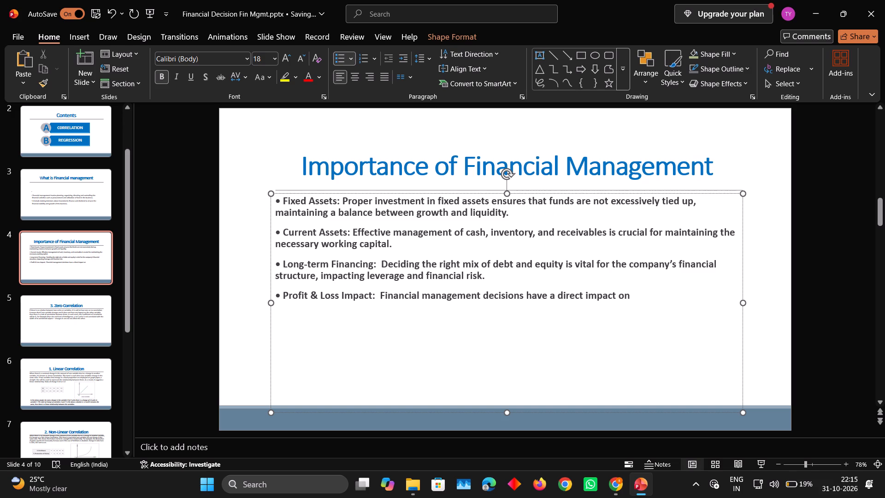
left_click(348, 231)
key("space")
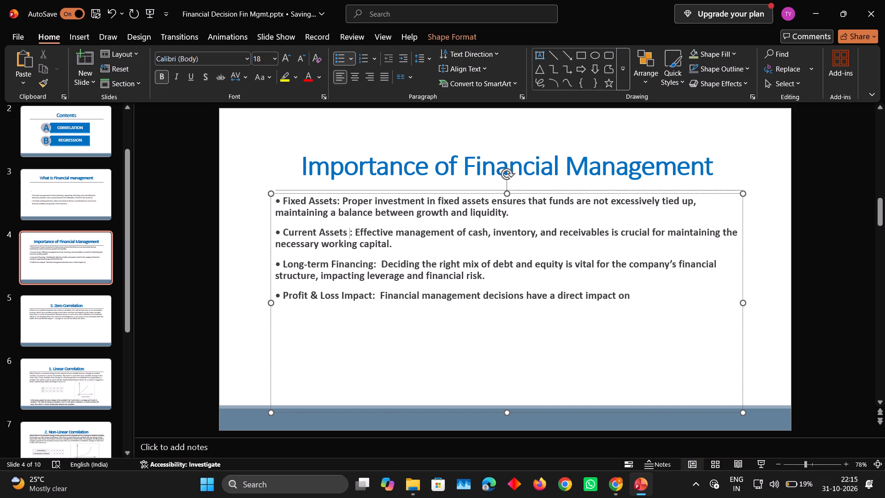
key("BackSpace")
key("Right")
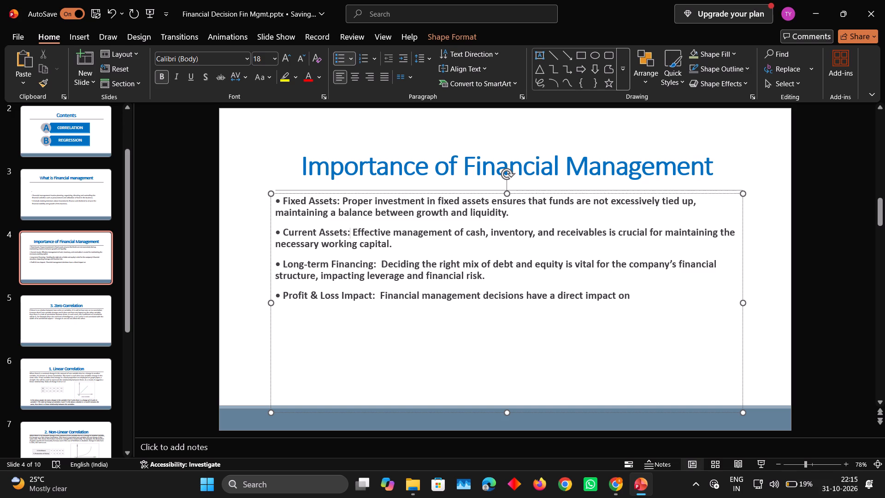
key("space")
key("Up")
key("Up")
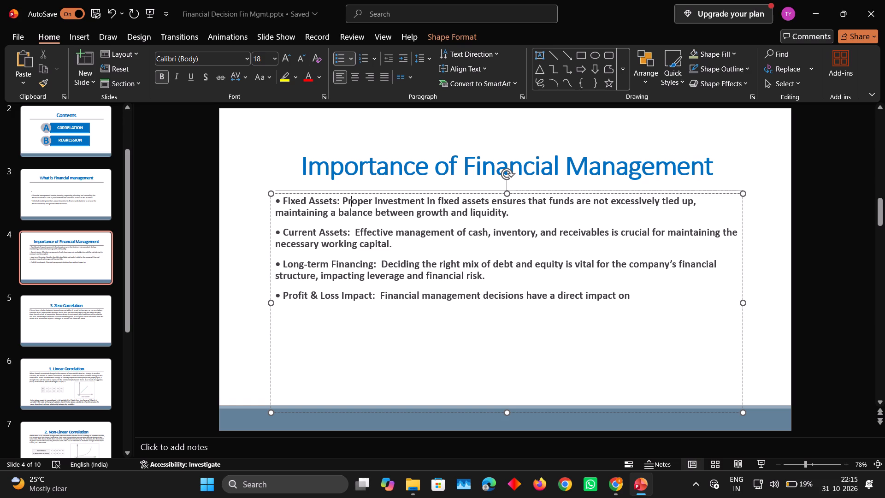
key("Left")
key("Left")
key("space")
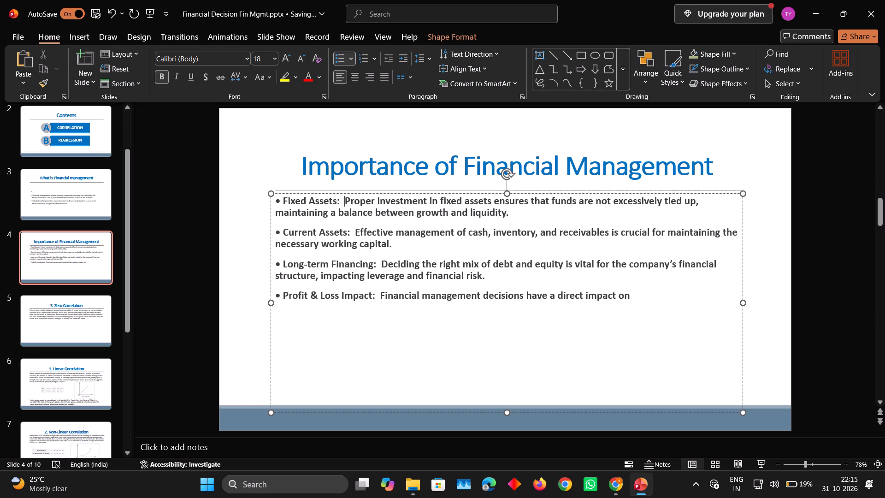
Enlarge the labels Fixed Assets, Current Assets, Long-term Financing and Profit & Loss Impact to 20 pt, leaving their descriptions as they are.
left_click_drag(338, 199, 292, 200)
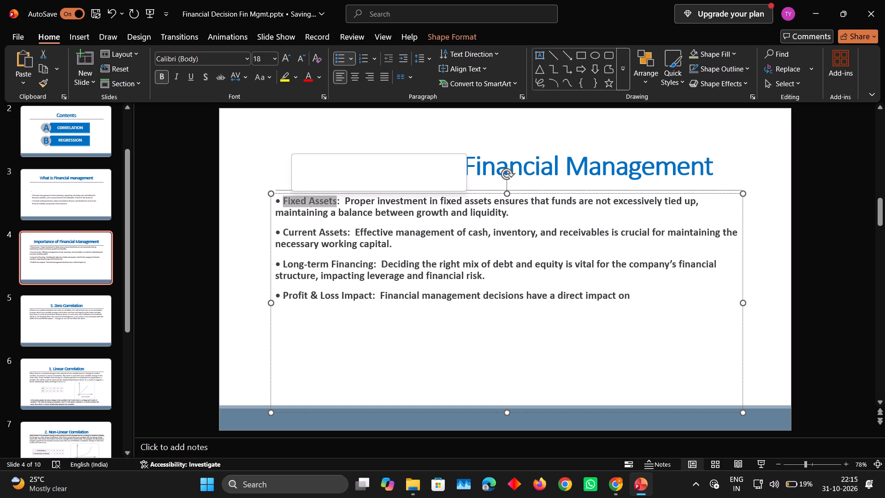
left_click(343, 202)
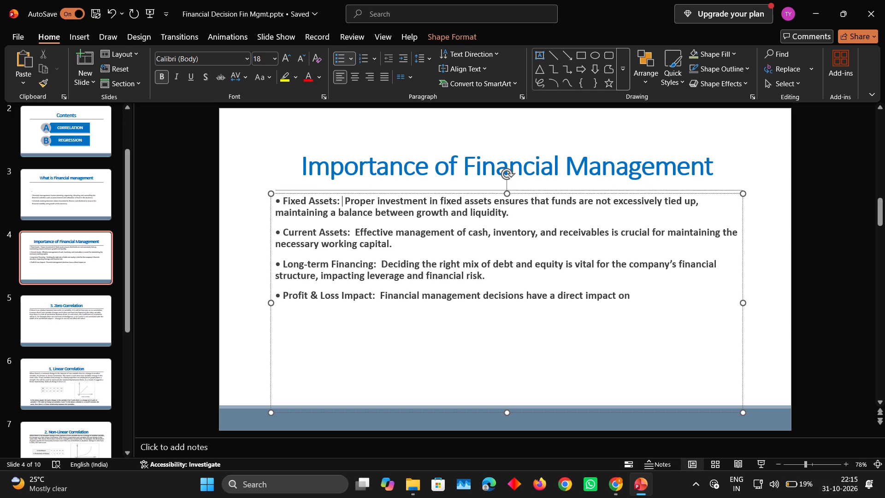
left_click_drag(339, 201, 286, 203)
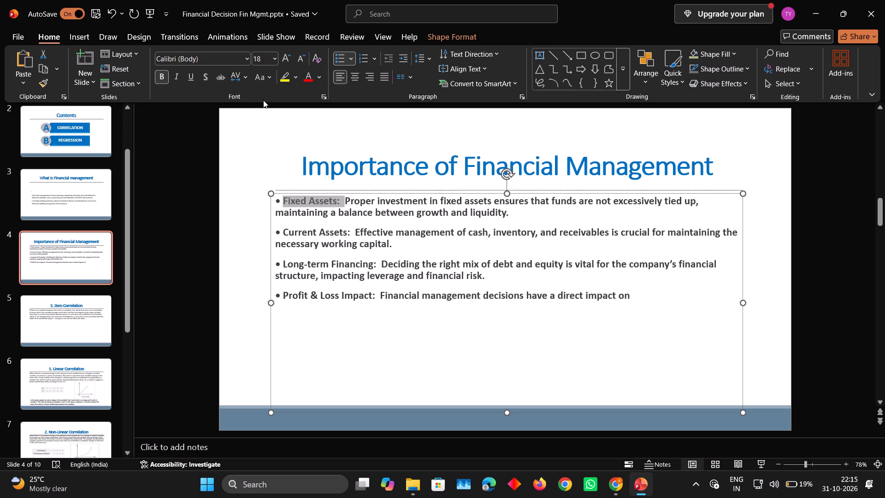
left_click(281, 61)
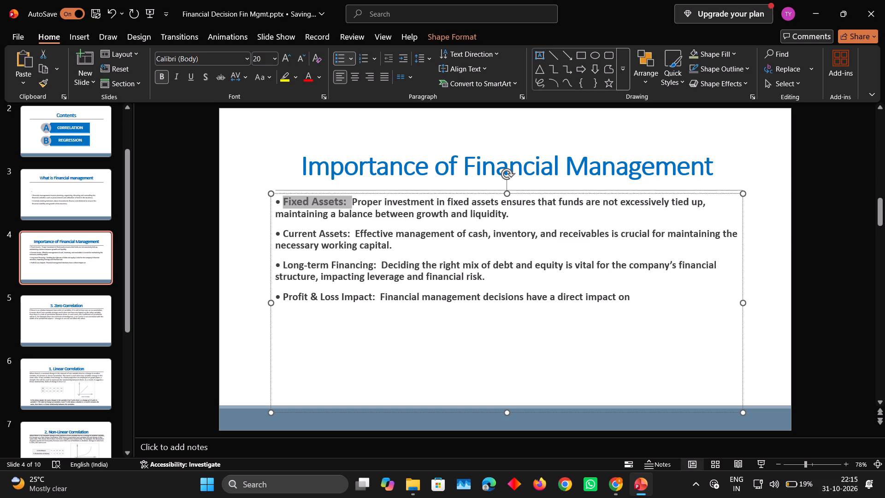
left_click_drag(349, 233, 283, 227)
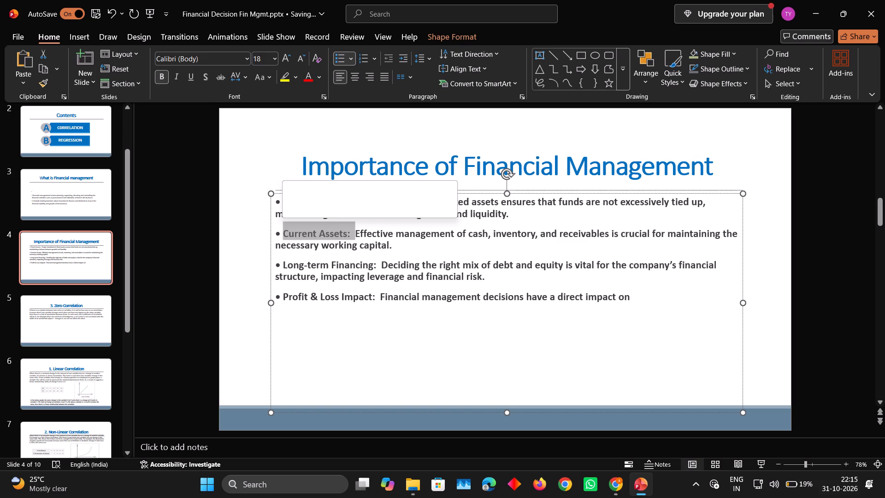
left_click(283, 59)
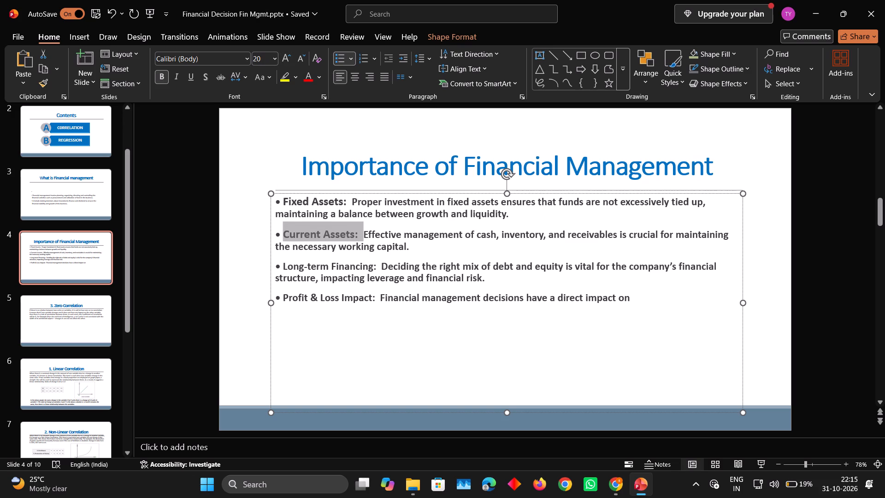
left_click_drag(375, 264, 299, 257)
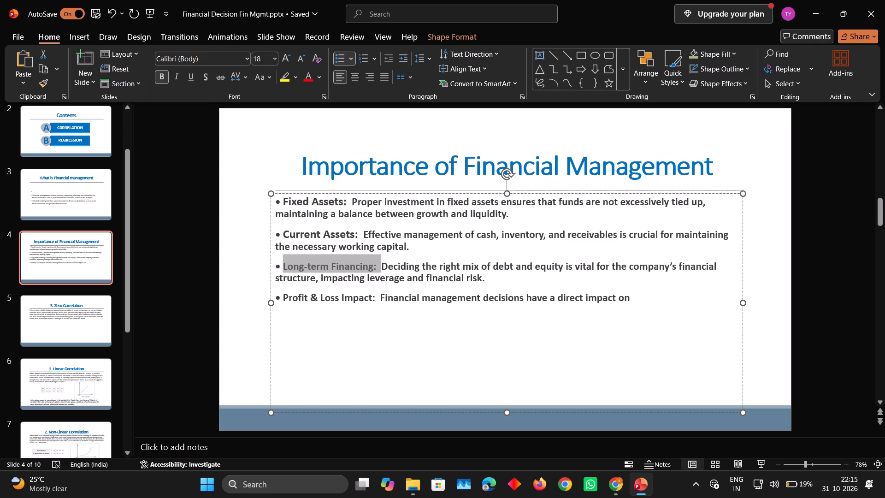
left_click(283, 58)
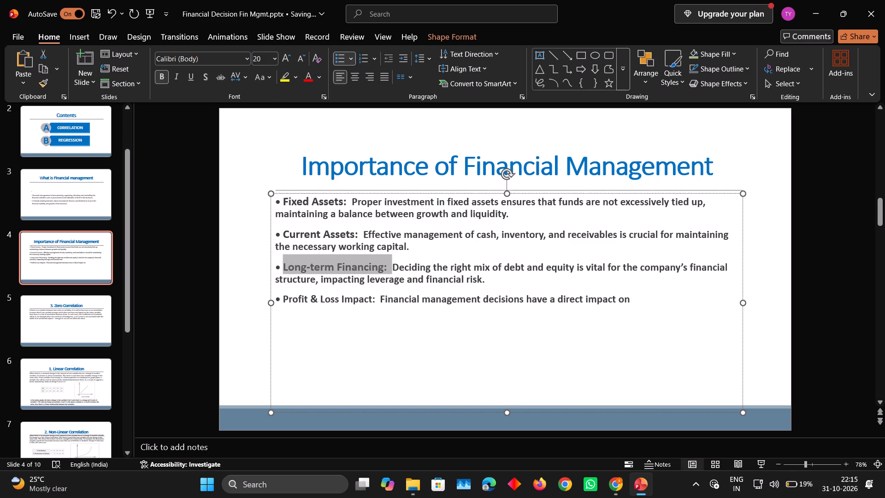
left_click_drag(374, 297, 293, 297)
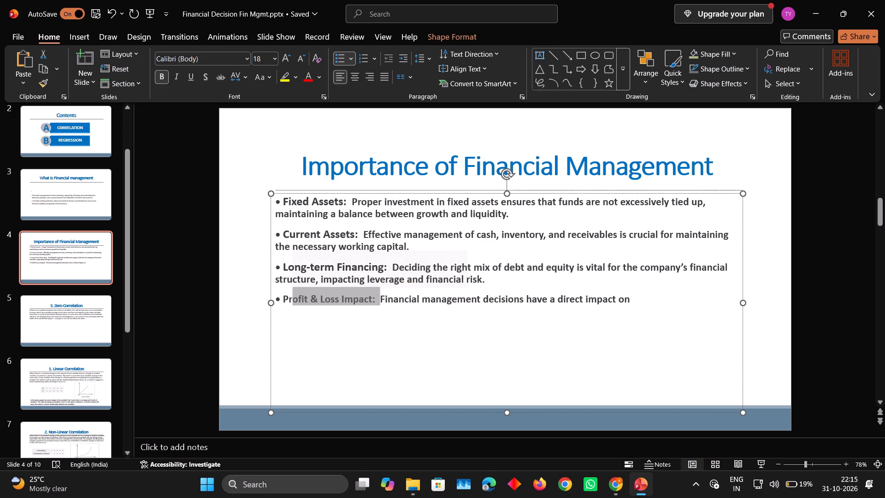
key("shift+Left")
key("shift+Left")
left_click(287, 59)
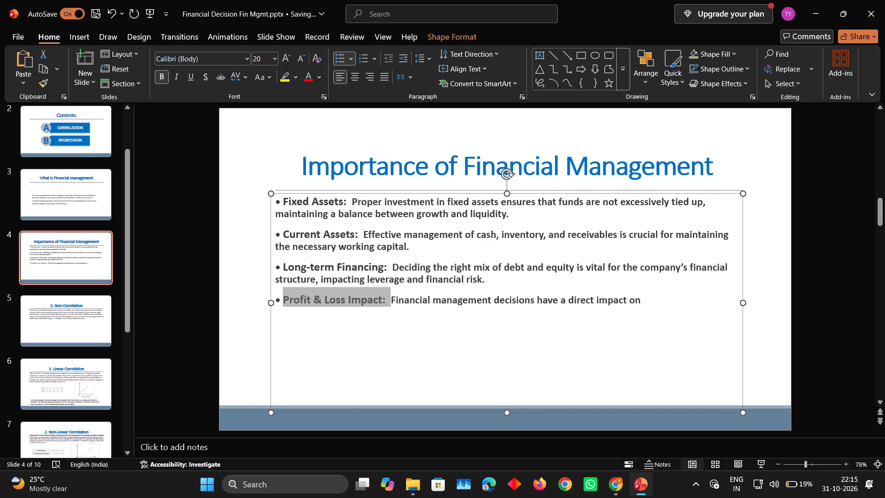
left_click(437, 356)
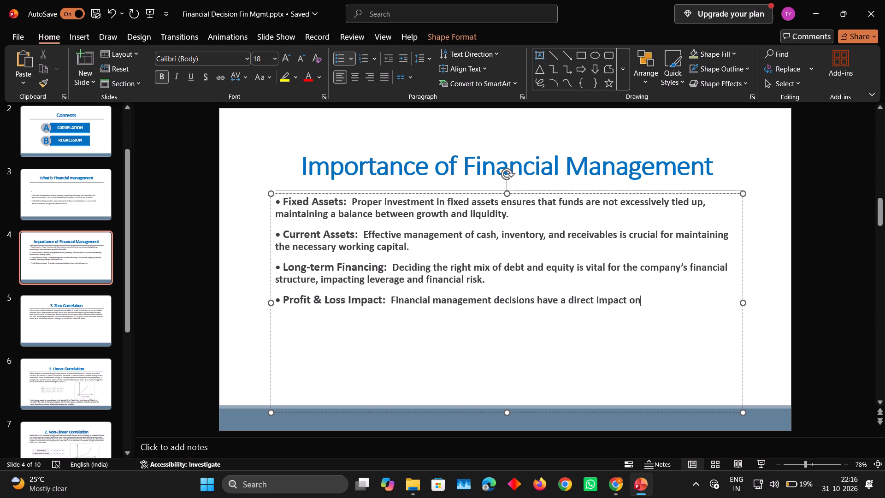
Set the Profit & Loss Impact label's font size to 19.
left_click(345, 308)
left_click_drag(386, 299, 286, 301)
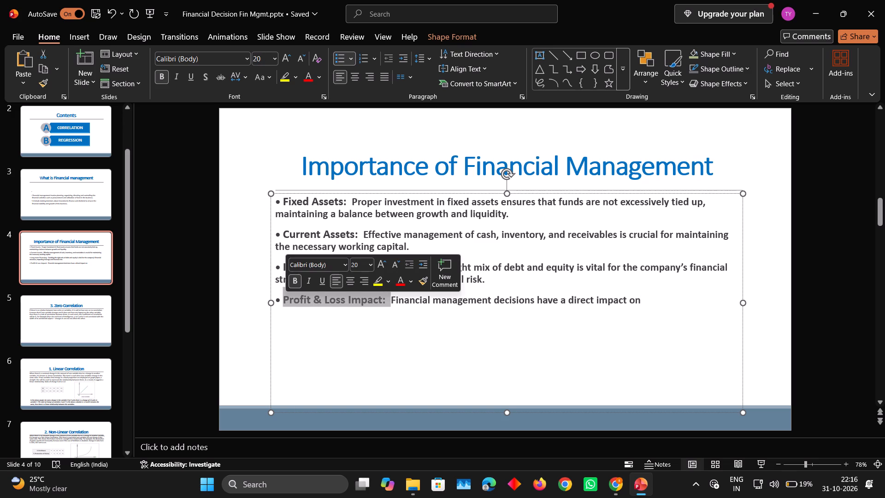
left_click(265, 60)
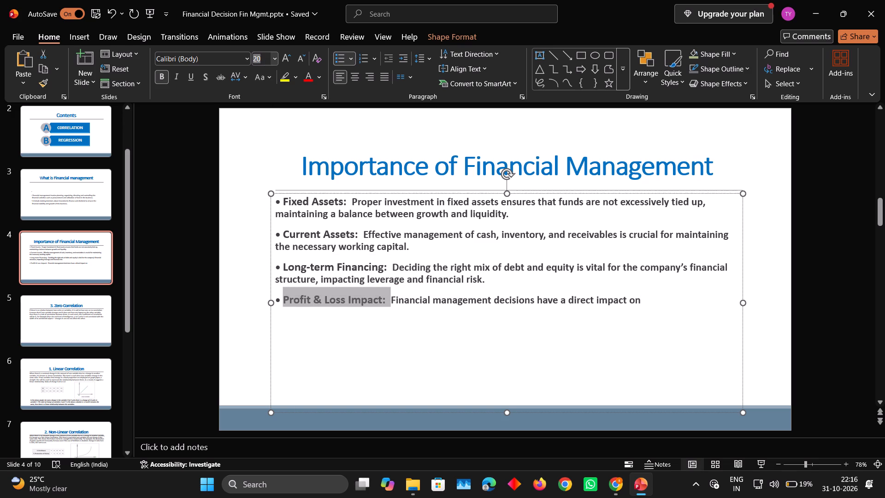
type("19")
key("Return")
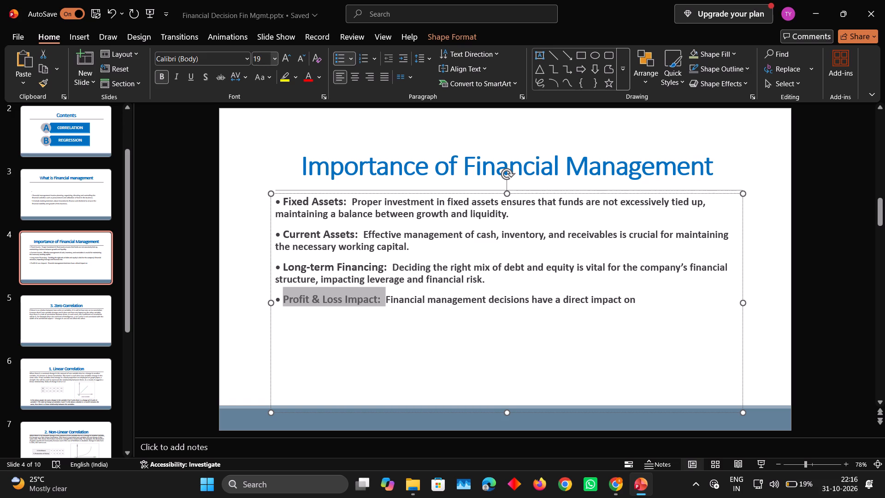
left_click(418, 346)
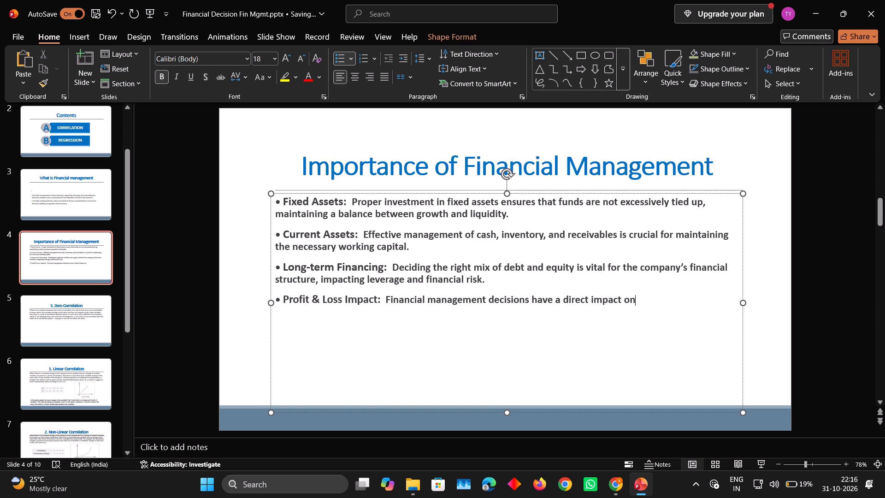
Set the Long-term Financing label, including its bullet and colon, to font size 19.
left_click_drag(284, 266, 384, 269)
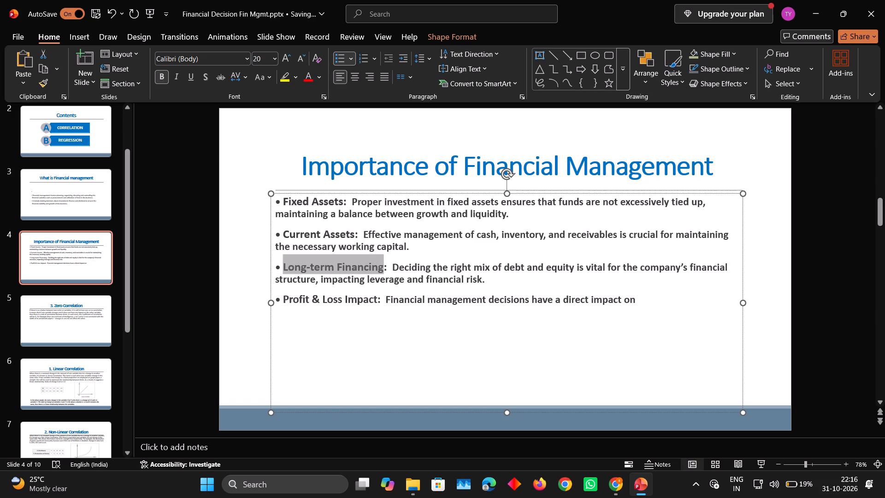
left_click_drag(384, 269, 382, 269)
left_click_drag(387, 268, 284, 263)
left_click_drag(284, 263, 276, 266)
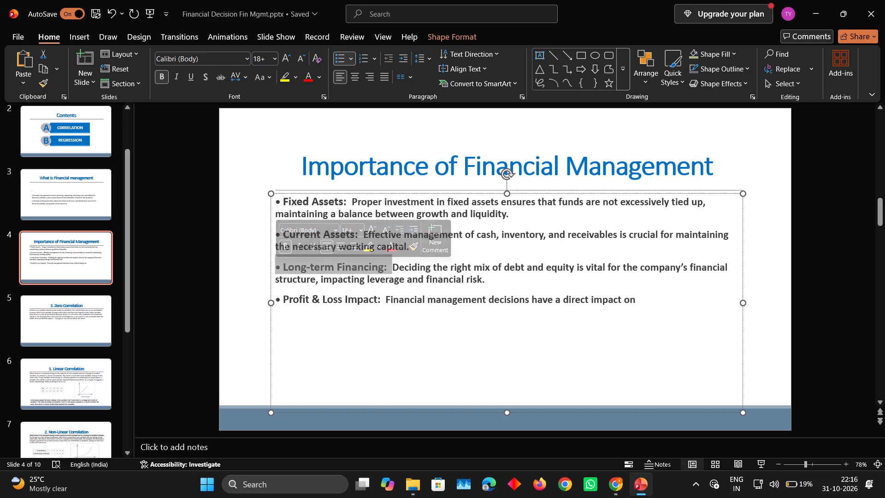
left_click(272, 56)
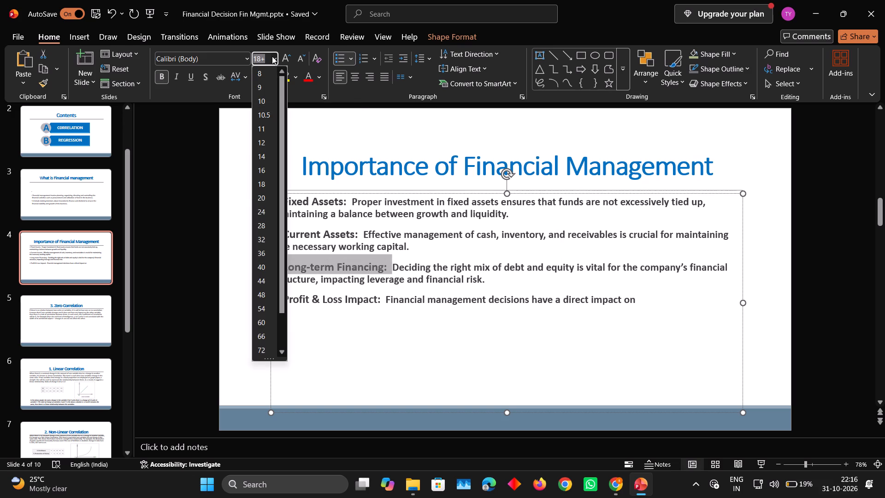
left_click(269, 56)
left_click_drag(269, 56, 254, 56)
type("19")
key("Return")
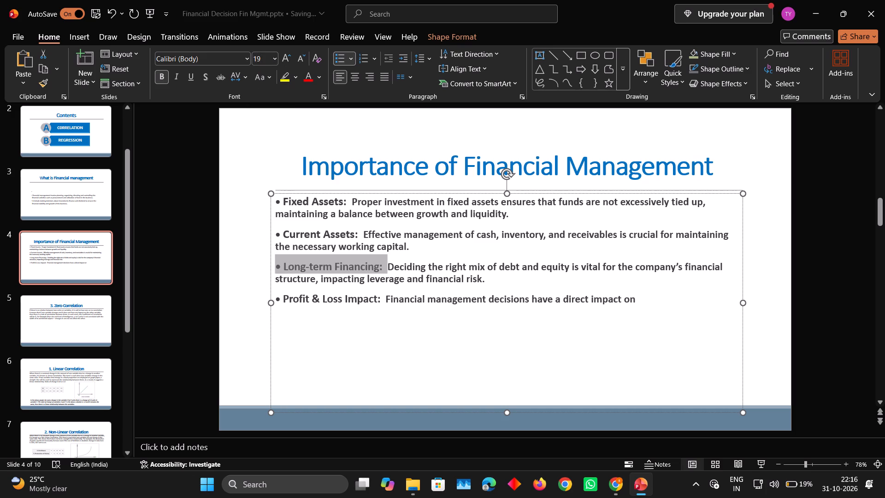
left_click(349, 316)
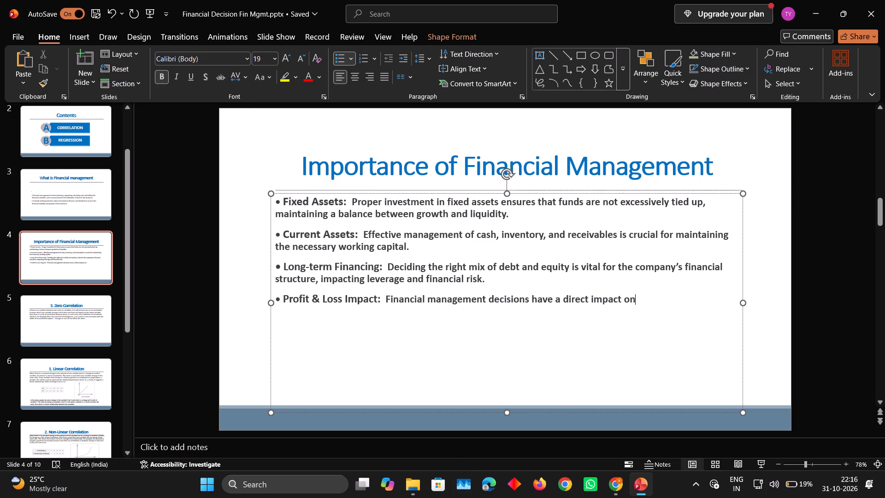
Set the whole Profit & Loss Impact label, including its bullet and colon, to font size 19.
left_click_drag(381, 297, 277, 298)
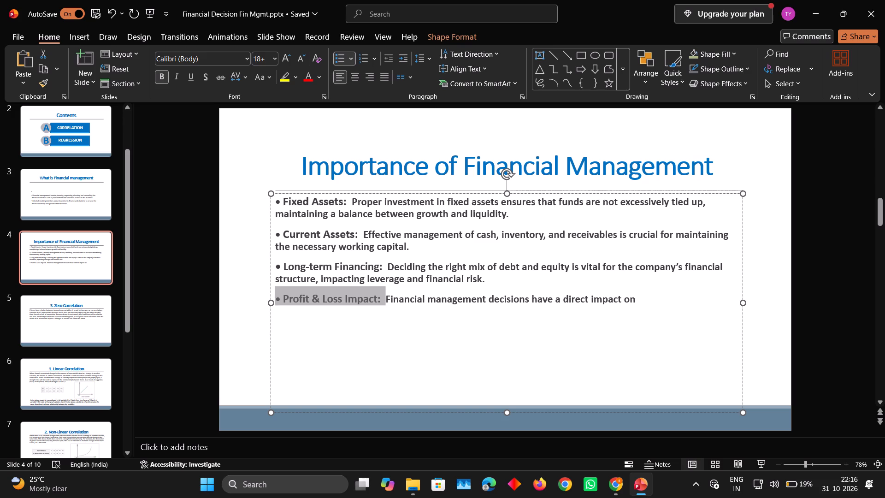
left_click_drag(277, 298, 278, 296)
left_click_drag(260, 60, 258, 60)
left_click_drag(258, 60, 268, 60)
type("19")
key("Return")
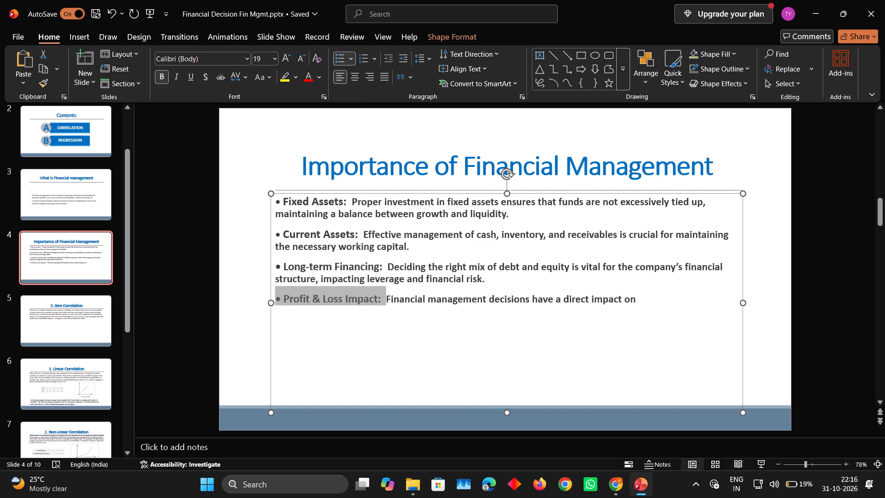
Set the Current Assets and Fixed Assets labels, including their bullets and colons, to font size 19.
left_click_drag(357, 233, 266, 231)
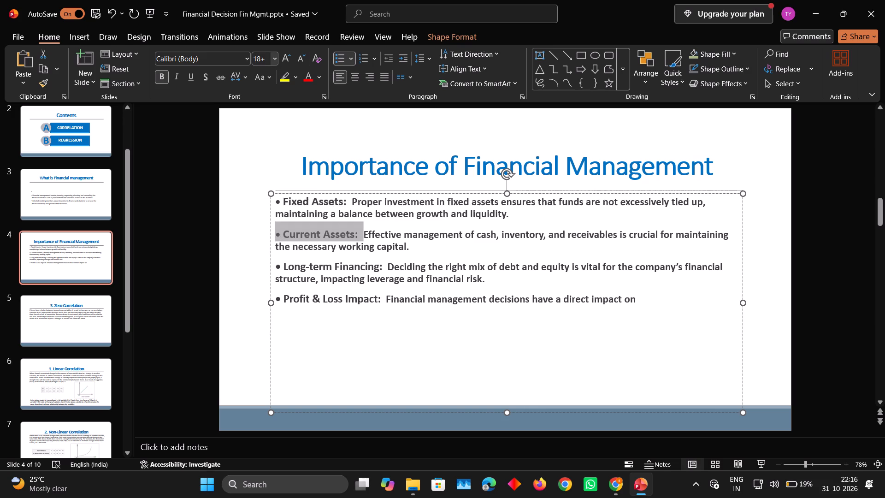
left_click(268, 58)
type("19")
key("Return")
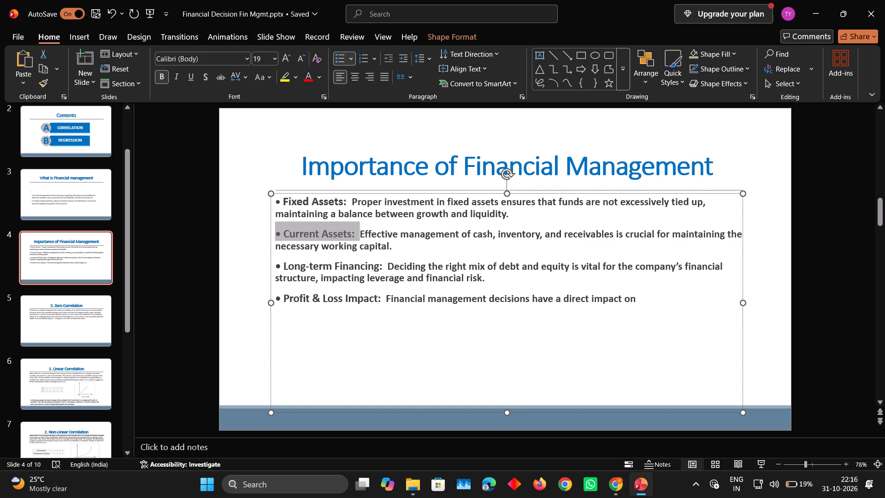
left_click_drag(346, 199, 265, 198)
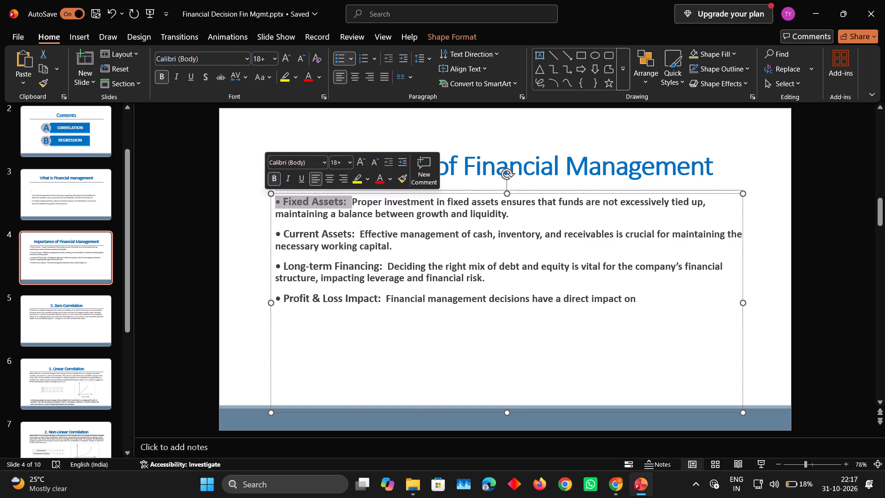
left_click(268, 59)
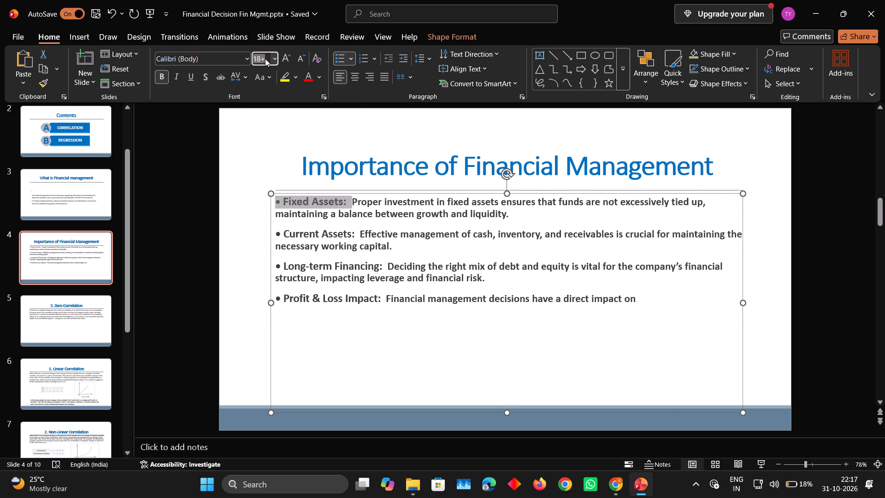
type("19")
key("Return")
left_click(523, 320)
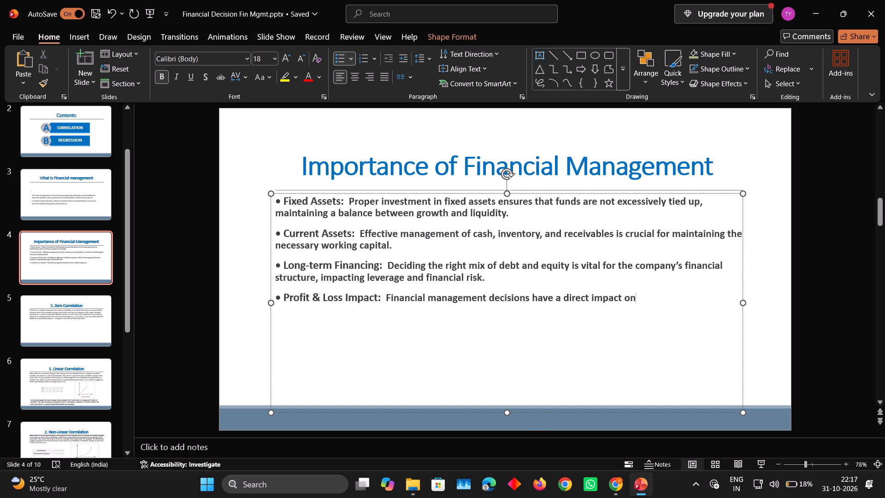
Copy the missing ending "all items in the profit and loss account, influencing profitability and sustainability." from the Vedantu PDF in Chrome into slide 4's last bullet, preceded by a space.
left_click(649, 481)
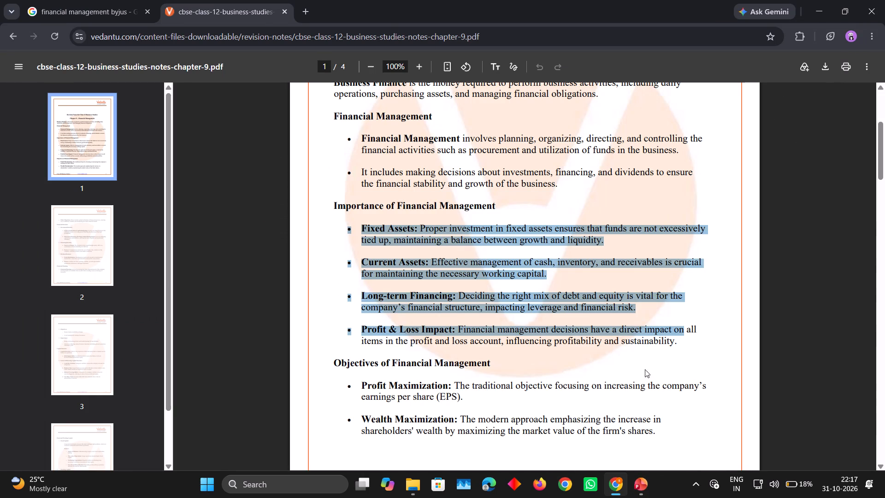
left_click_drag(687, 326, 700, 353)
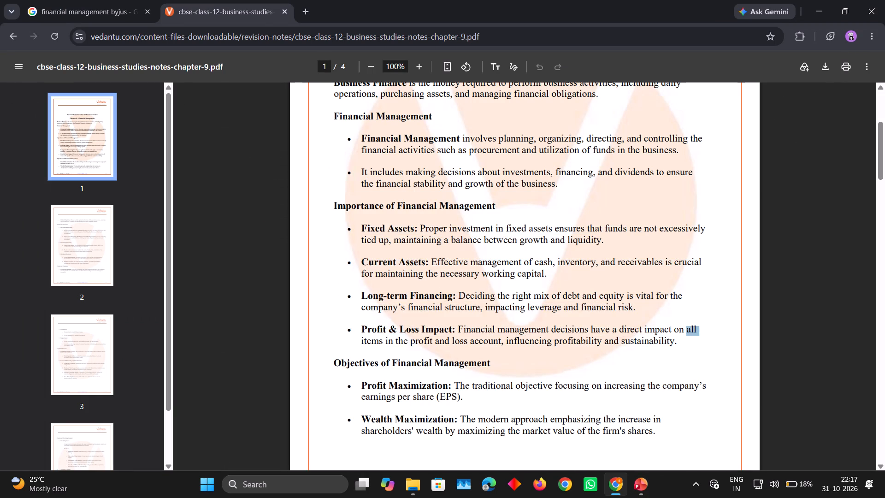
left_click_drag(700, 353, 683, 351)
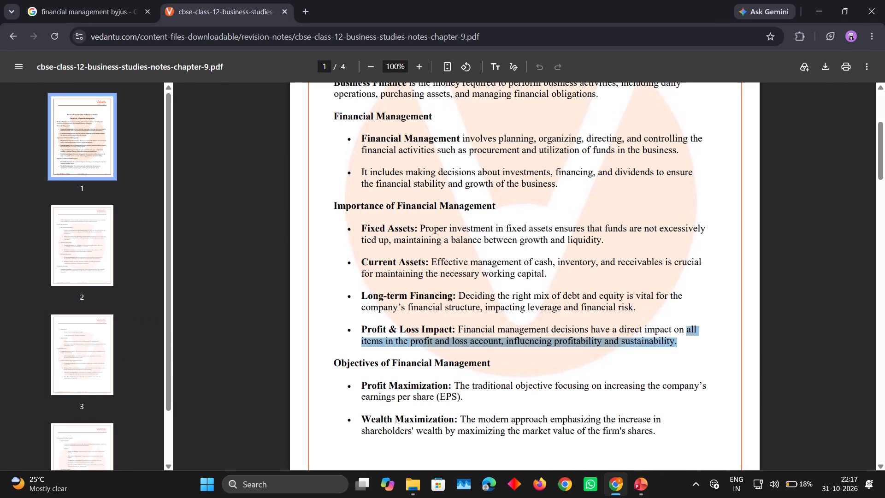
key("ctrl+c")
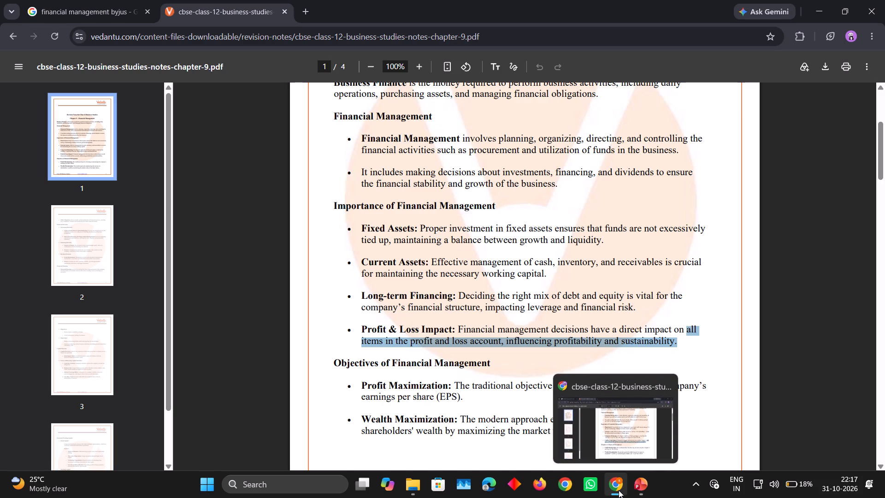
left_click(641, 485)
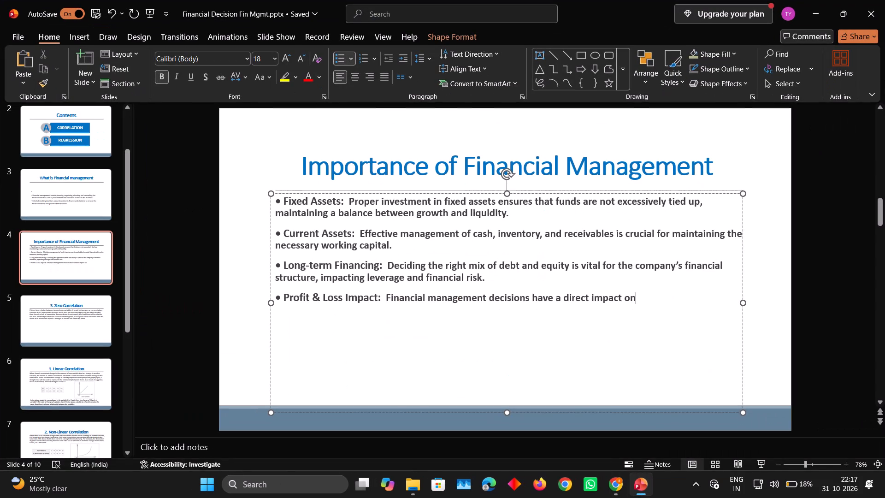
left_click(635, 297)
key("ctrl+v")
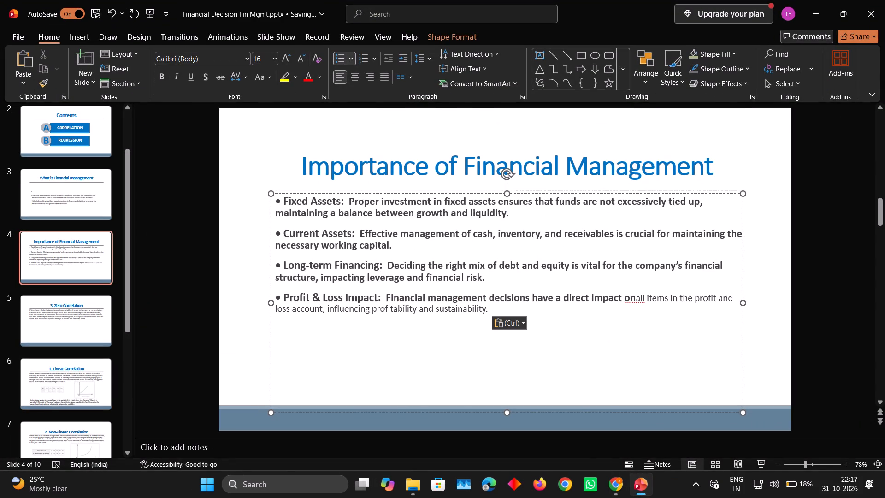
left_click(637, 298)
key("space")
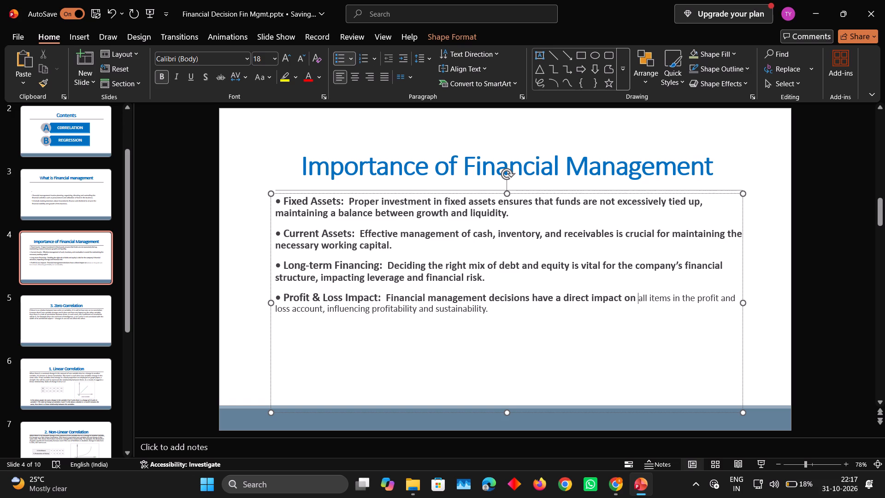
Make the pasted ending of the Profit & Loss Impact bullet bold.
left_click_drag(639, 296, 641, 309)
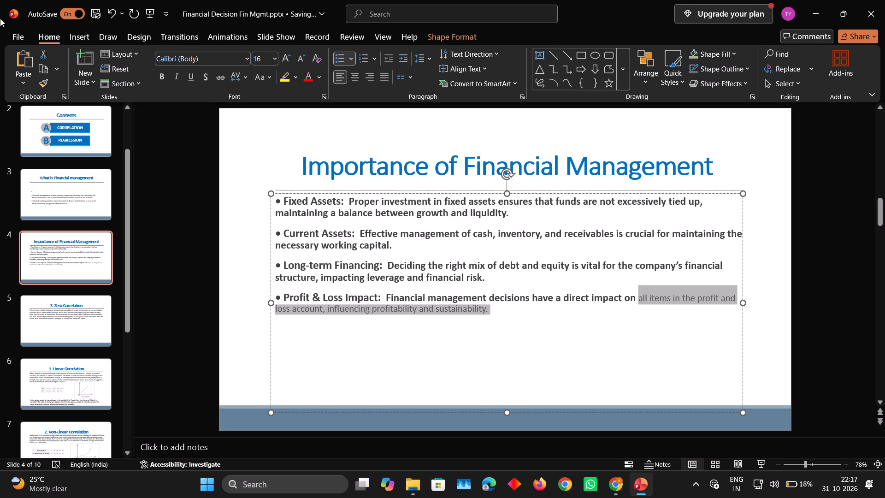
left_click(159, 77)
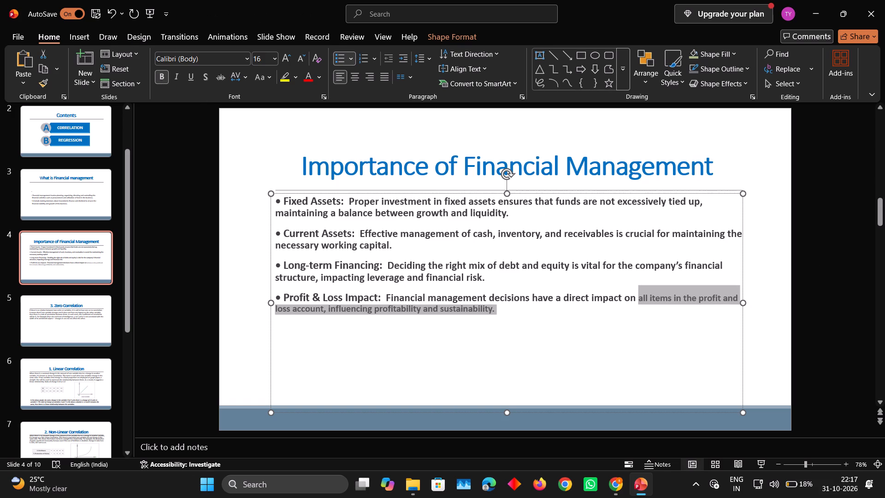
left_click(527, 359)
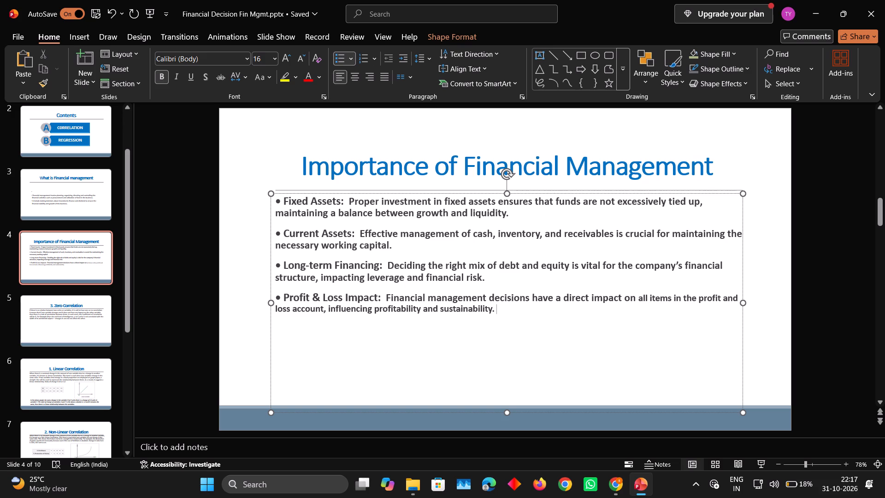
Enlarge the pasted ending of the Profit & Loss Impact bullet, from "all items" to "sustainability.", to 18 pt.
left_click(610, 301)
key("Right")
key("Right")
key("Right")
key("Right")
key("Right")
key("Right")
key("Right")
key("Right")
key("Right")
key("Right")
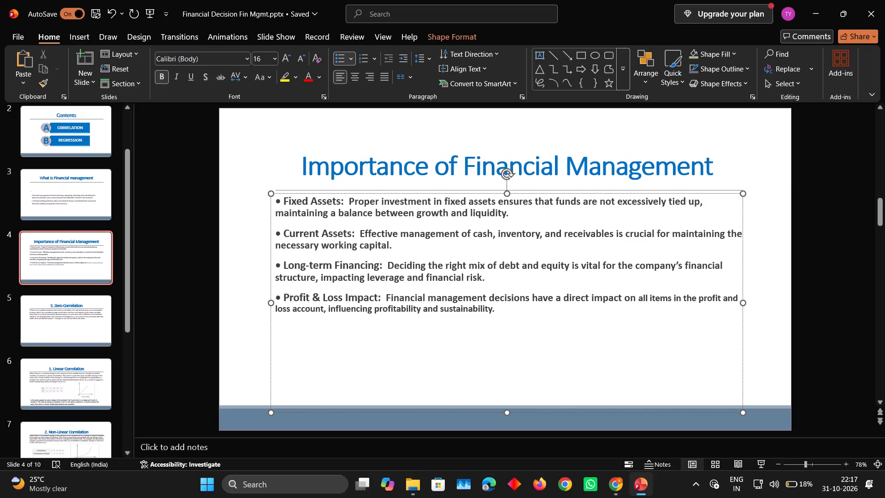
left_click_drag(638, 299, 662, 328)
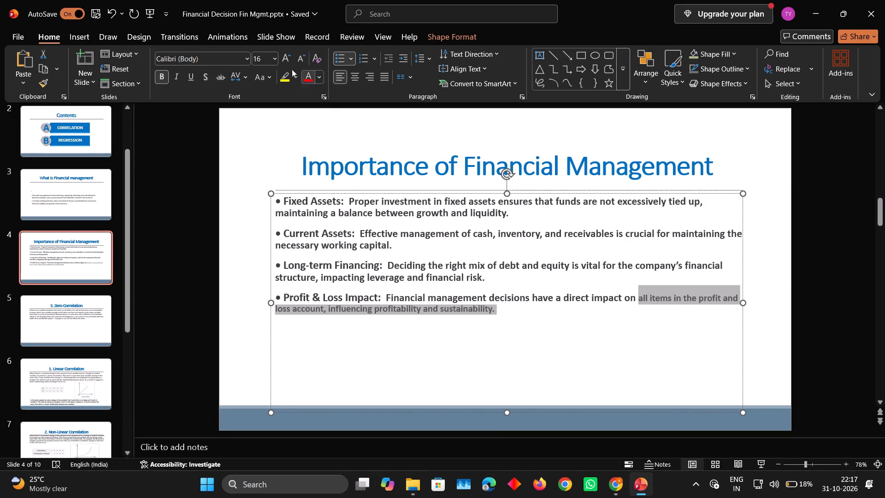
left_click(284, 59)
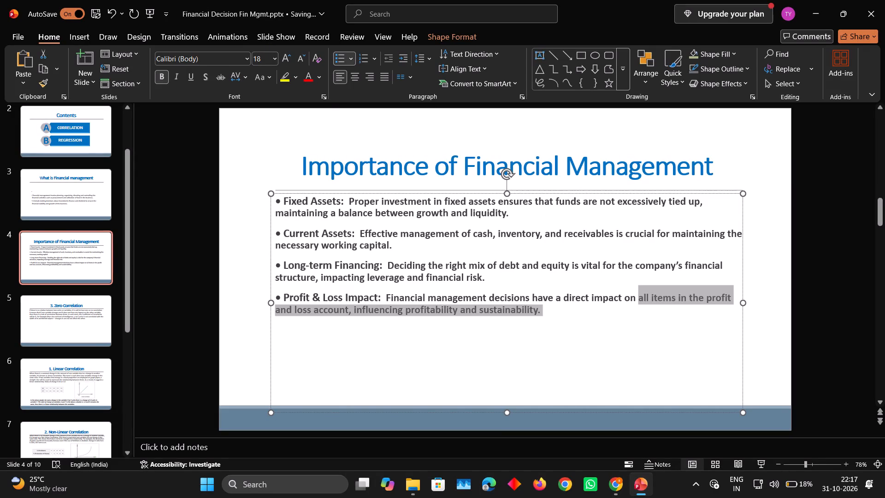
left_click(649, 355)
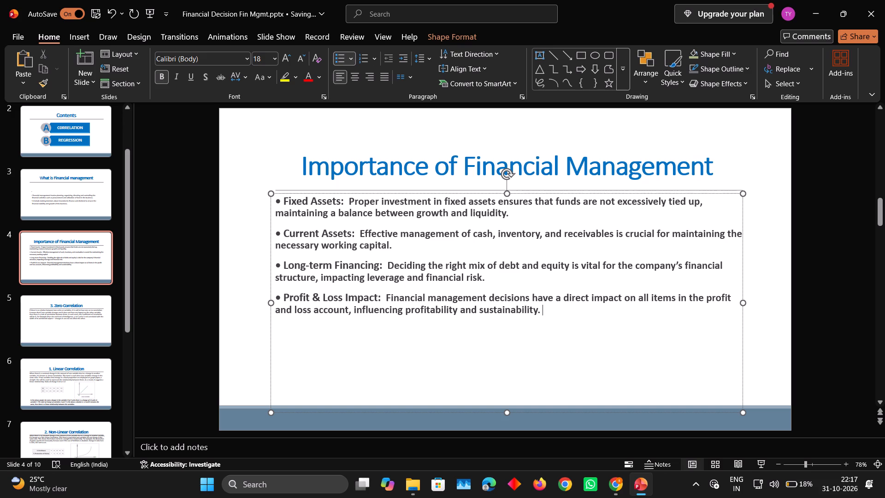
Underline the Fixed Assets and Current Assets labels on slide 4, leaving out their bullets and colons.
left_click_drag(284, 200, 340, 200)
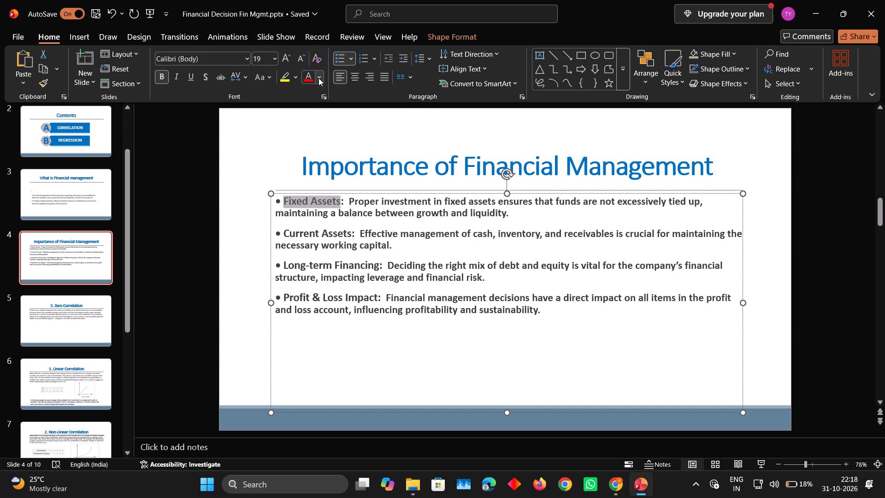
left_click(191, 78)
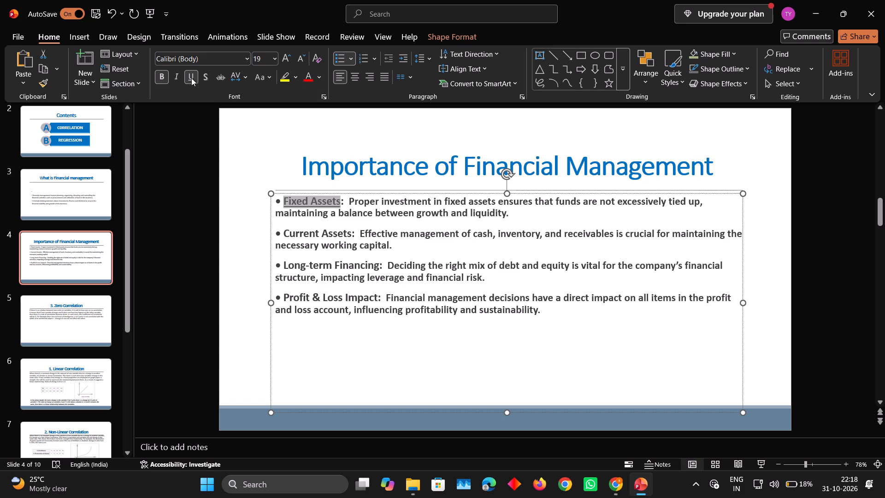
left_click(346, 275)
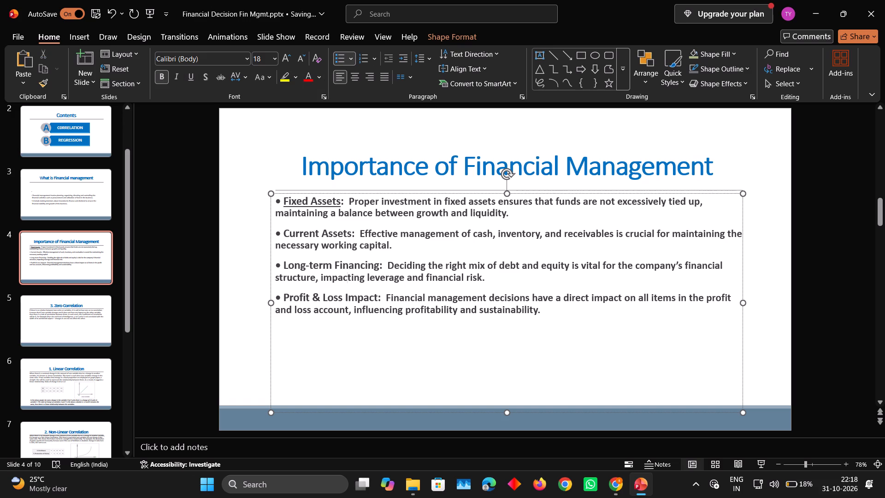
left_click_drag(283, 234, 359, 234)
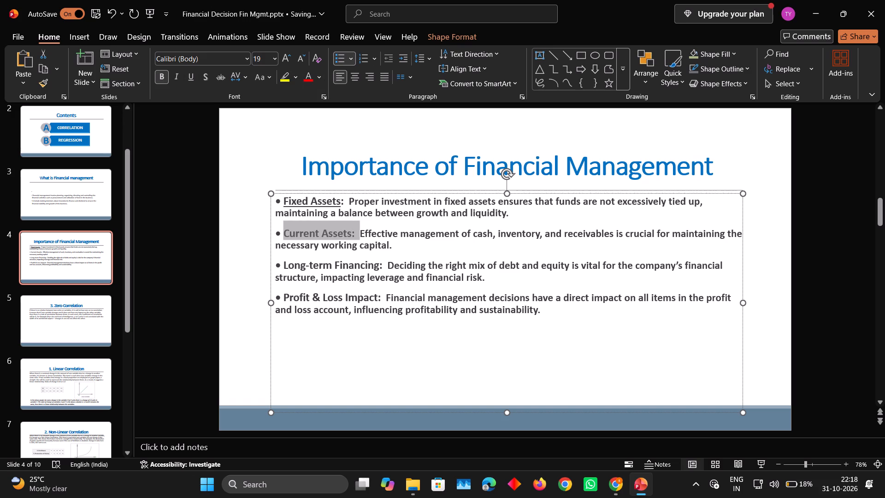
left_click_drag(359, 234, 354, 232)
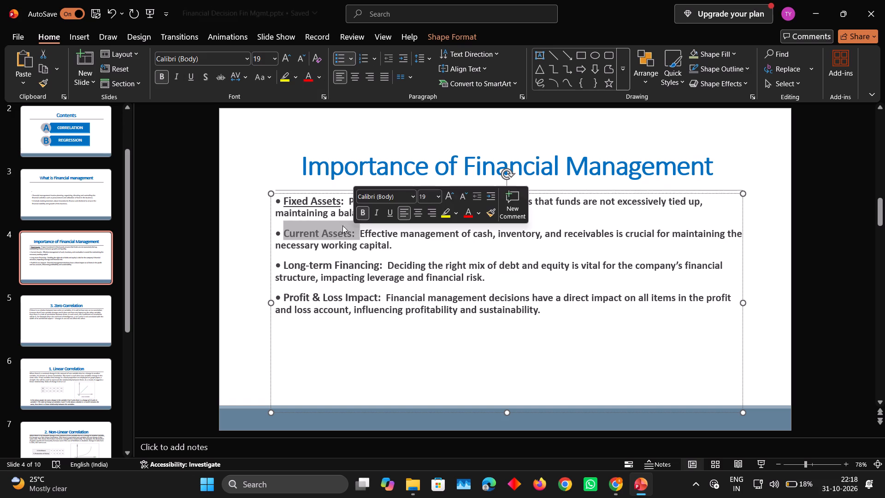
key("shift+Left")
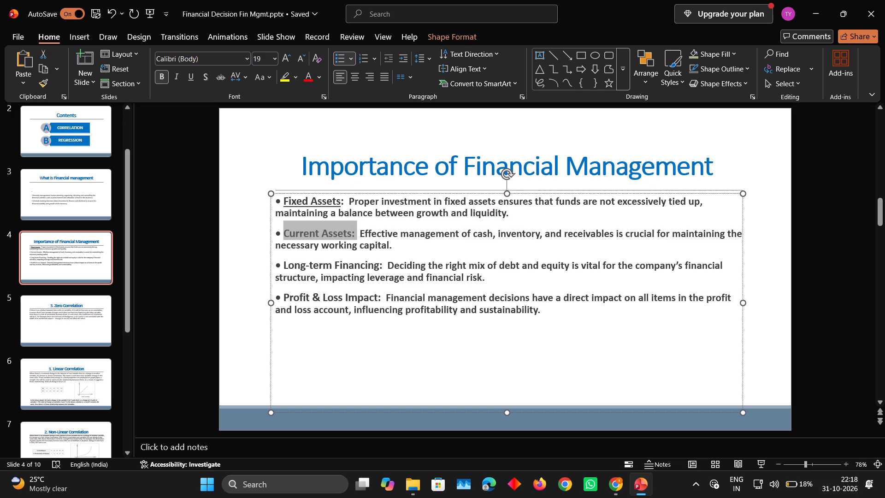
key("shift+Left")
key("shift+Left")
left_click(191, 79)
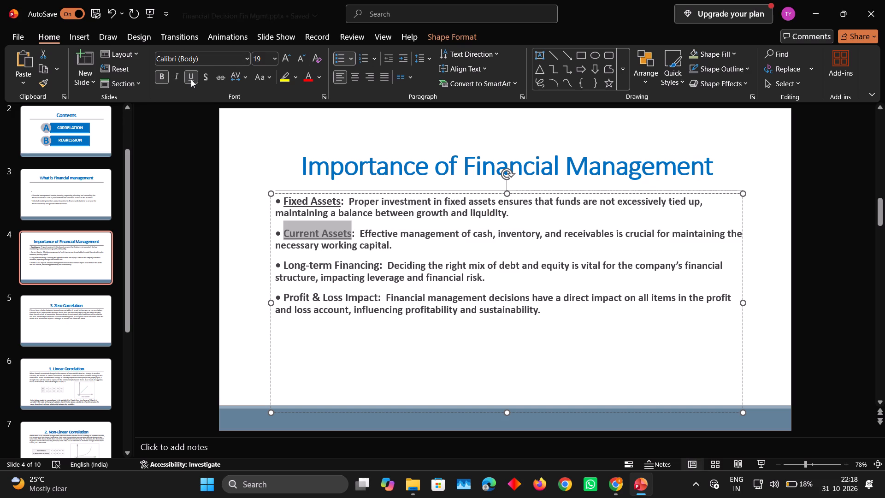
Underline the Long-term Financing and Profit & Loss Impact labels on slide 4, without their bullets and colons.
left_click_drag(284, 261, 313, 263)
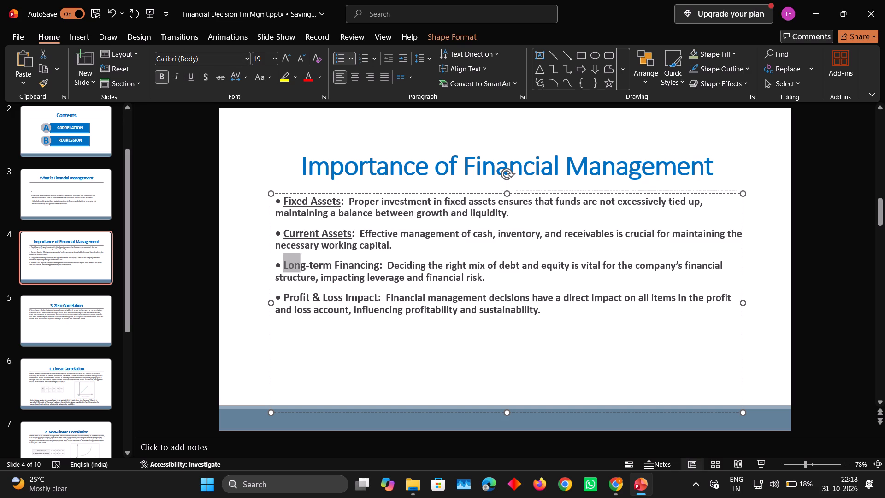
left_click_drag(313, 263, 370, 267)
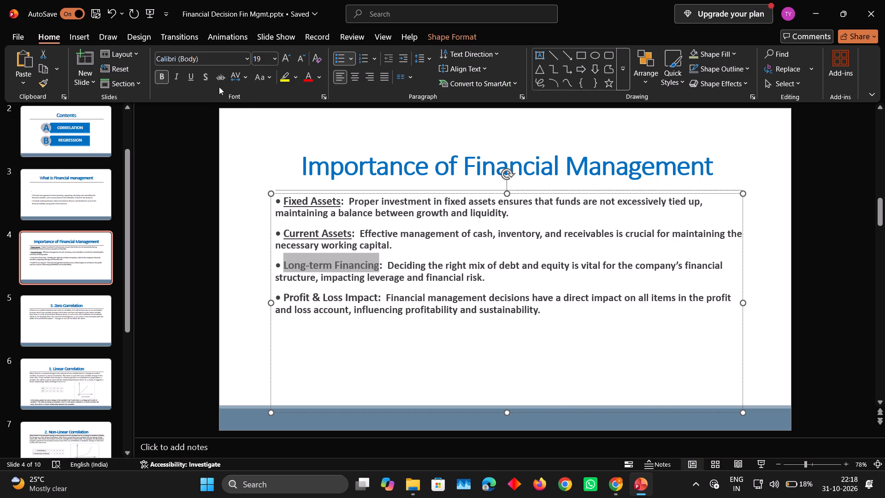
left_click(194, 77)
left_click_drag(283, 298, 380, 304)
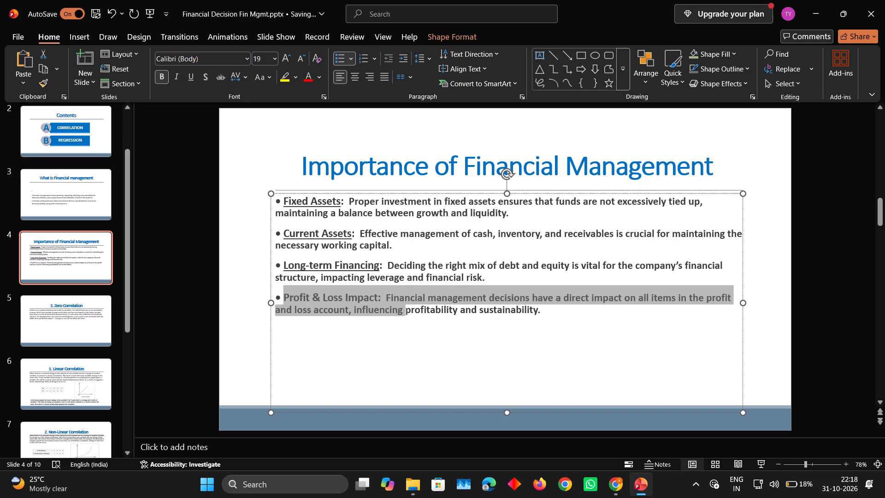
left_click_drag(380, 304, 373, 300)
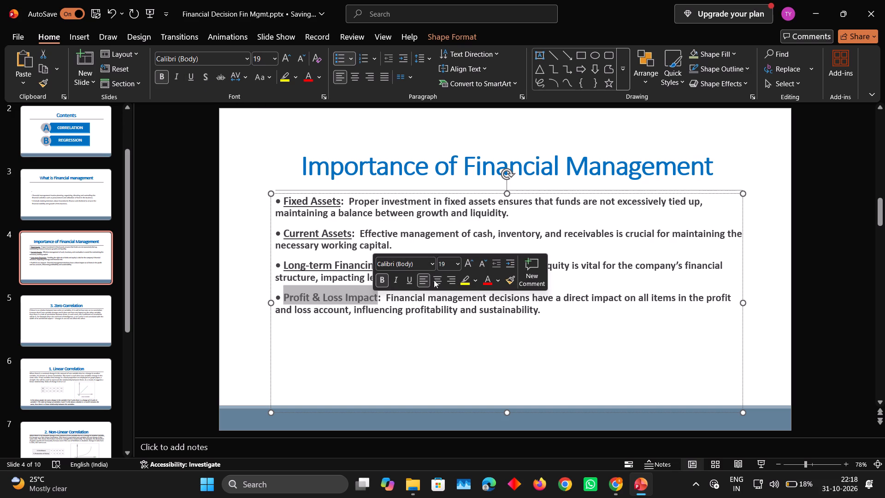
left_click(407, 278)
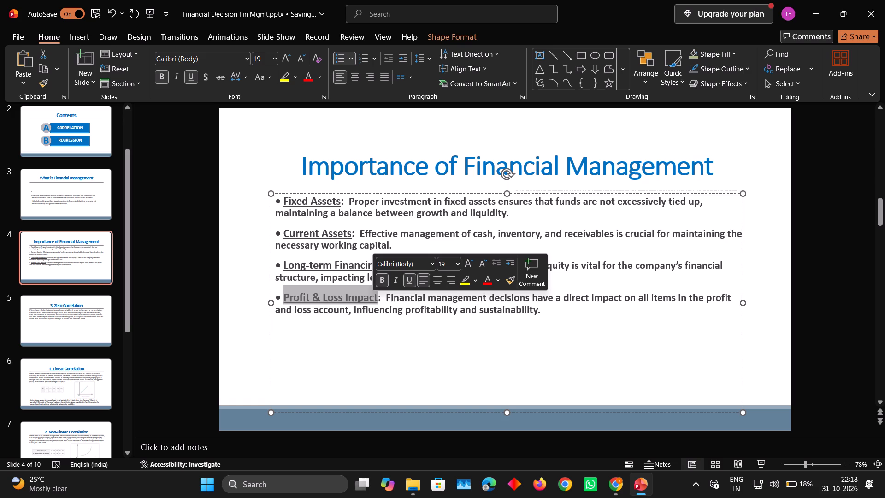
left_click(416, 340)
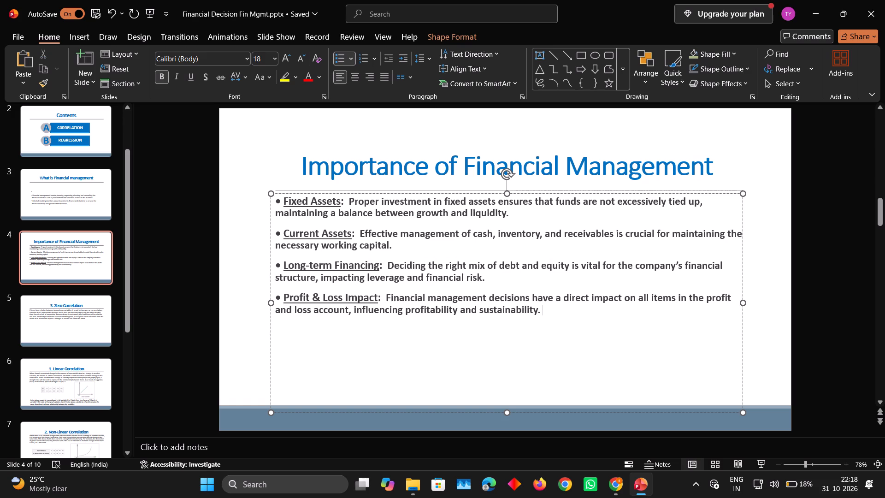
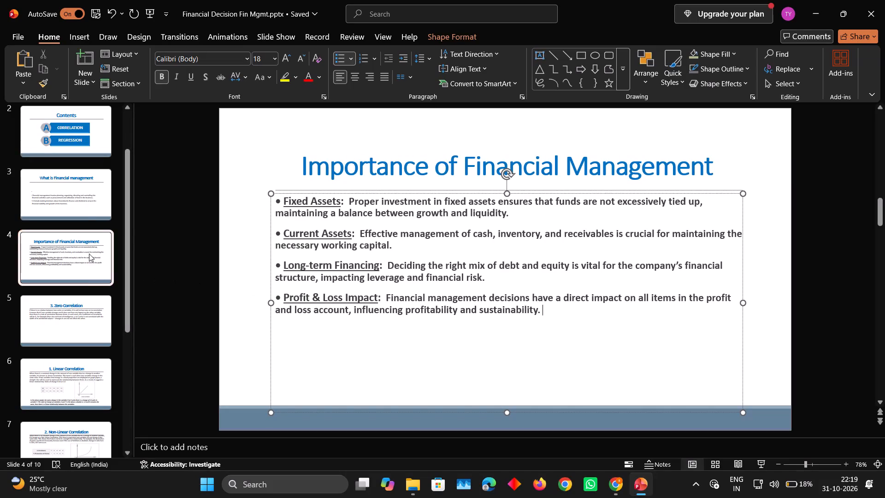
Review slides 3 and 5, and read the Vedantu notes in Chrome from the financial management objectives to the Financial Decisions section.
left_click(87, 206)
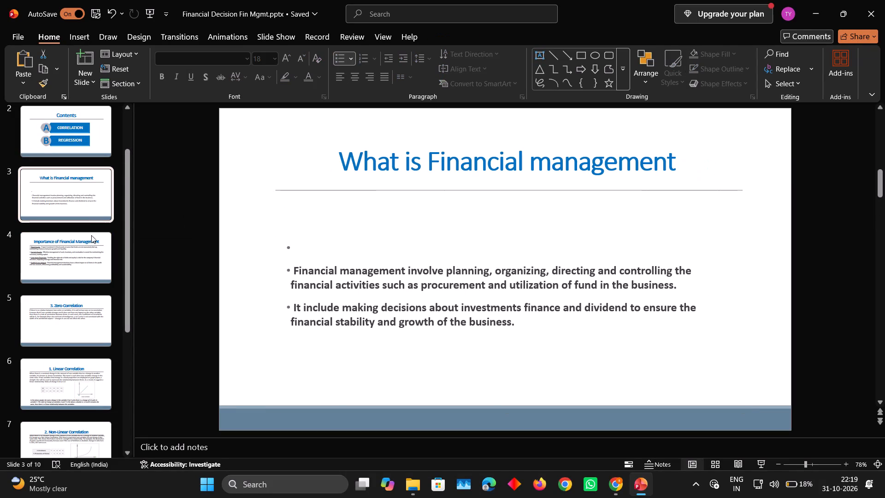
left_click(84, 334)
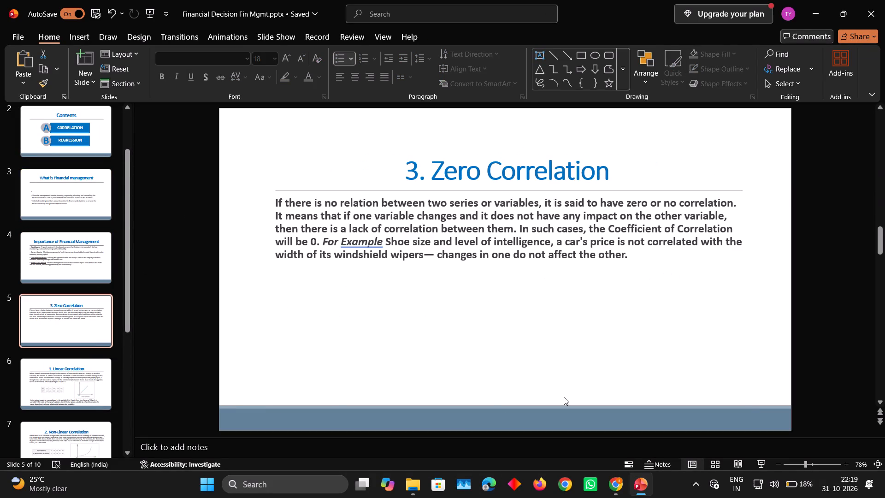
left_click(617, 486)
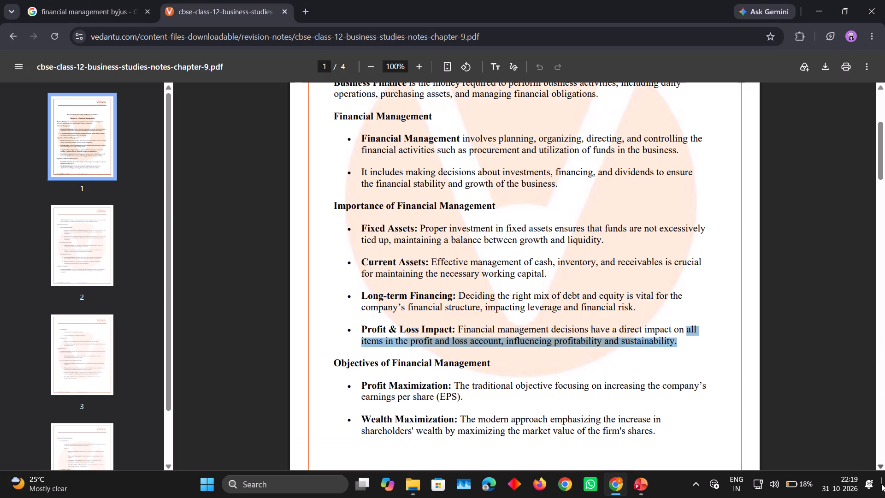
triple_click(879, 464)
triple_click(879, 464)
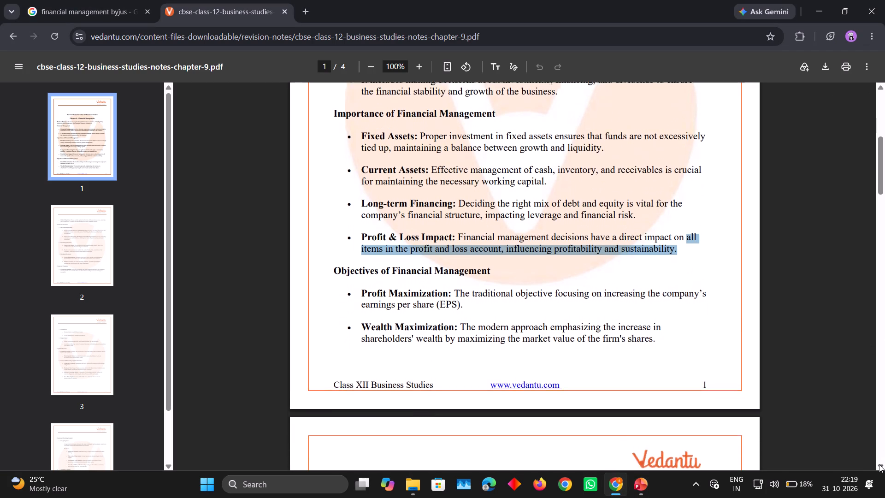
triple_click(879, 464)
triple_click(879, 464)
left_click(879, 464)
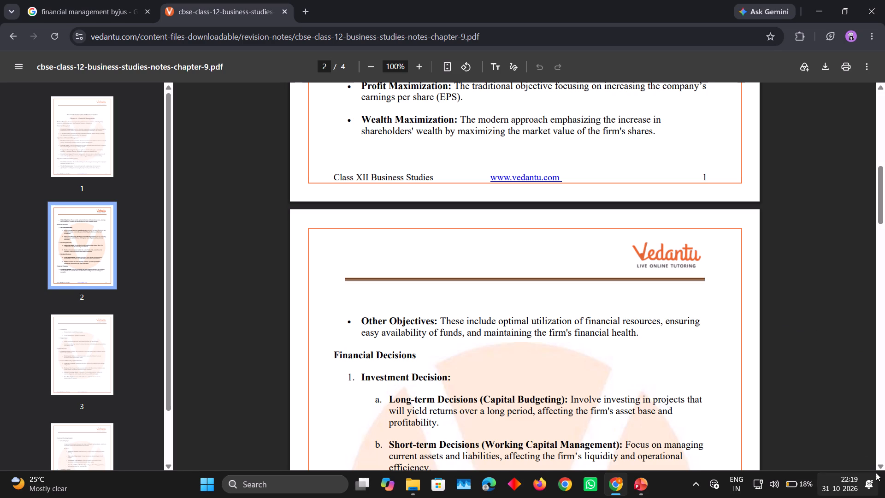
Copy the Investment Decisions (Capital Budgeting) item with its What it is and Key factors points from the Google search answer.
left_click(84, 16)
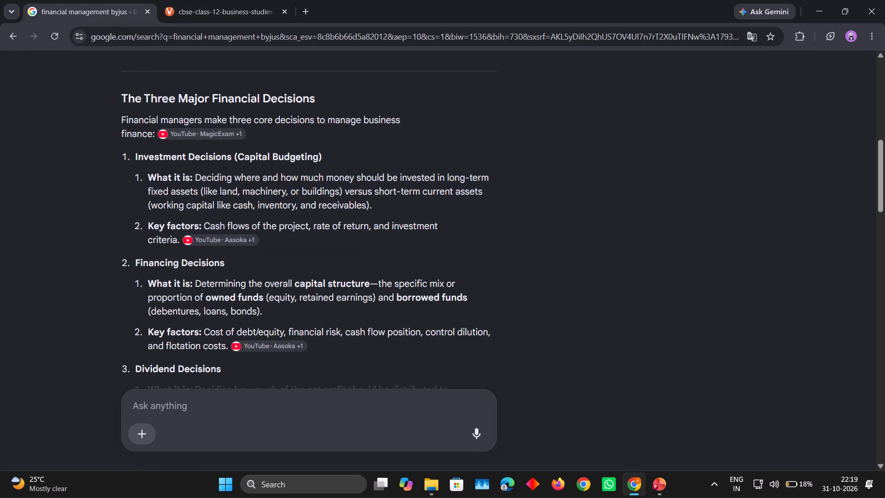
left_click_drag(179, 238, 111, 156)
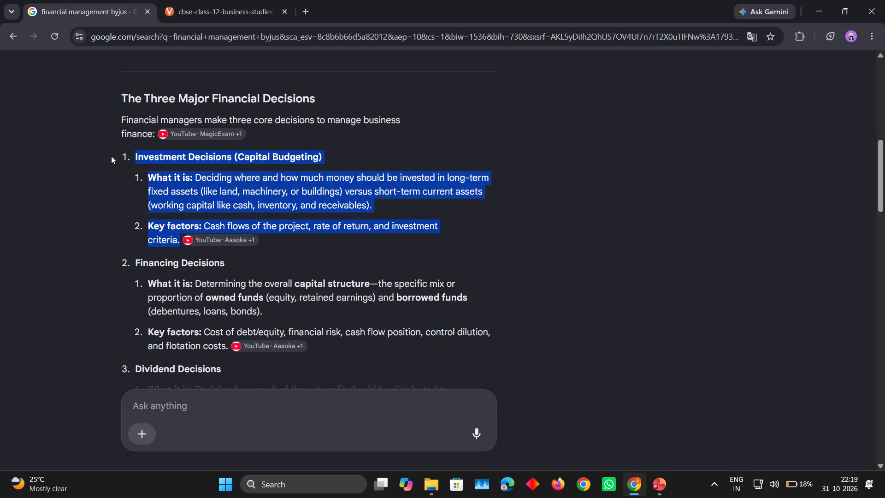
left_click_drag(111, 156, 108, 96)
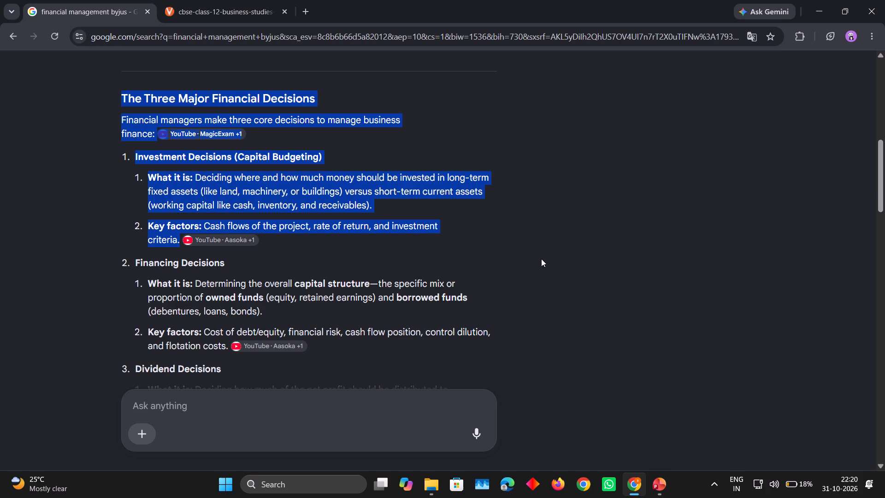
left_click(572, 251)
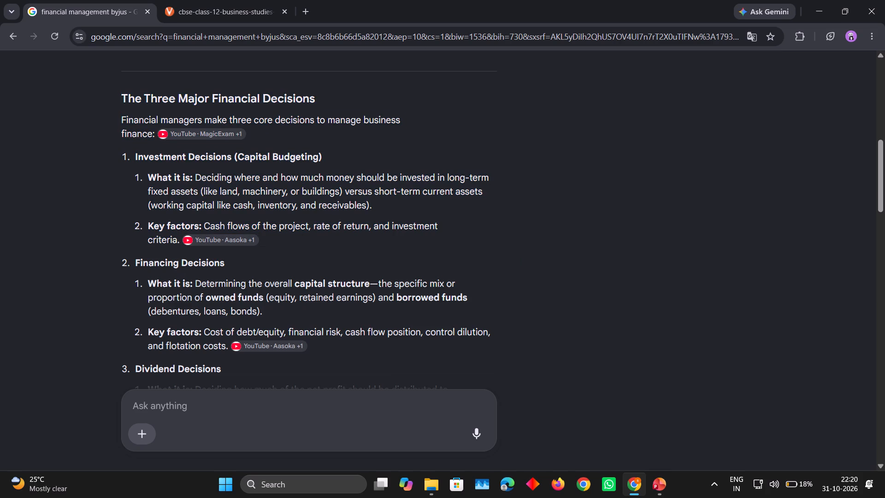
left_click_drag(178, 237, 112, 153)
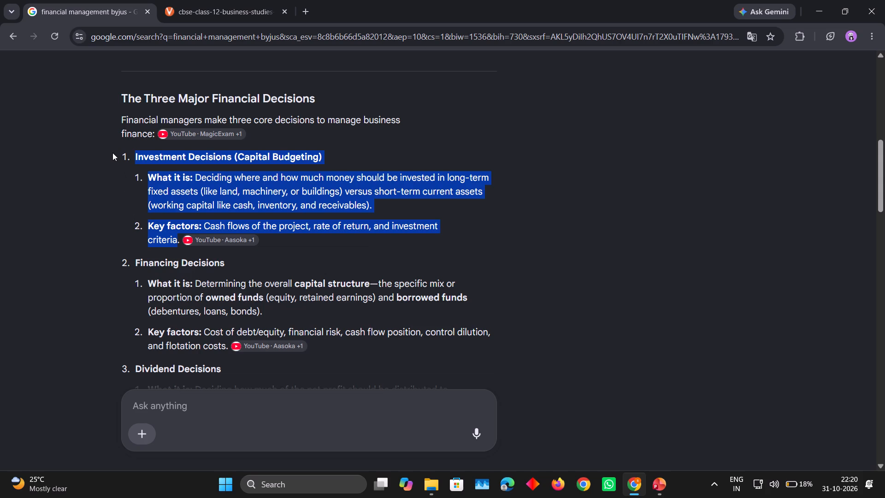
key("ctrl+c")
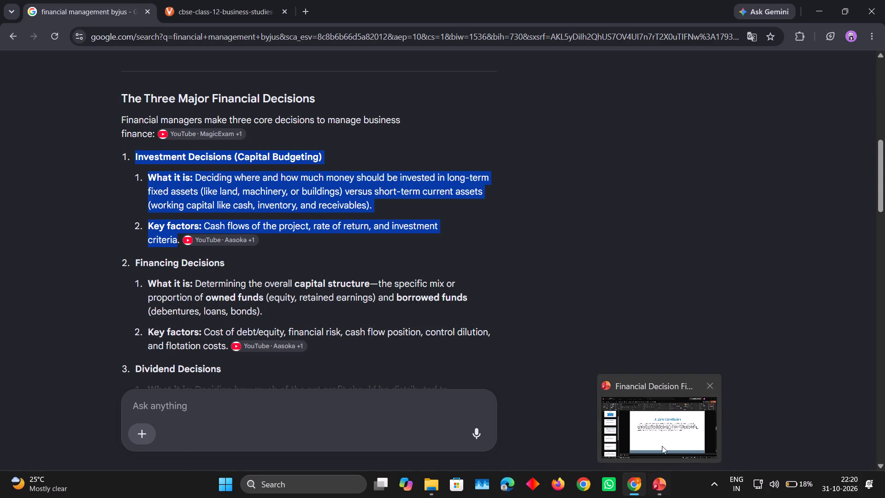
Back in PowerPoint, replace the Zero Correlation body text on slide 5 with the copied Investment Decisions text.
left_click(660, 432)
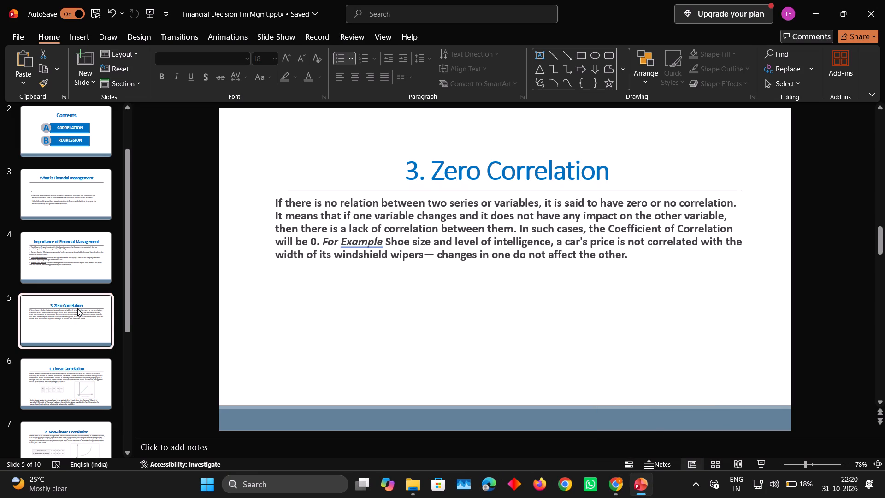
left_click(80, 309)
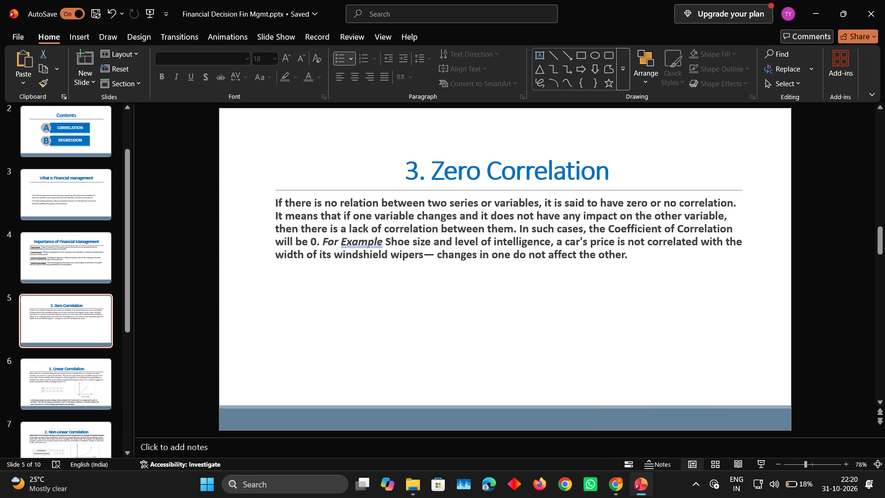
left_click(625, 255)
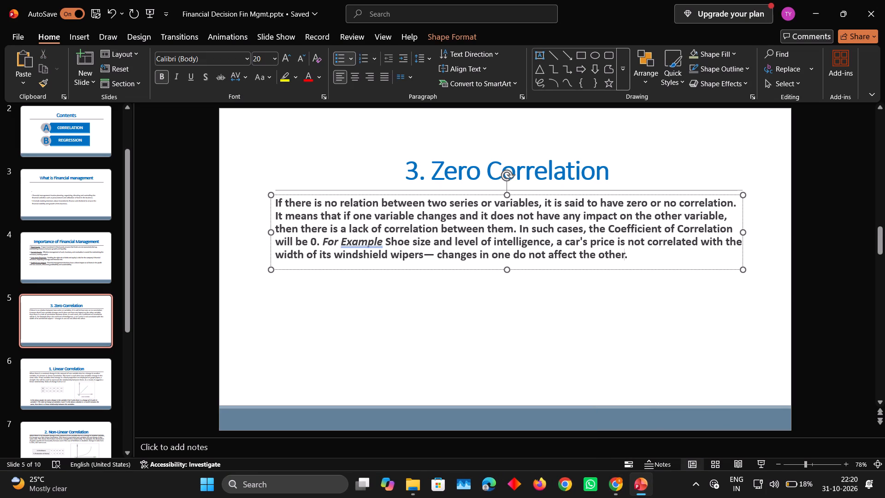
left_click_drag(631, 257, 266, 179)
key("ctrl+v")
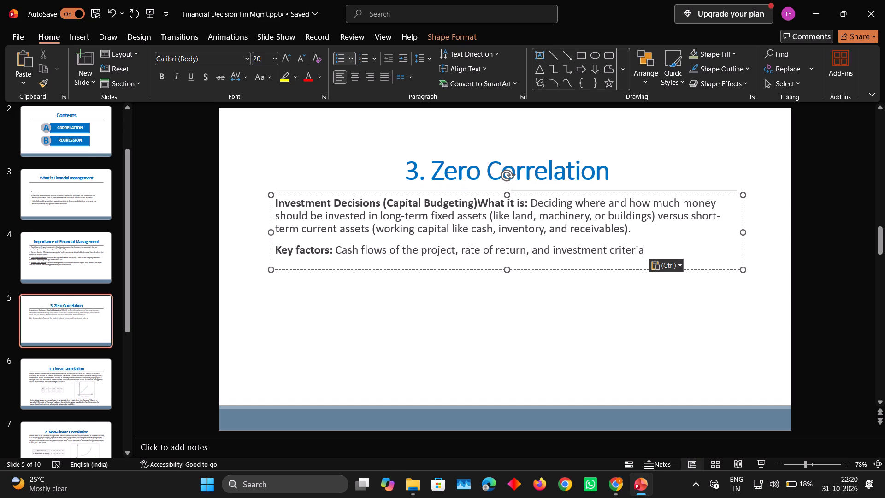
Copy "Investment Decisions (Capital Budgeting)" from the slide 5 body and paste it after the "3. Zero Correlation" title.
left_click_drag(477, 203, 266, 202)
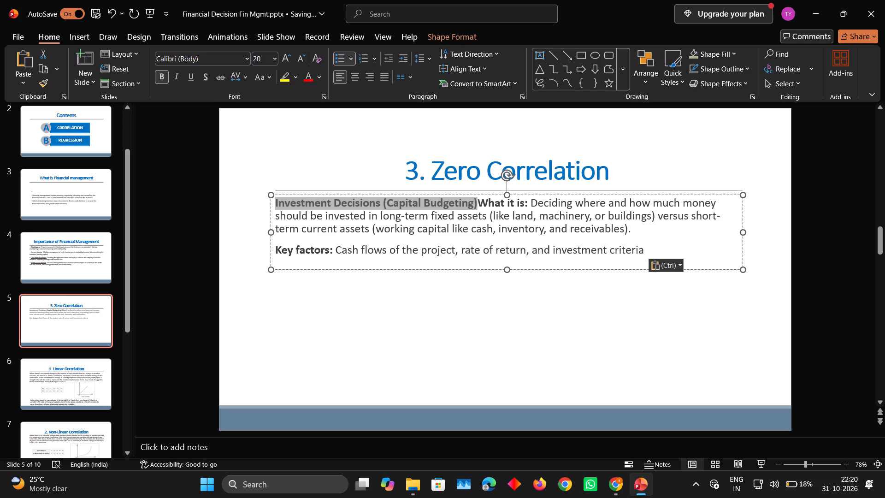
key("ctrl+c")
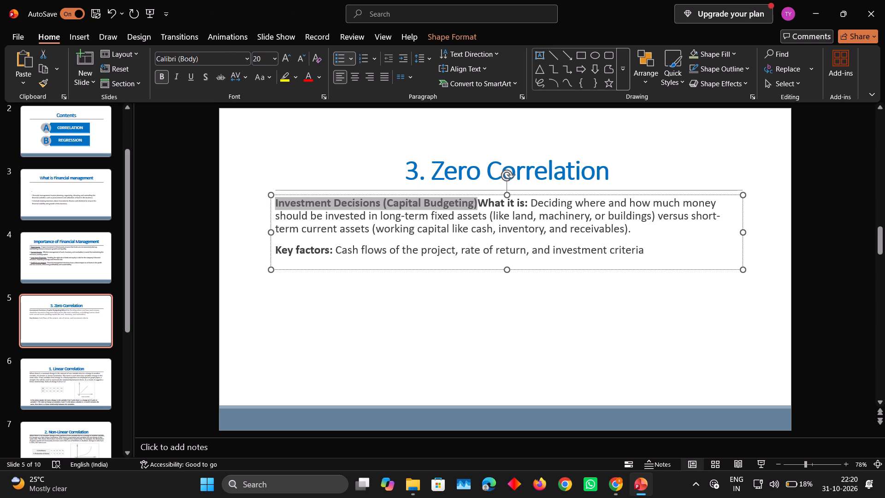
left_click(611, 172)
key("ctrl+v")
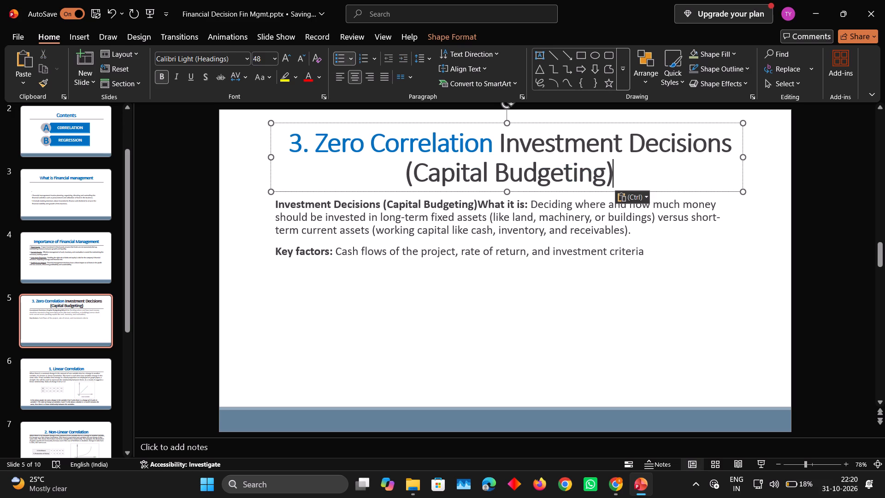
Clear the whole slide 5 title and dictate "Investment decisions Capital budgeting" by voice typing in its place.
left_click(499, 147)
left_click(611, 182)
key("BackSpace")
key("BackSpace")
key("BackSpace")
key("BackSpace")
key("BackSpace")
key("BackSpace")
key("BackSpace")
key("BackSpace")
key("BackSpace")
key("BackSpace")
key("BackSpace")
key("BackSpace")
key("BackSpace")
key("BackSpace")
key("BackSpace")
key("BackSpace")
key("BackSpace")
key("BackSpace")
key("BackSpace")
key("BackSpace")
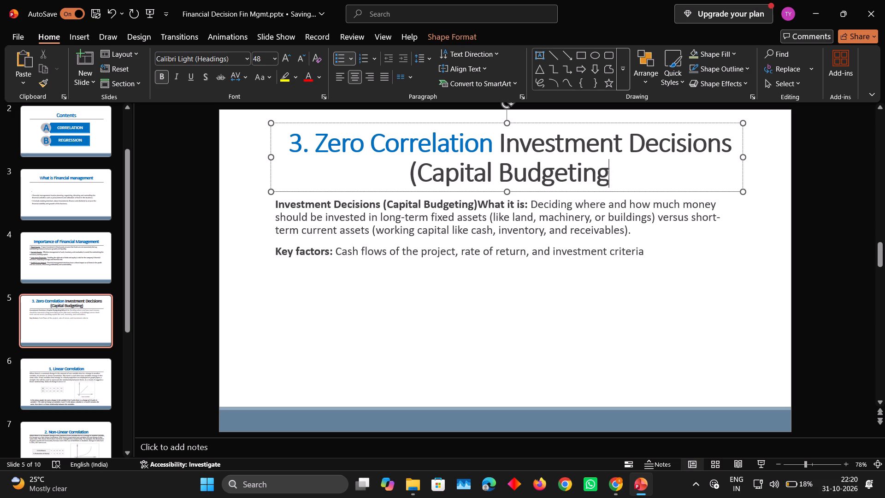
key("BackSpace")
key("BackSpace")
key("BackSpace")
key("BackSpace")
key("BackSpace")
key("BackSpace")
key("BackSpace")
key("BackSpace")
key("BackSpace")
key("BackSpace")
key("BackSpace")
key("BackSpace")
key("BackSpace")
key("BackSpace")
key("BackSpace")
key("BackSpace")
key("BackSpace")
key("BackSpace")
key("BackSpace")
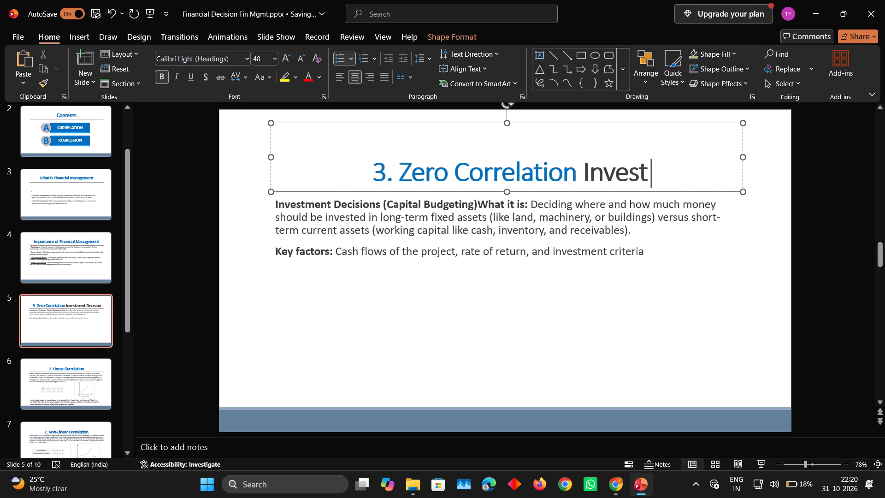
key("BackSpace")
key("BackSpace")
key("BackSpace")
key("BackSpace")
key("BackSpace")
key("BackSpace")
key("BackSpace")
key("BackSpace")
key("BackSpace")
key("BackSpace")
key("BackSpace")
key("BackSpace")
key("BackSpace")
key("BackSpace")
key("BackSpace")
key("BackSpace")
key("BackSpace")
key("BackSpace")
key("BackSpace")
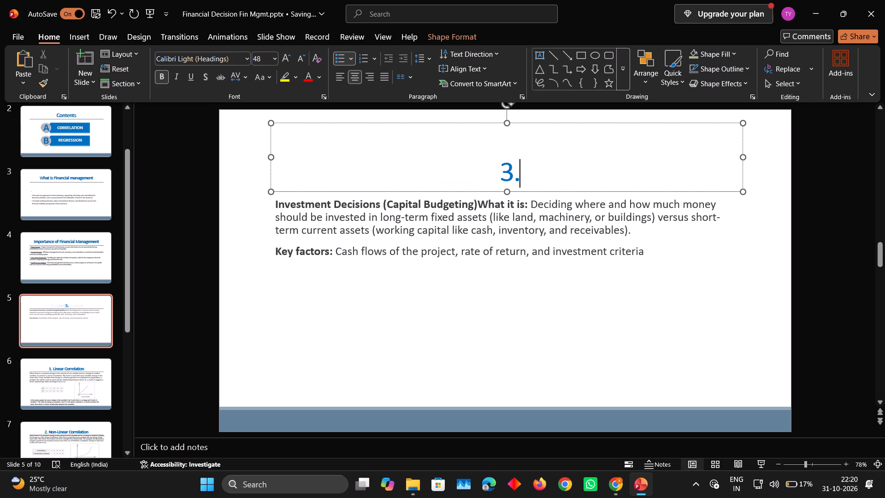
key("BackSpace")
key("BackSpace")
key("super+h")
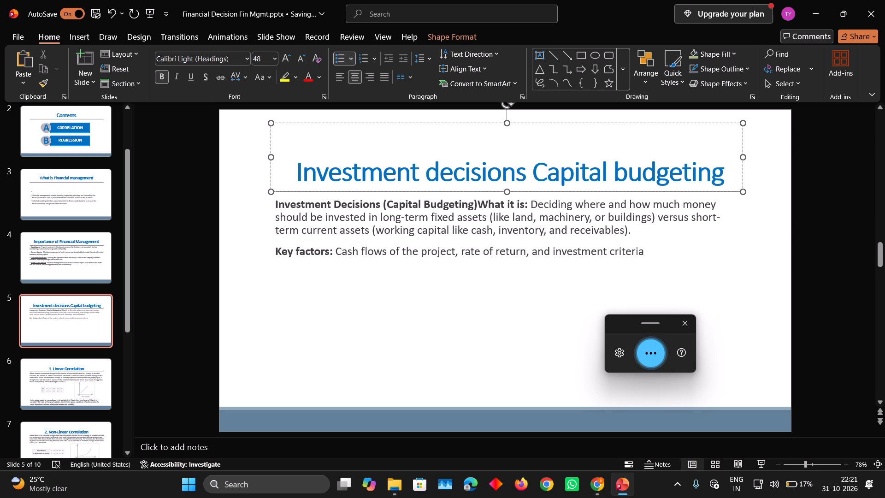
Capitalize "Decisions" in the slide 5 title and enclose "Capital budgeting" in parentheses.
left_click(437, 169)
key("BackSpace")
key("shift+d")
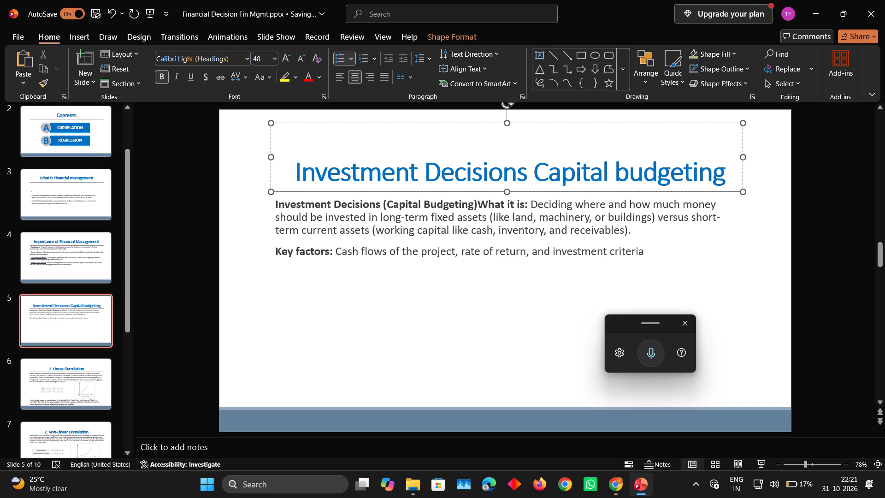
left_click(537, 169)
key("shift+parenleft")
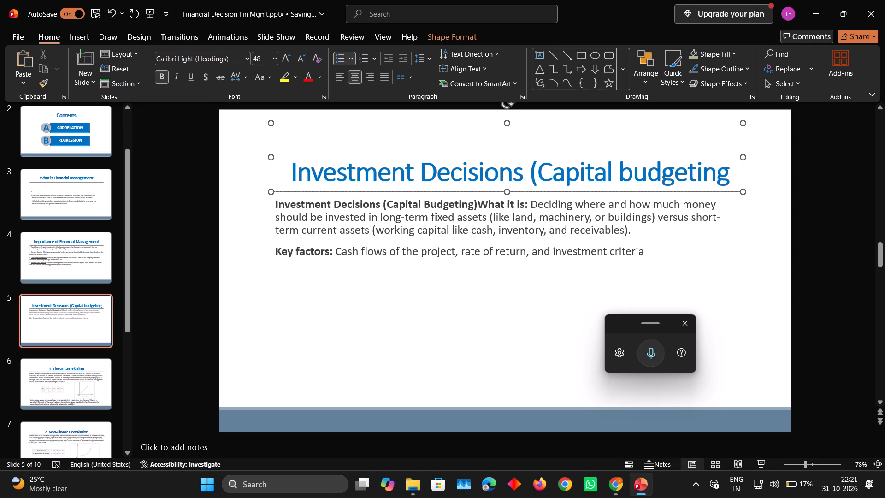
left_click(733, 173)
key("shift+parenright")
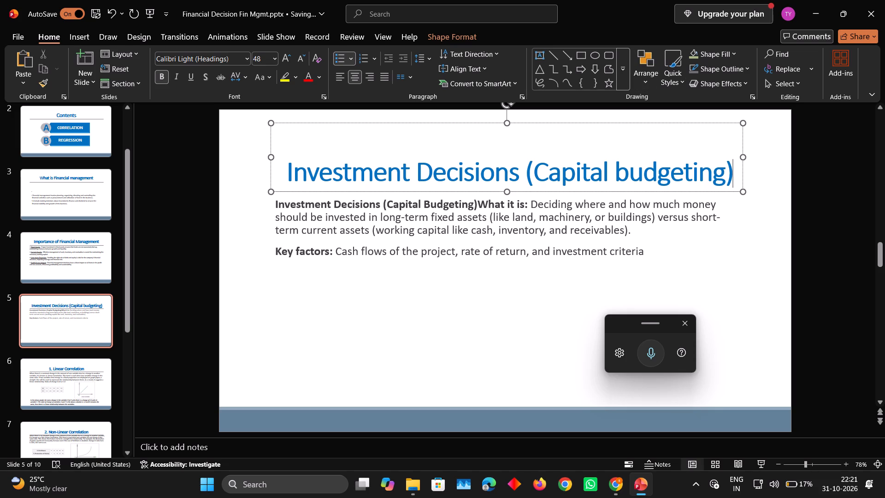
Shorten the opening of the slide 5 body text to "Investment Decision", separated by a space from "What it is".
left_click(477, 202)
key("BackSpace")
key("BackSpace")
key("BackSpace")
key("BackSpace")
key("BackSpace")
key("BackSpace")
key("BackSpace")
key("BackSpace")
key("BackSpace")
key("BackSpace")
key("BackSpace")
key("BackSpace")
key("BackSpace")
key("BackSpace")
key("BackSpace")
key("BackSpace")
key("BackSpace")
key("BackSpace")
key("BackSpace")
key("BackSpace")
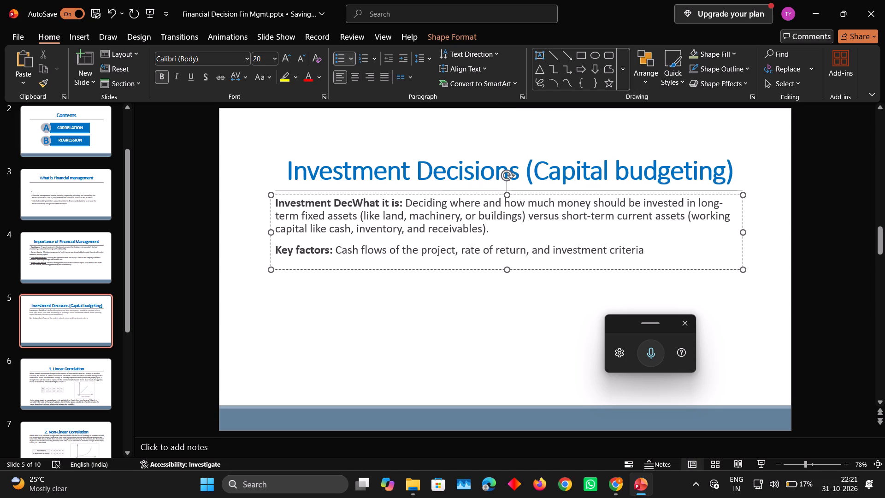
type("ision")
key("space")
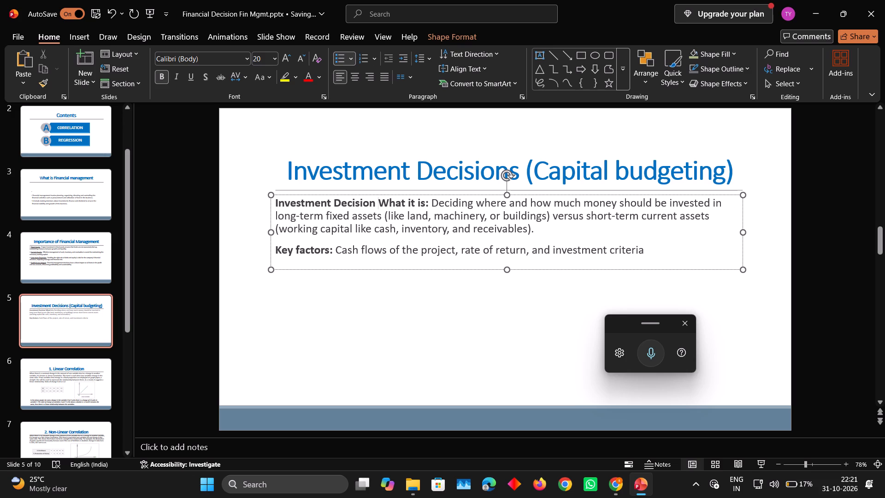
Add a space and a question mark after "What it is", before the colon, in the slide 5 body text.
left_click(425, 204)
key("space")
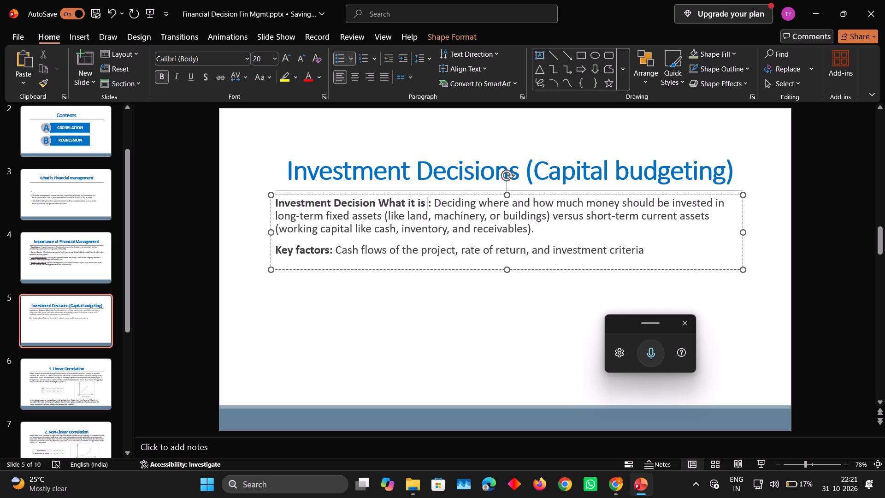
type("?")
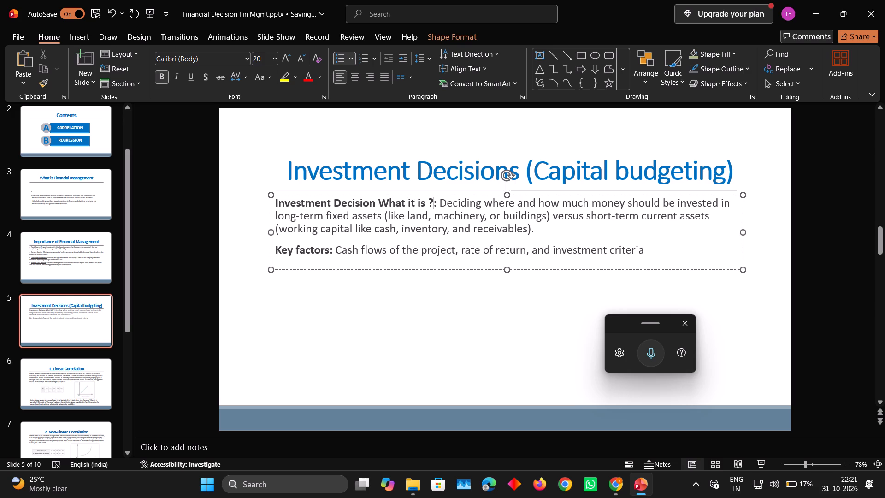
Remove the question mark and the space before it after "What it is" in the slide 5 body text.
key("BackSpace")
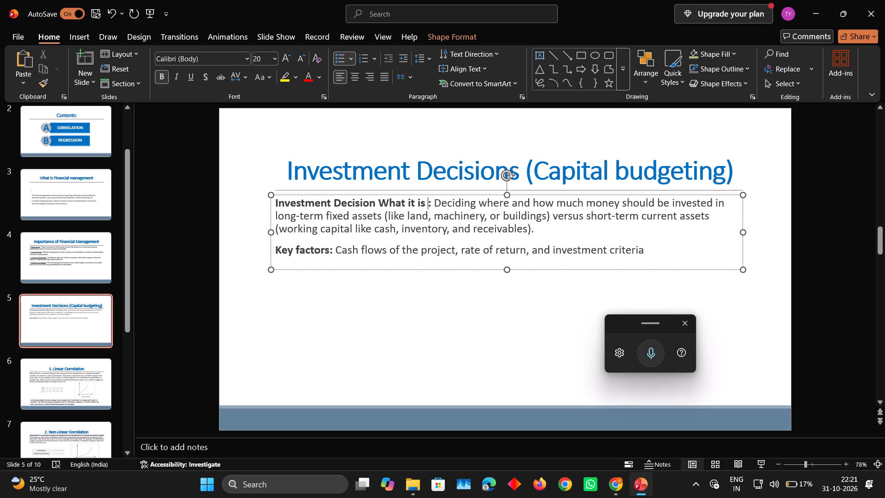
key("BackSpace")
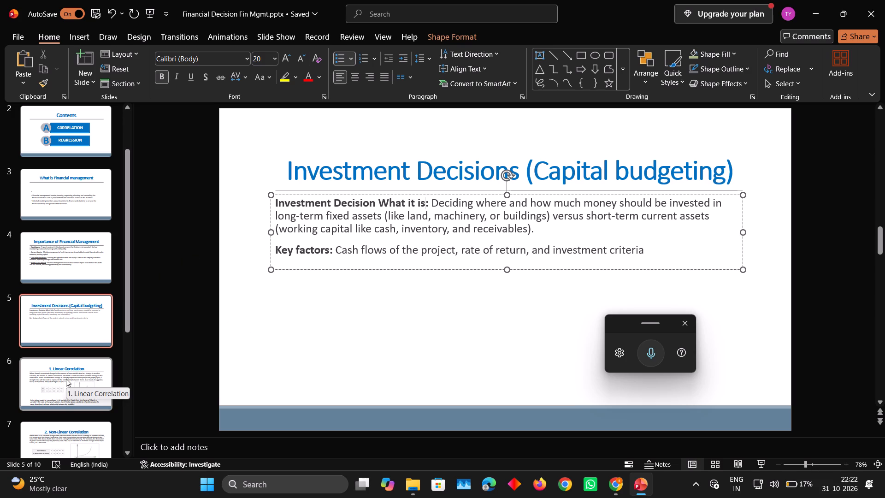
Delete the "1. Linear Correlation" and "2. Non-Linear Correlation" slides.
left_click(61, 315)
left_click_drag(128, 306, 131, 395)
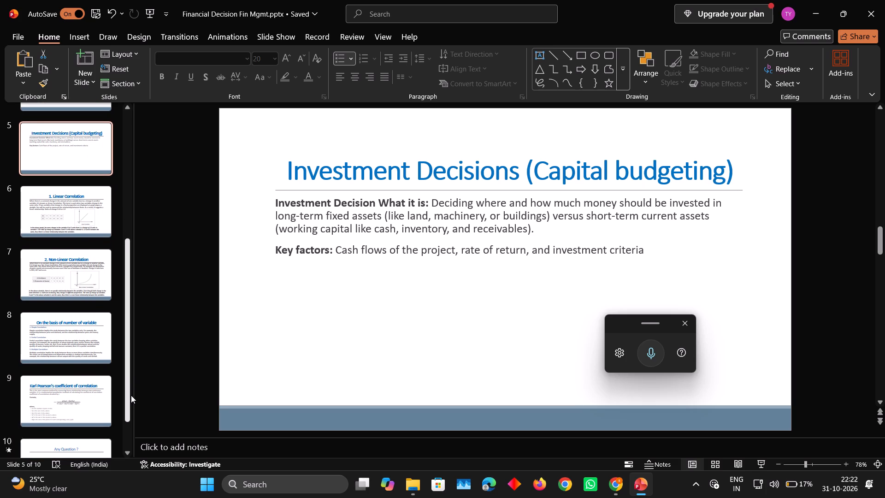
left_click(73, 202)
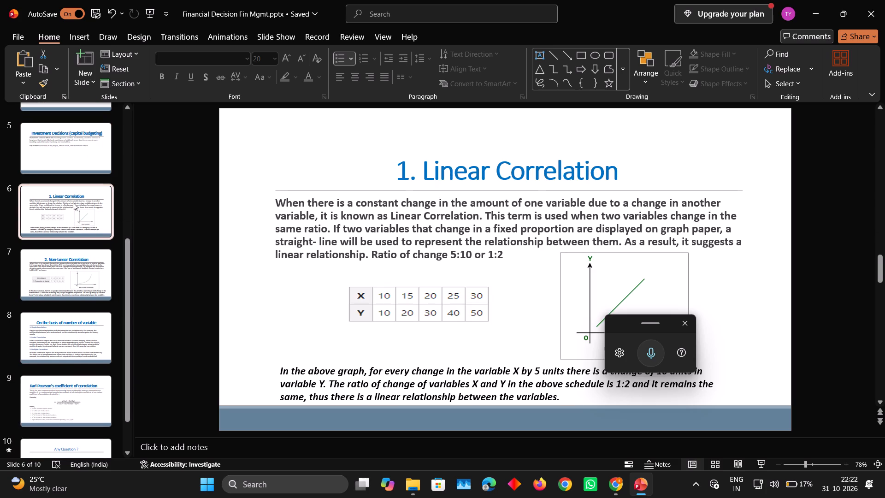
key("BackSpace")
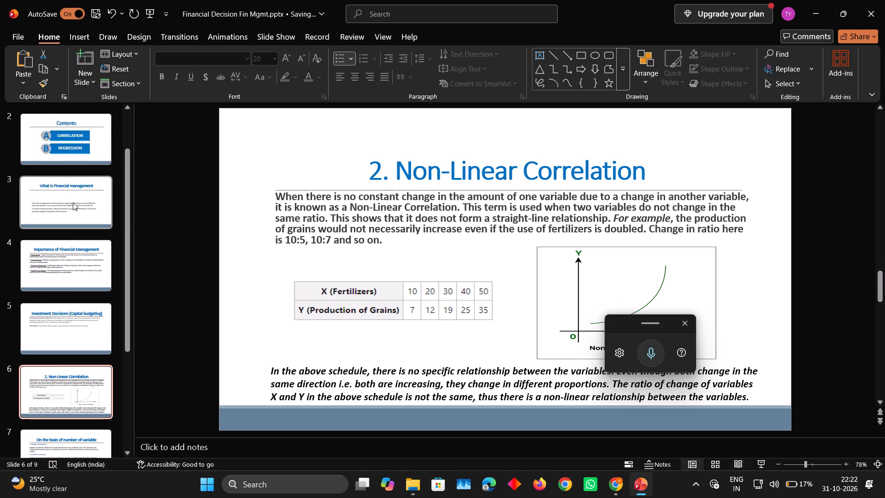
key("BackSpace")
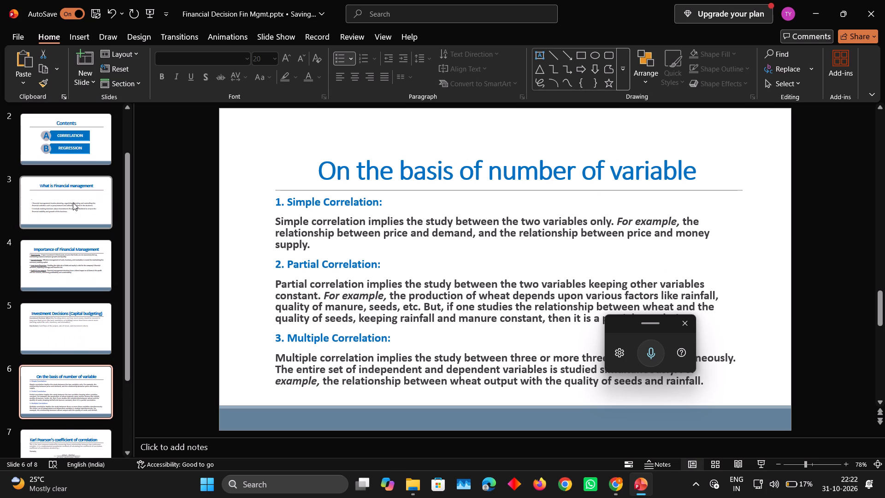
Copy the Financing Decisions section from Google's answer in Chrome and paste it over the entire slide 6 body text in PowerPoint.
left_click(340, 250)
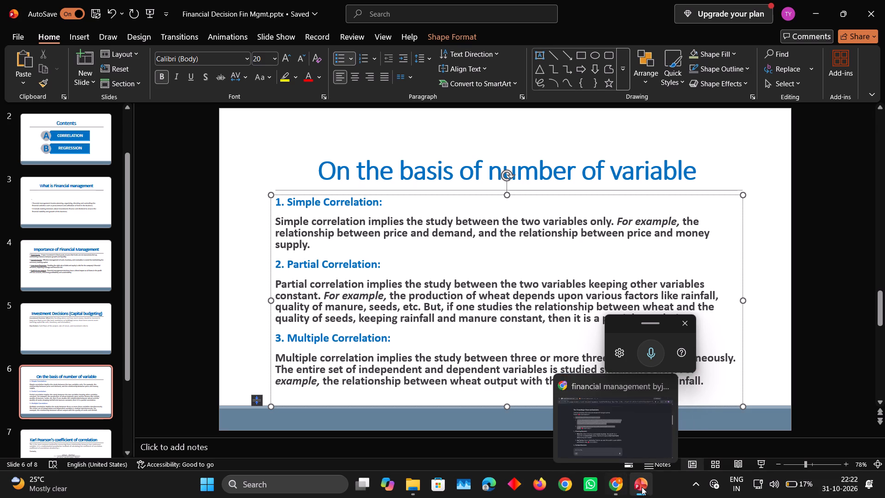
left_click(619, 486)
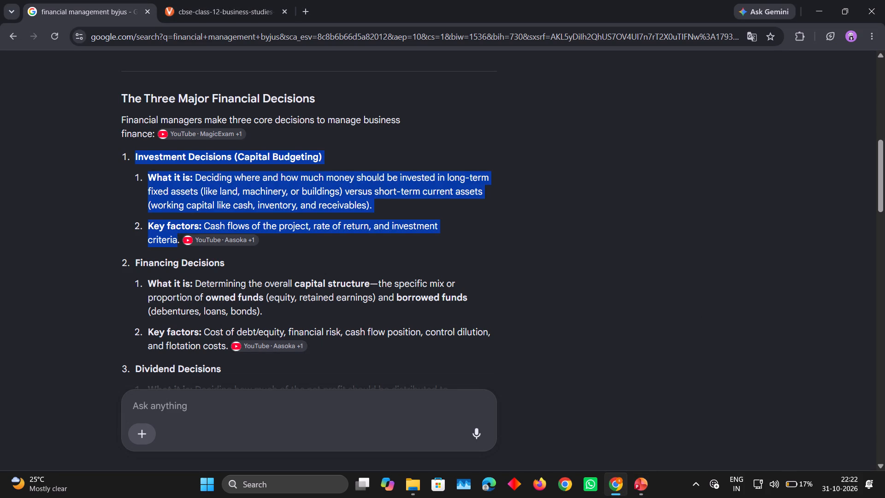
left_click_drag(226, 344, 124, 264)
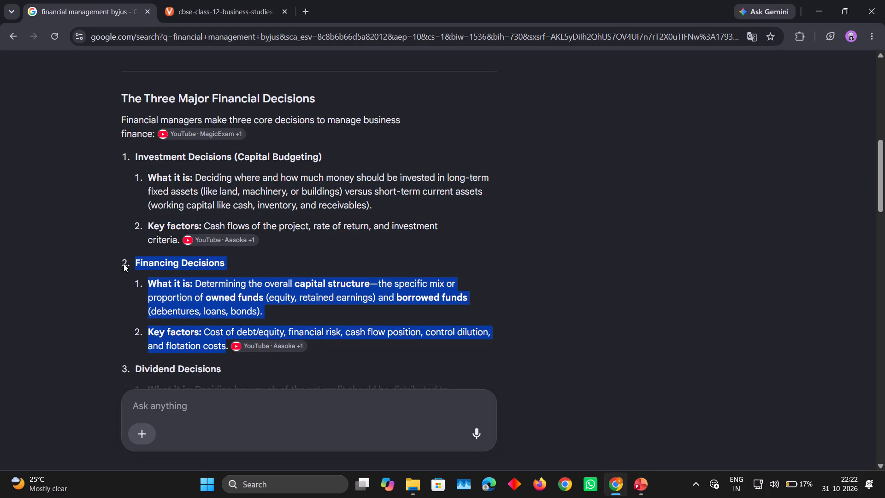
key("ctrl+c")
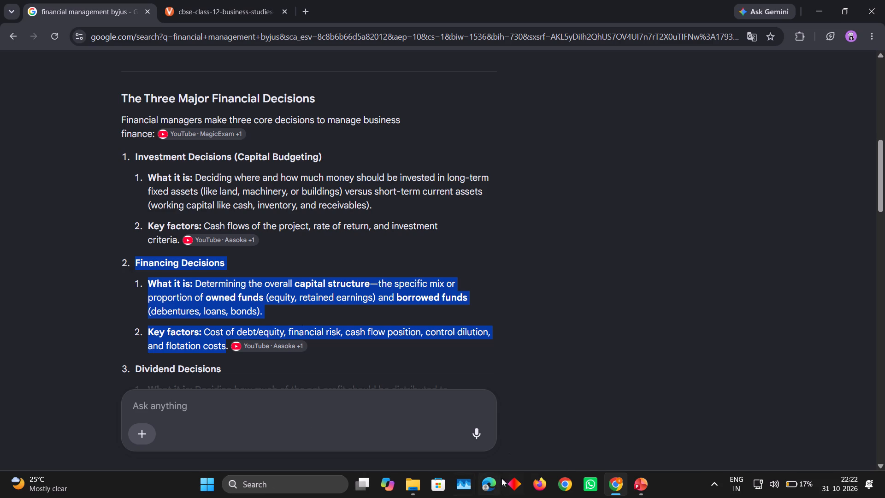
left_click(661, 486)
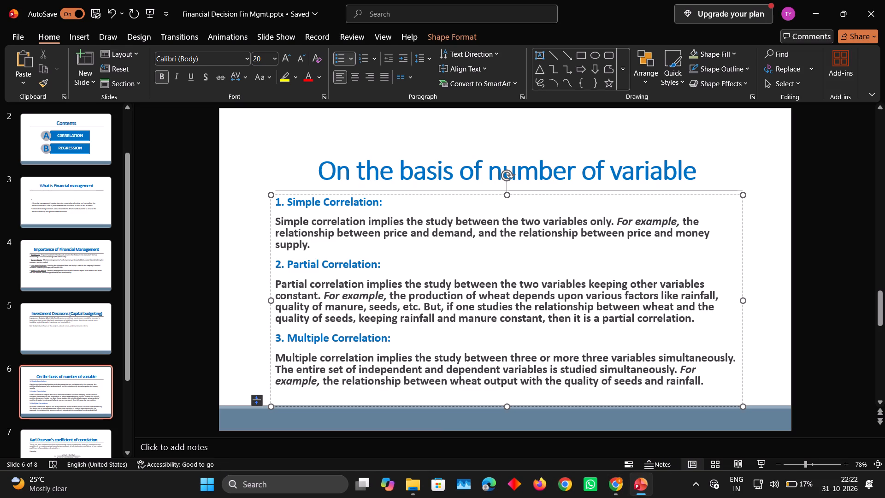
left_click_drag(702, 381, 168, 195)
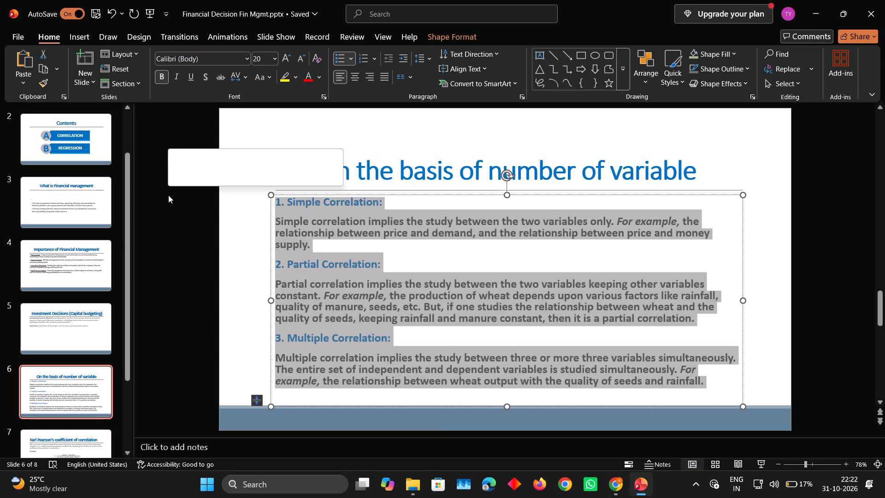
key("ctrl+v")
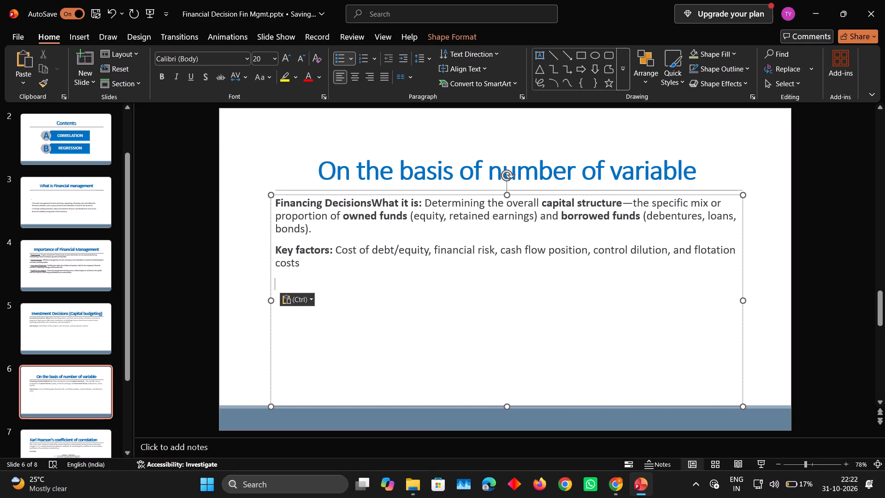
Insert a space between "Financing Decisions" and "What it is" in the slide 6 body text.
left_click(373, 199)
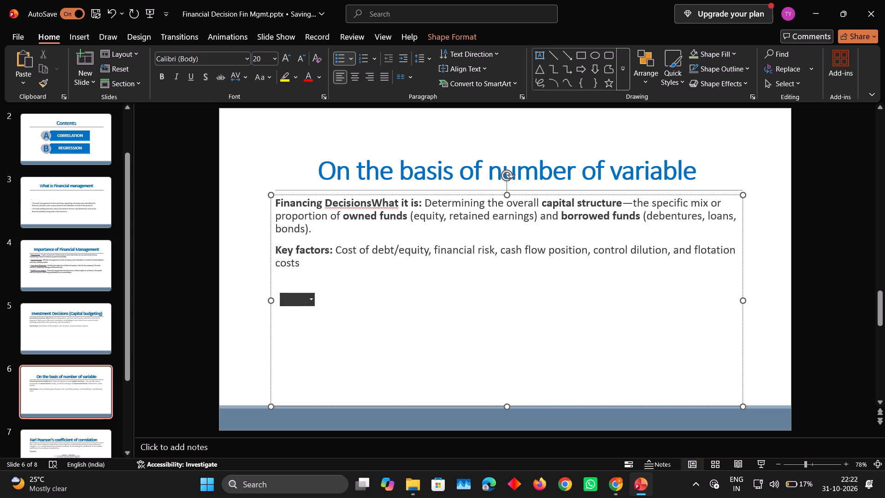
key("space")
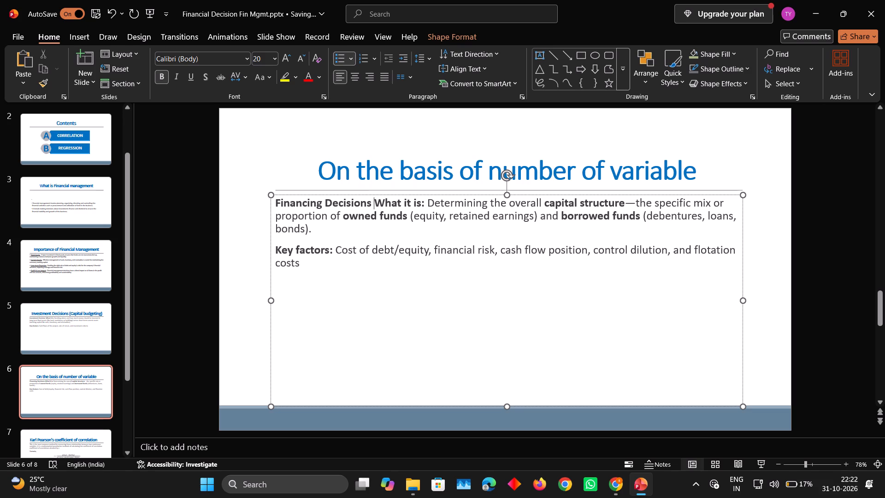
Clear the whole slide 6 title, enter "2. " and dictate "Financing decisions" after it by voice typing.
left_click(696, 169)
key("BackSpace")
key("BackSpace")
key("BackSpace")
key("BackSpace")
key("BackSpace")
key("BackSpace")
key("BackSpace")
key("BackSpace")
key("BackSpace")
key("BackSpace")
key("BackSpace")
key("BackSpace")
key("BackSpace")
key("BackSpace")
key("BackSpace")
key("BackSpace")
key("BackSpace")
key("BackSpace")
key("BackSpace")
key("BackSpace")
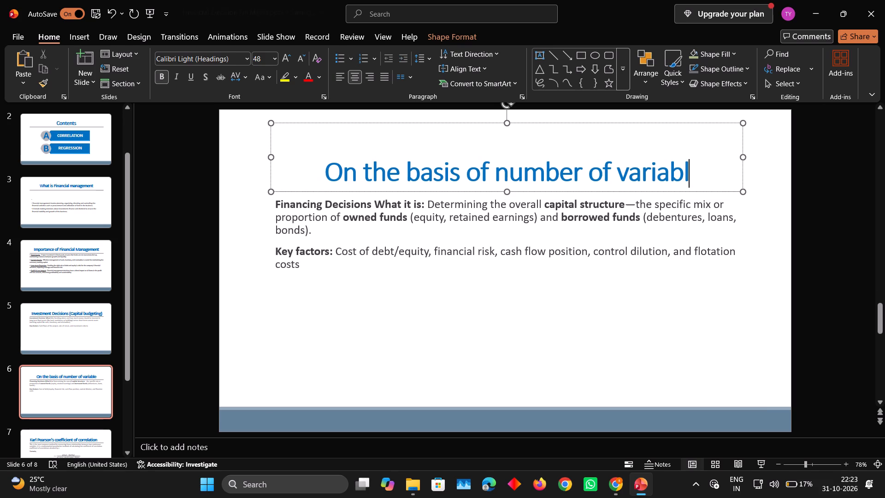
key("BackSpace")
key("BackSpace")
key("BackSpace")
key("BackSpace")
key("BackSpace")
key("BackSpace")
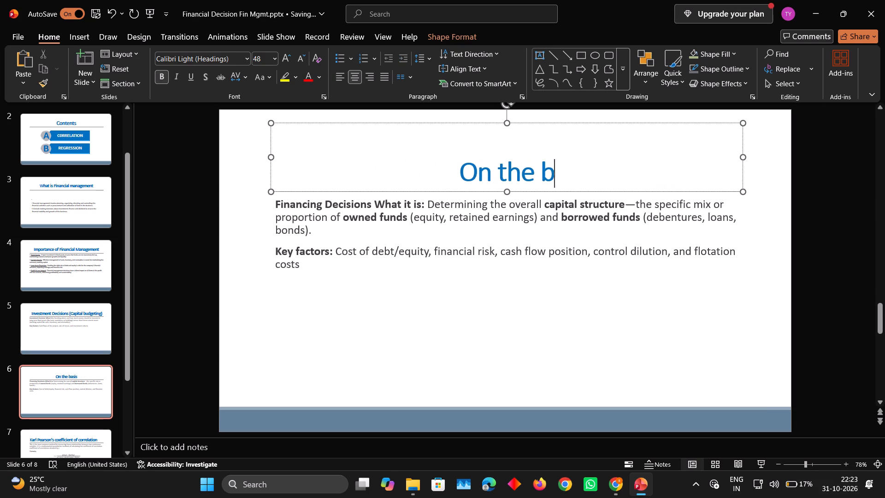
key("BackSpace")
key("BackSpace")
key("BackSpace")
key("BackSpace")
key("BackSpace")
key("BackSpace")
key("BackSpace")
key("BackSpace")
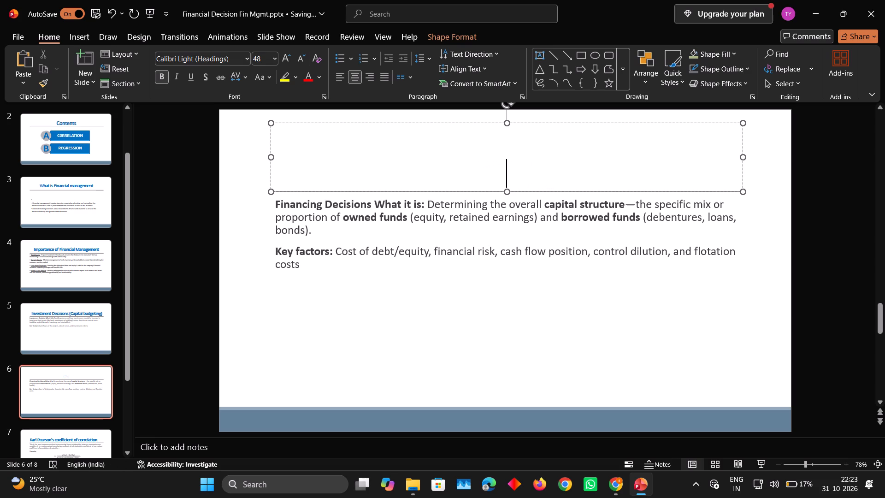
type("2.")
key("space")
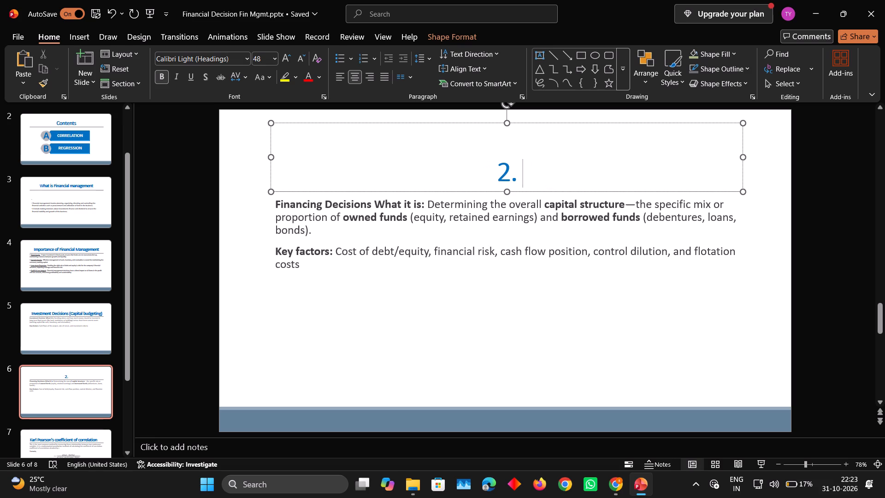
key("super+h")
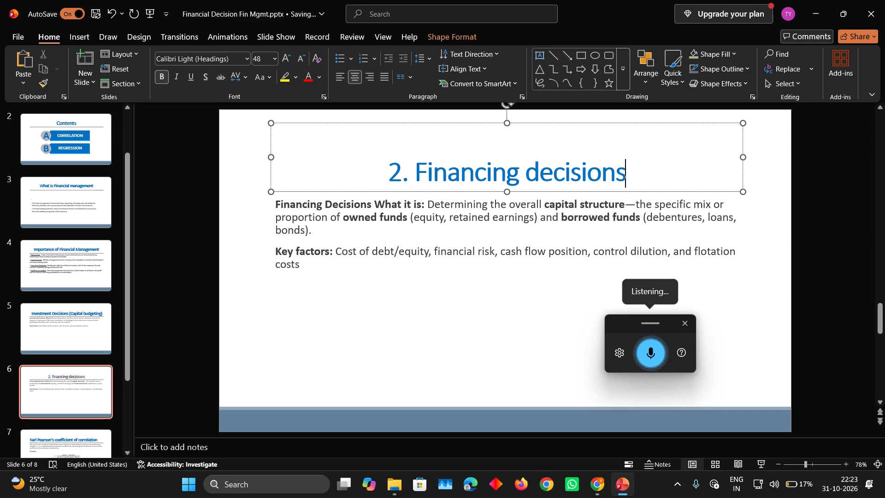
Capitalize "Decisions" in the slide 6 title.
left_click(542, 179)
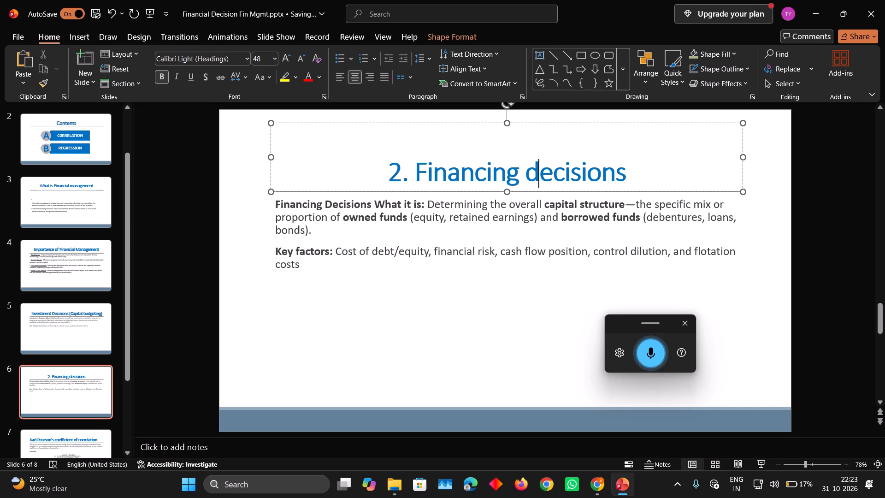
key("BackSpace")
key("shift+d")
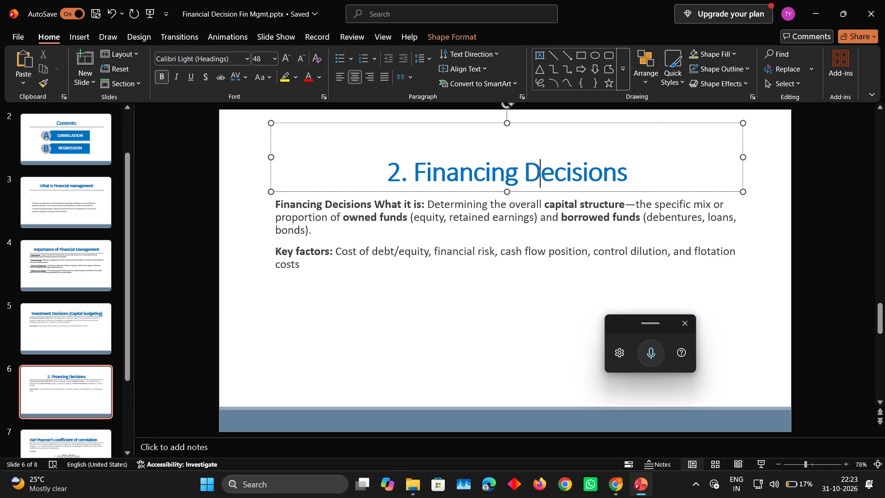
Replace the dash after "capital structure" with a space in the slide 6 body text.
left_click(633, 205)
key("BackSpace")
key("space")
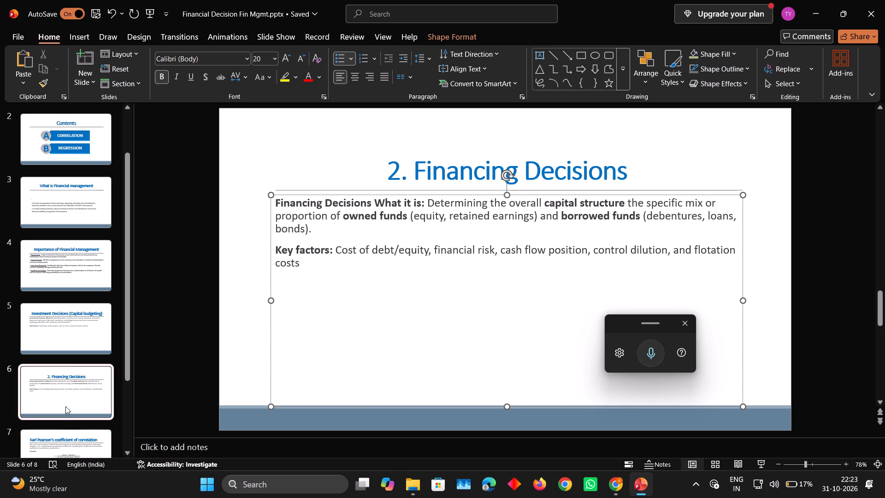
Add the number "1. " in front of the slide 5 title "Investment Decisions".
left_click(74, 327)
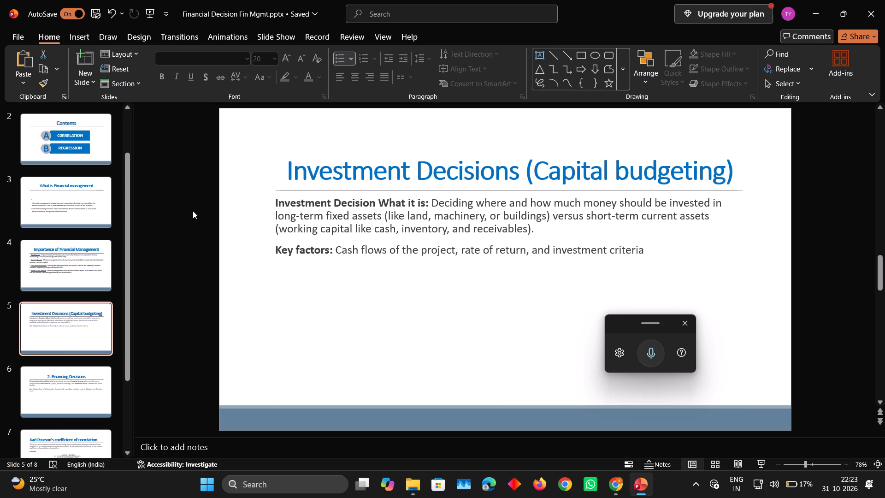
left_click(287, 166)
type("1.")
key("space")
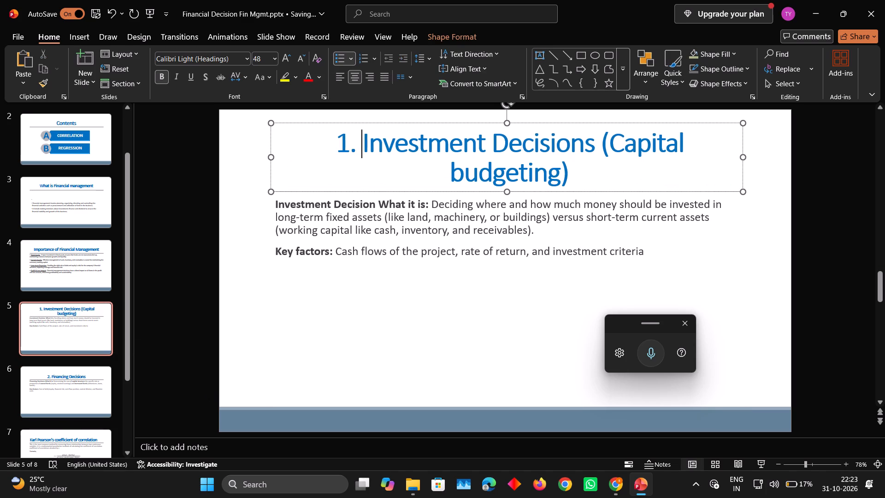
Remove "(Capital budgeting)" from the end of the slide 5 title, leaving "1. Investment Decisions".
left_click(569, 169)
key("BackSpace")
key("BackSpace")
key("BackSpace")
key("BackSpace")
key("BackSpace")
key("BackSpace")
key("BackSpace")
key("BackSpace")
key("BackSpace")
key("BackSpace")
key("BackSpace")
key("BackSpace")
key("BackSpace")
key("BackSpace")
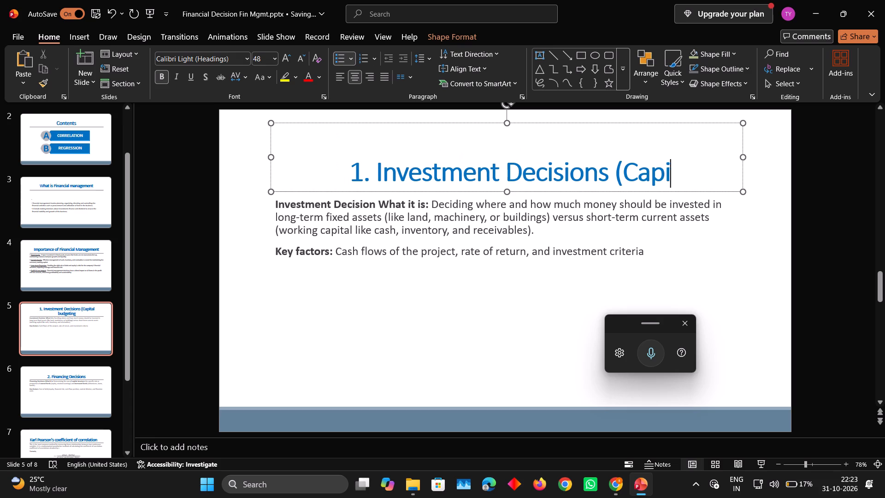
key("BackSpace")
key("BackSpace")
key("BackSpace")
key("BackSpace")
key("BackSpace")
key("BackSpace")
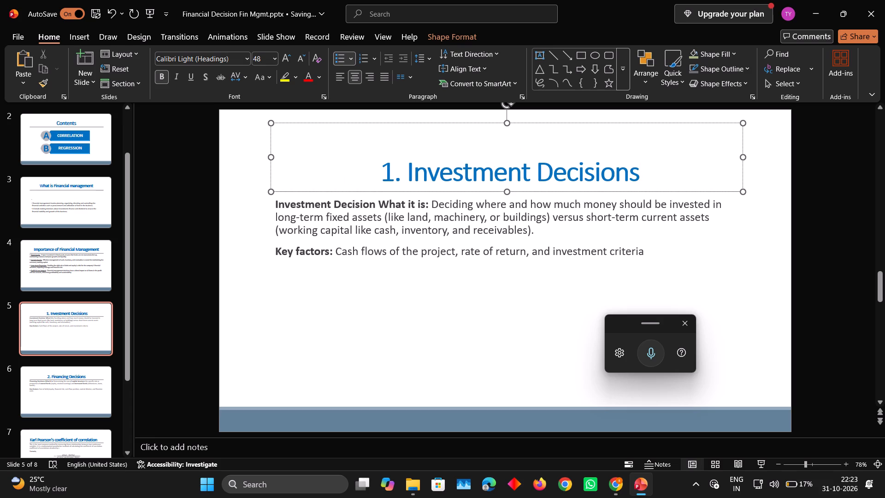
Compare the titles and body text of the Investment Decisions and Financing Decisions slides by switching between them.
left_click(77, 398)
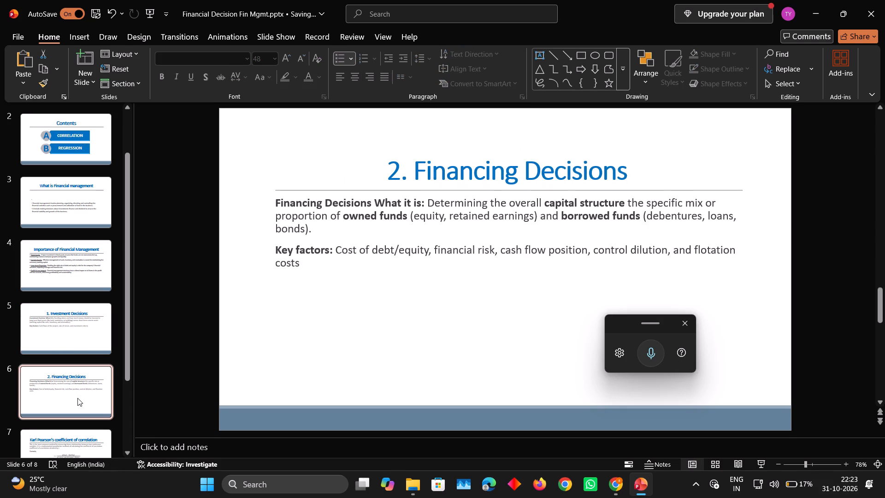
left_click(75, 334)
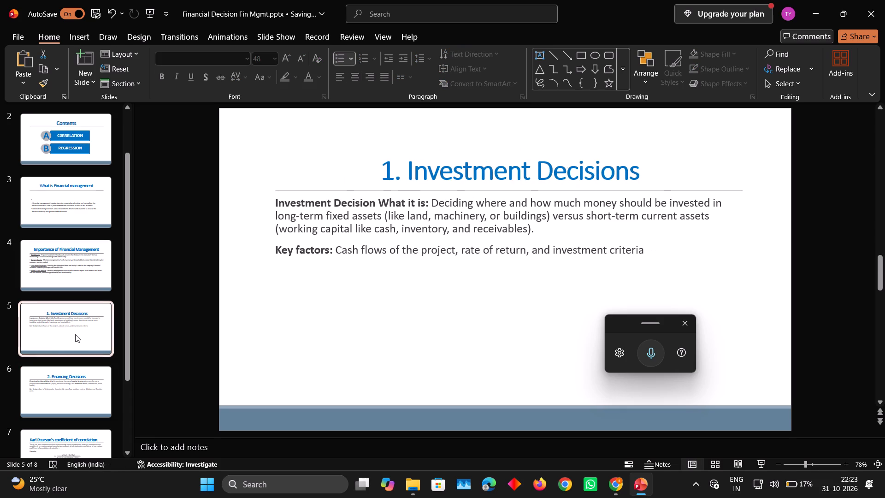
left_click(78, 391)
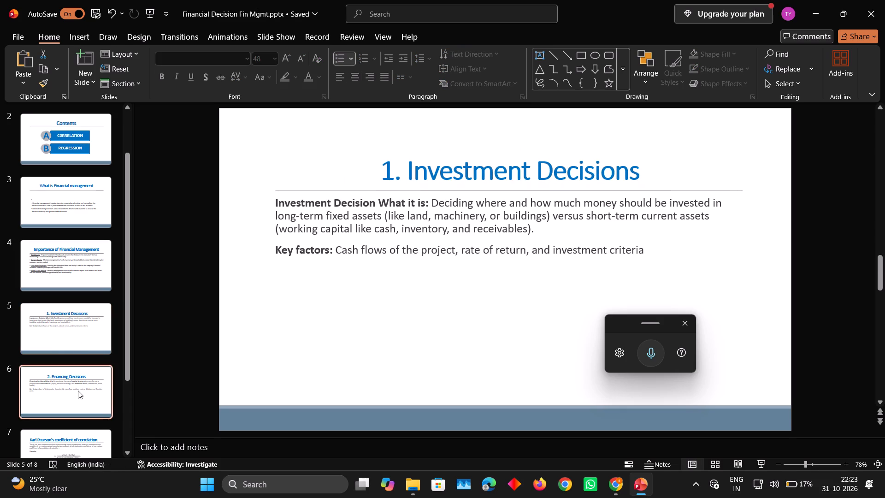
left_click(75, 335)
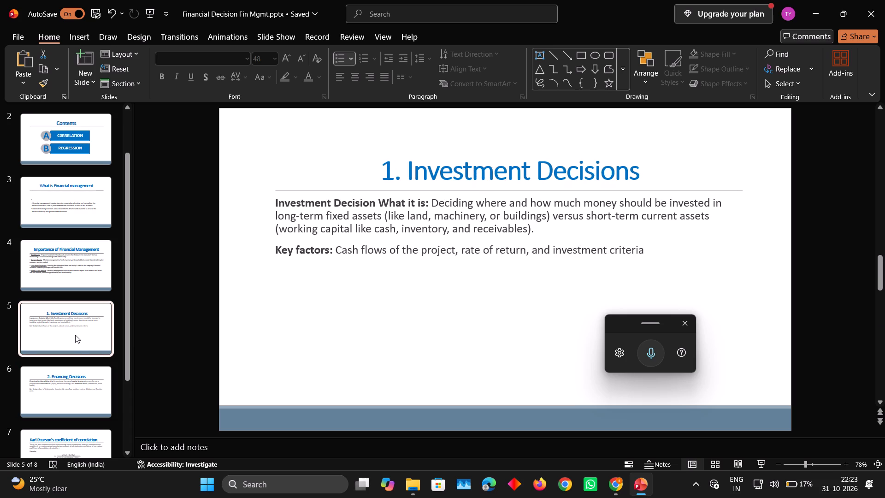
left_click(73, 401)
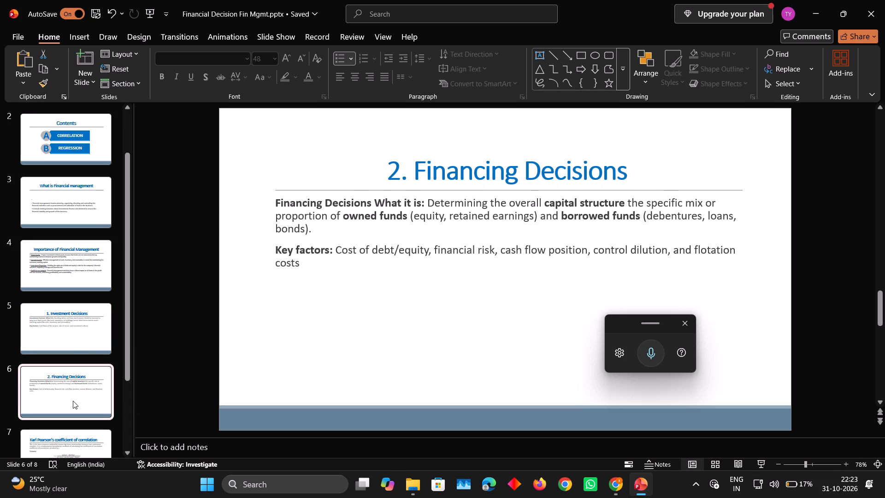
key("Up")
key("Down")
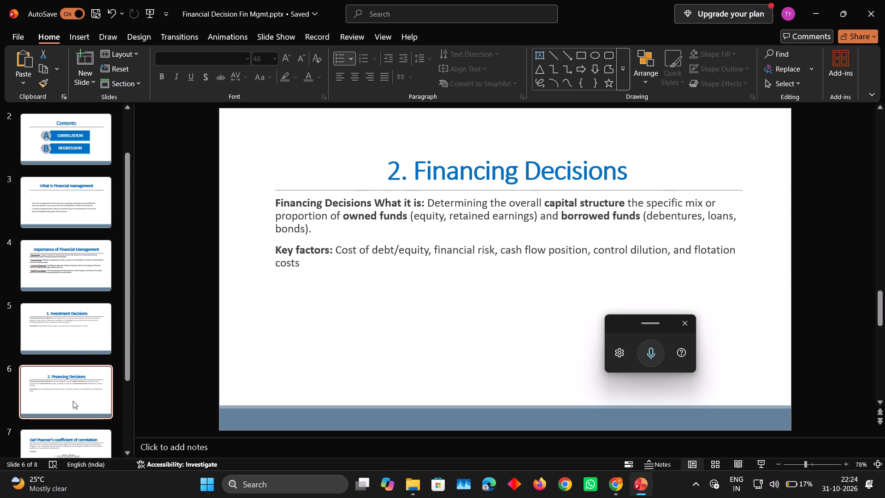
left_click(73, 401)
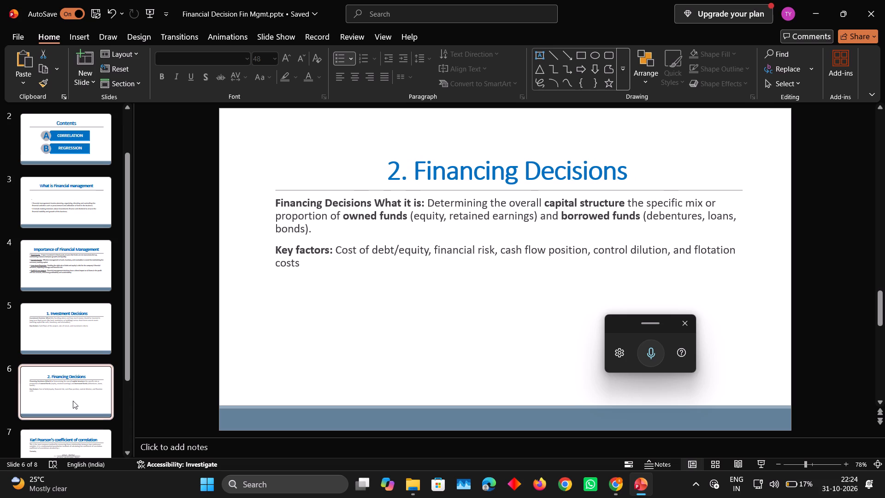
left_click(73, 401)
left_click(73, 401)
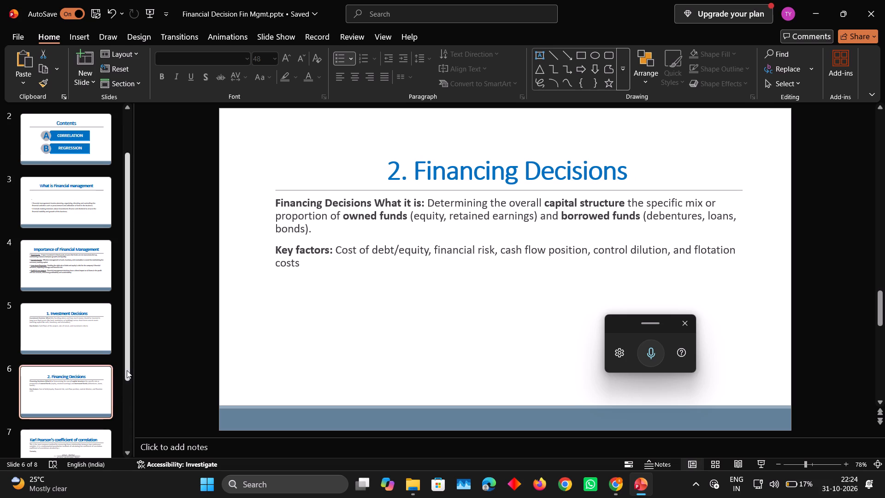
Delete the leftover slide 7, "Karl Pearson's coefficient of correlation", from the presentation.
left_click_drag(127, 370, 128, 466)
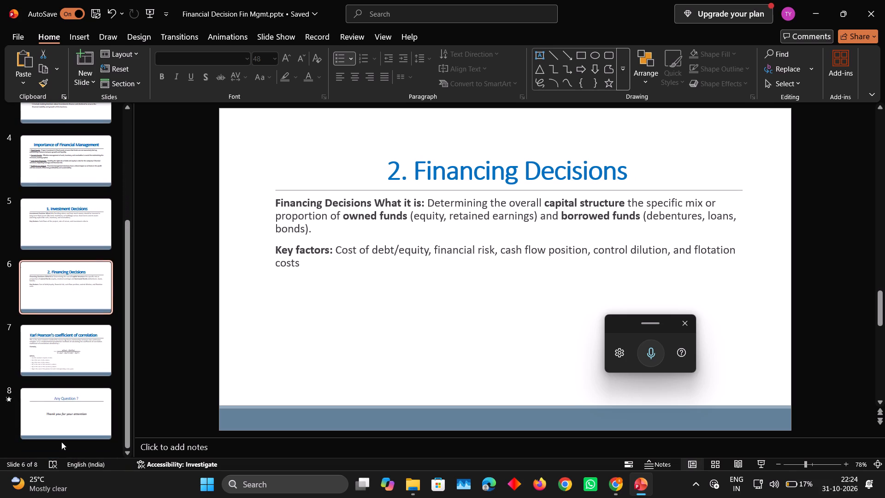
left_click(49, 342)
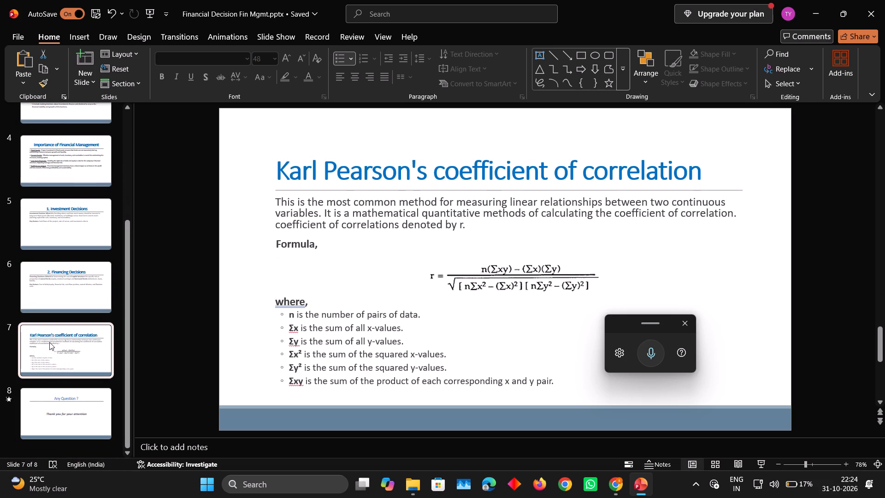
key("BackSpace")
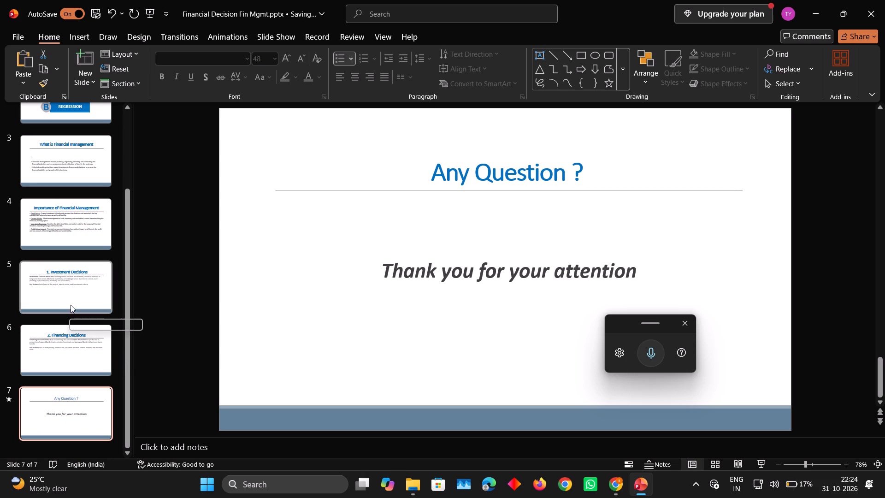
Review the Investment Decisions and Financing Decisions slides against each other, ending on Financing Decisions.
left_click(76, 287)
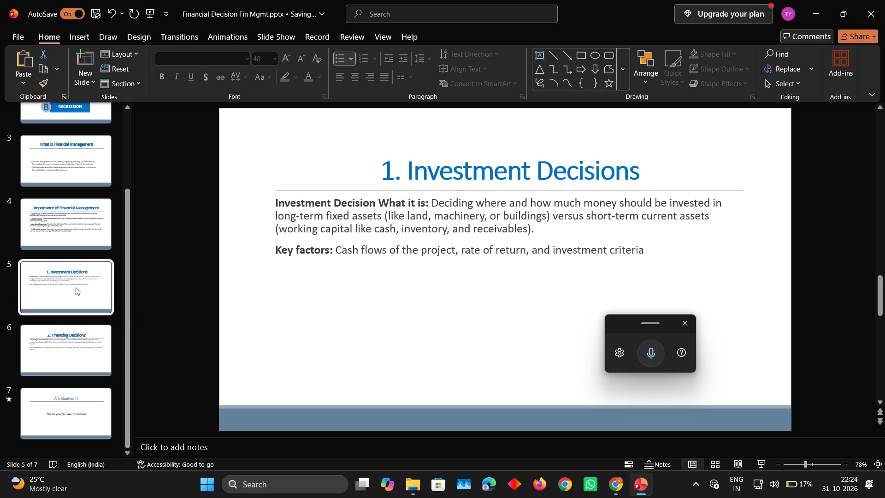
key("Down")
key("Up")
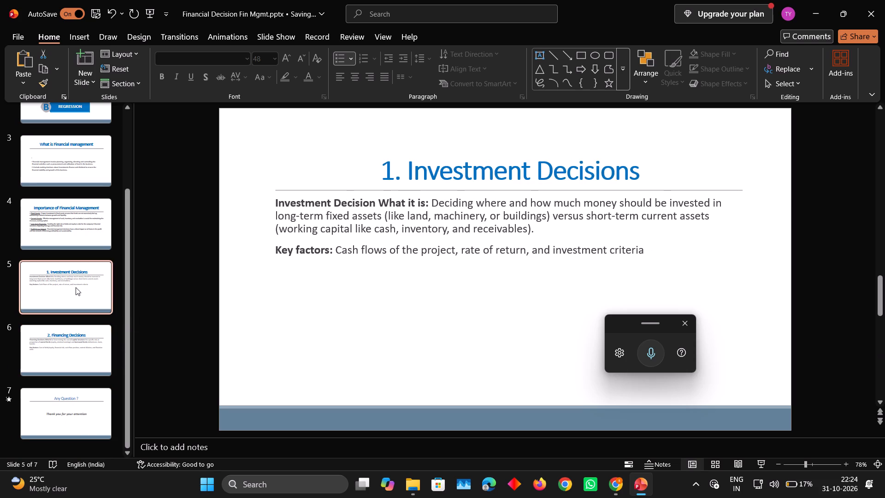
key("Down")
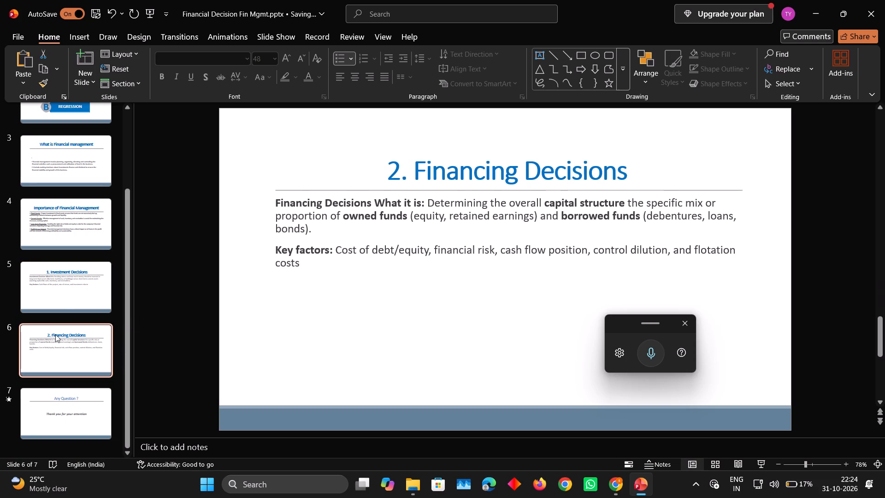
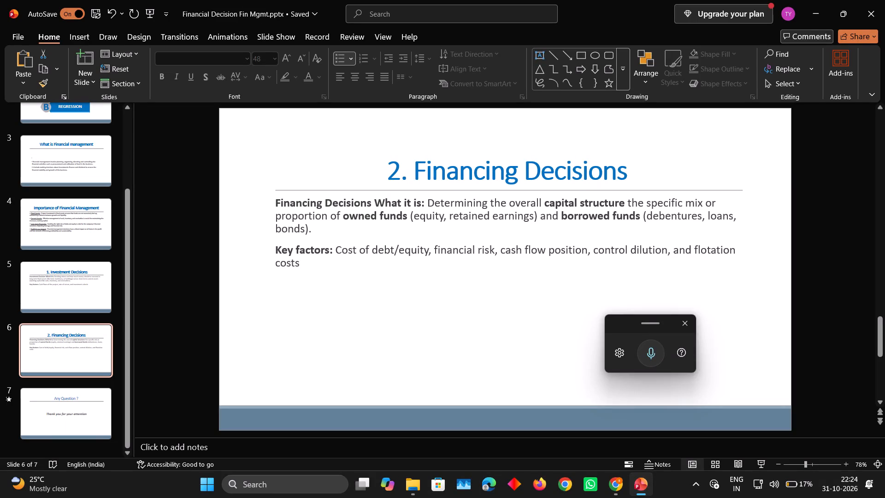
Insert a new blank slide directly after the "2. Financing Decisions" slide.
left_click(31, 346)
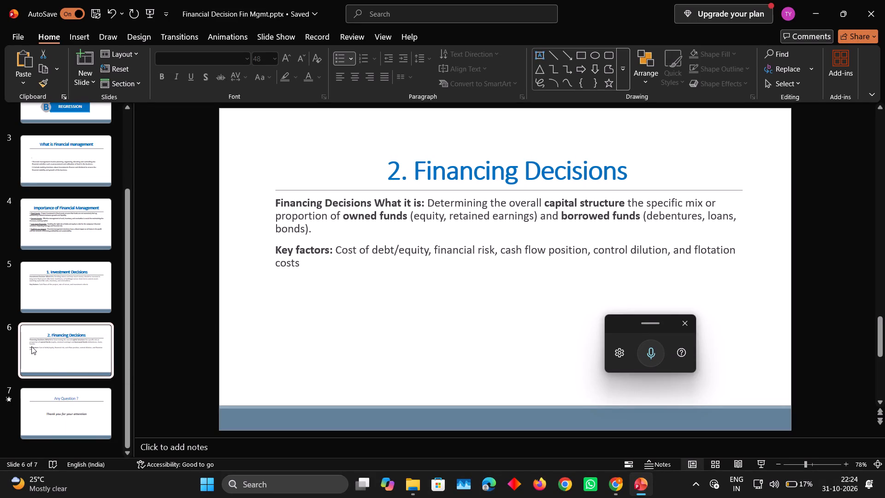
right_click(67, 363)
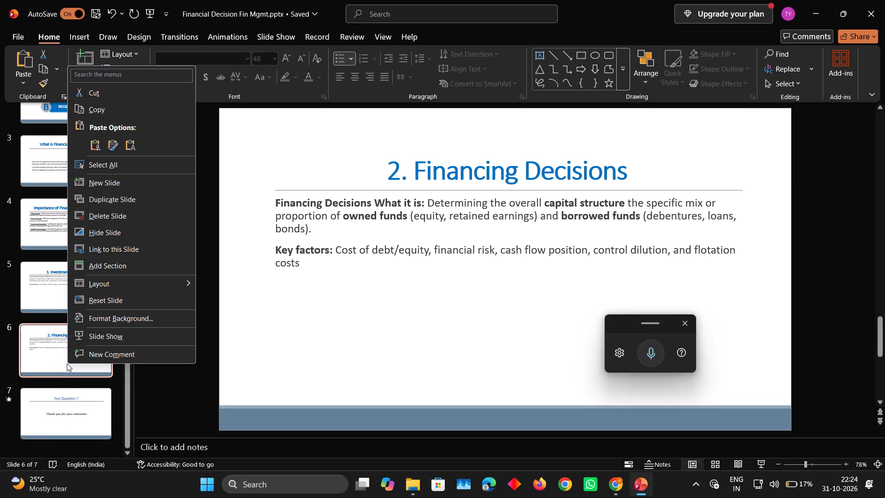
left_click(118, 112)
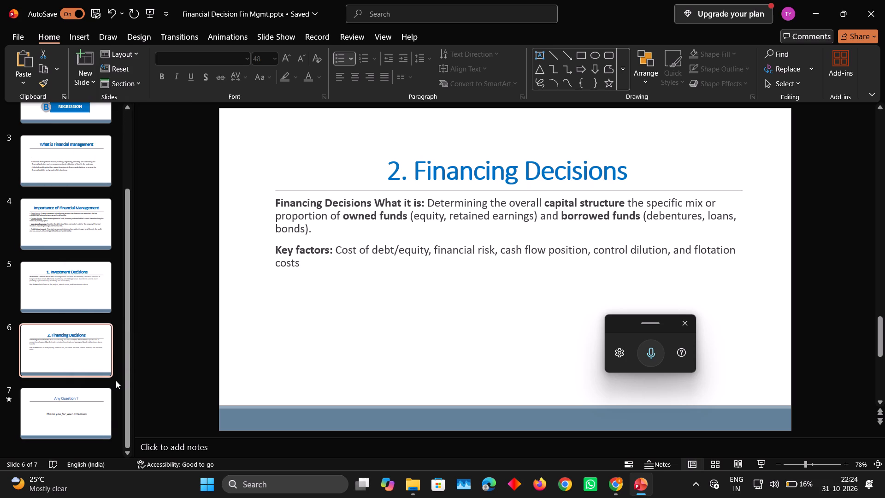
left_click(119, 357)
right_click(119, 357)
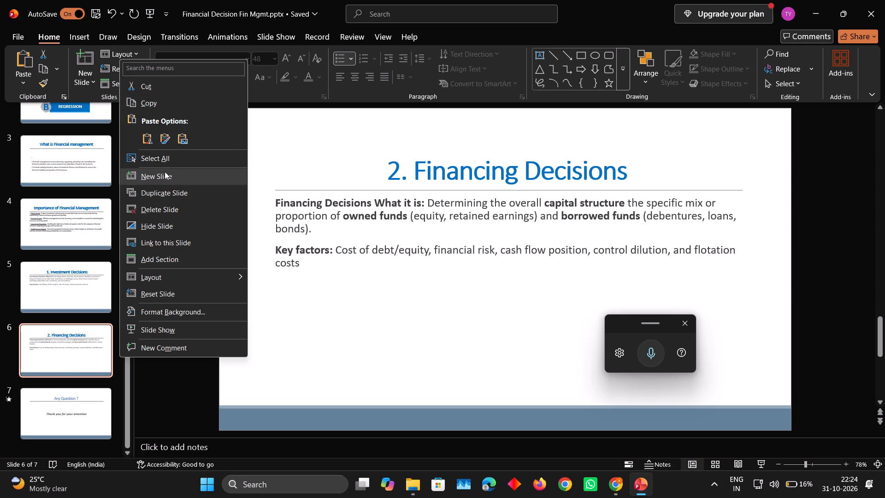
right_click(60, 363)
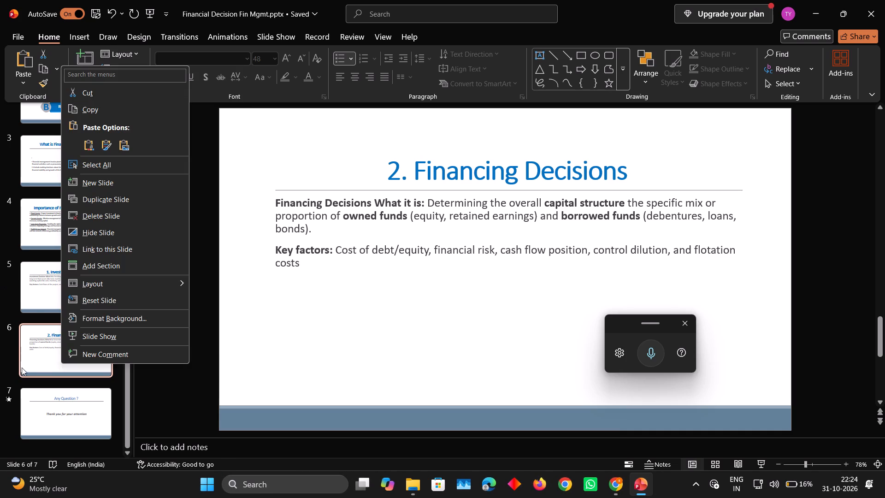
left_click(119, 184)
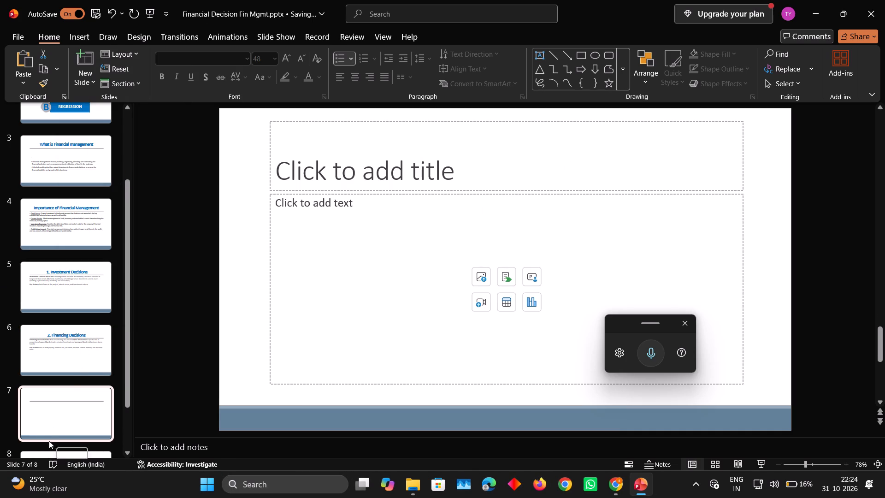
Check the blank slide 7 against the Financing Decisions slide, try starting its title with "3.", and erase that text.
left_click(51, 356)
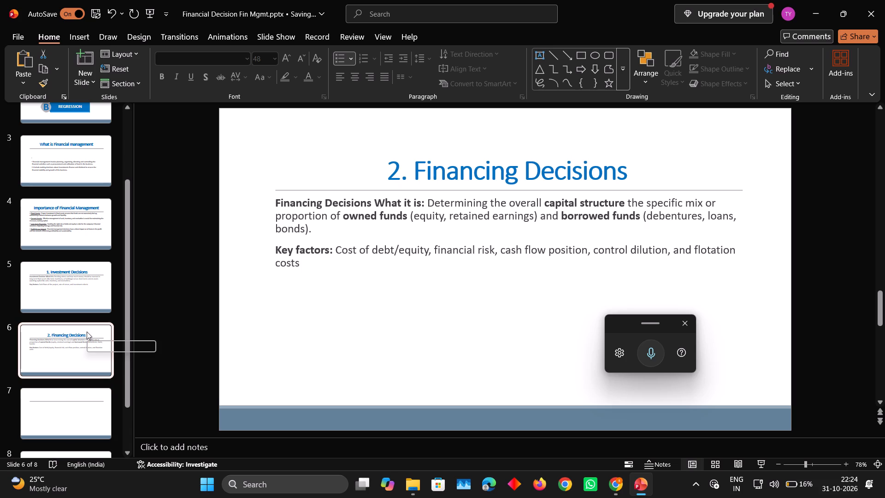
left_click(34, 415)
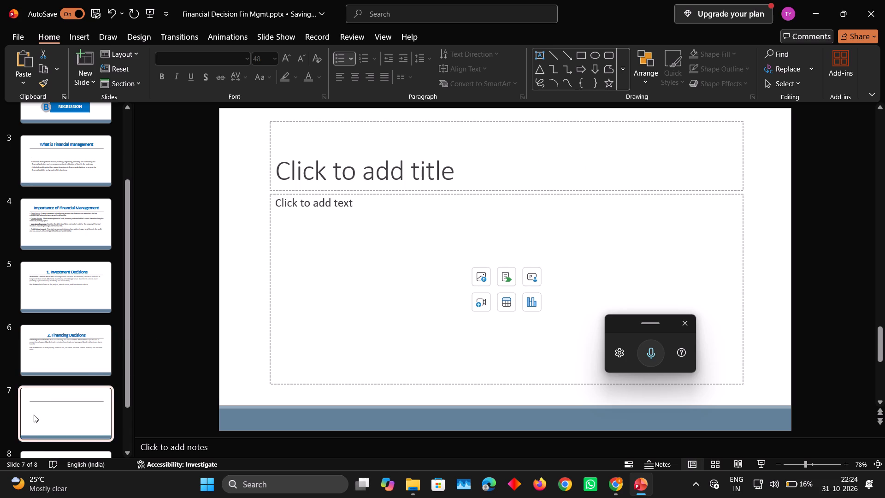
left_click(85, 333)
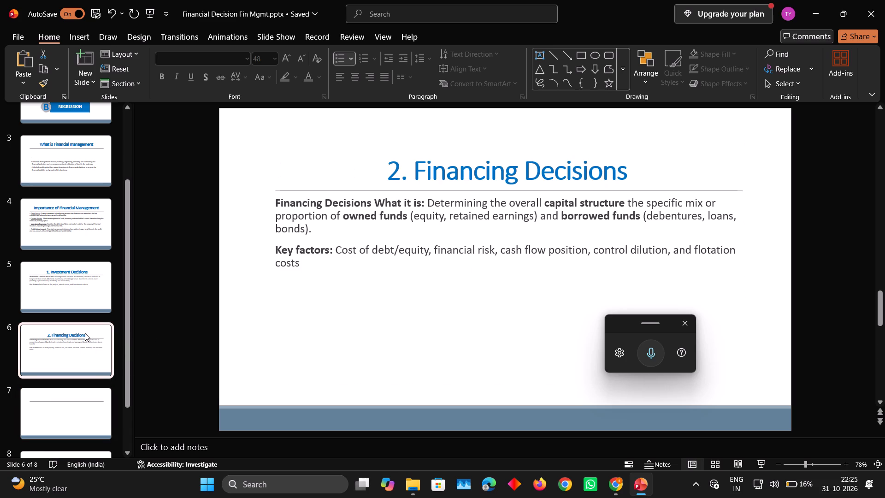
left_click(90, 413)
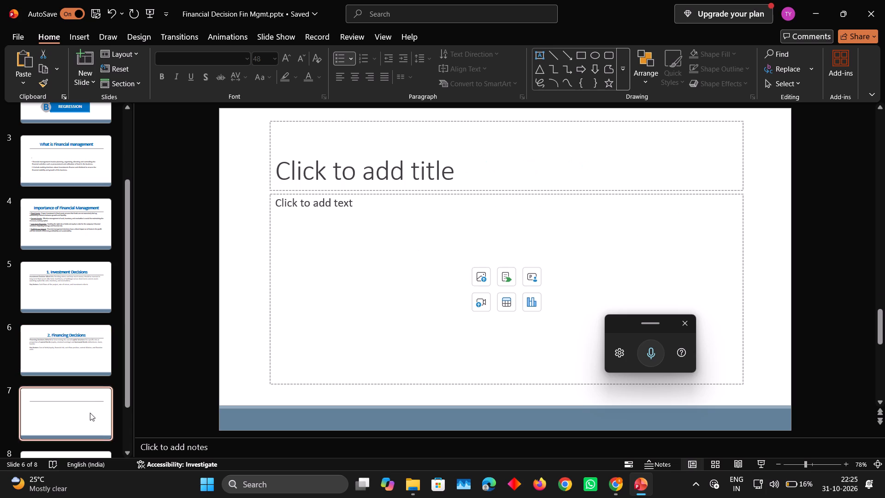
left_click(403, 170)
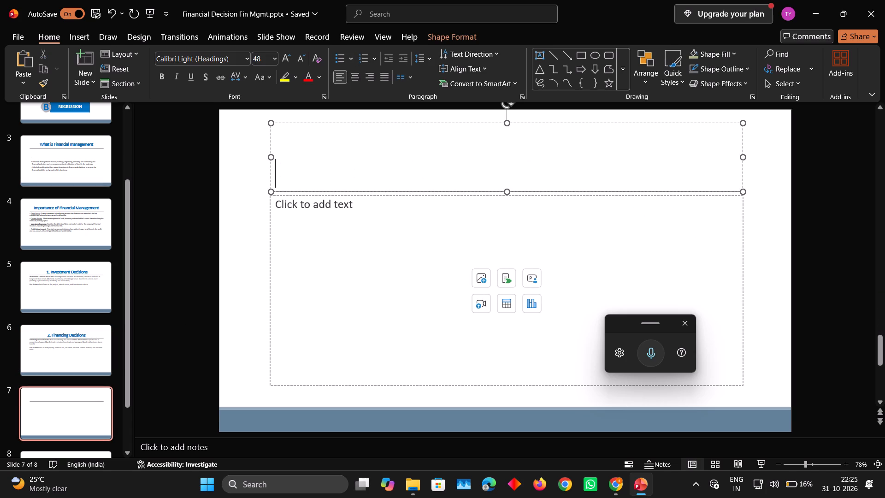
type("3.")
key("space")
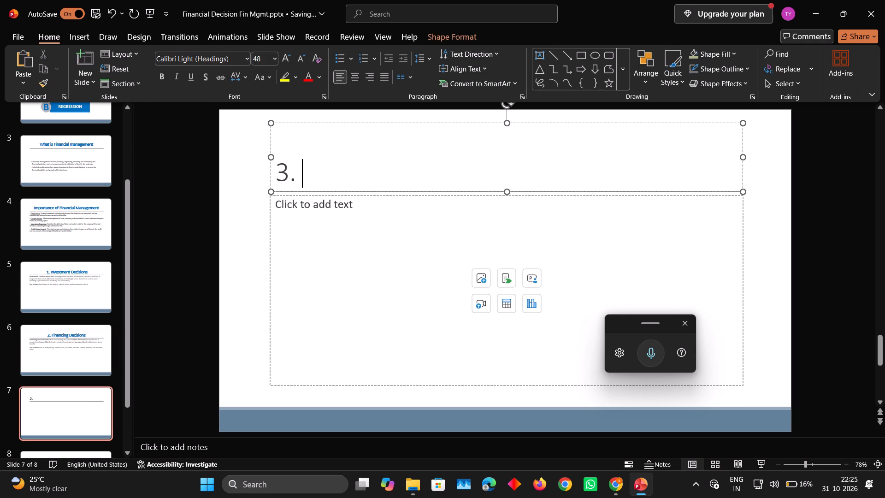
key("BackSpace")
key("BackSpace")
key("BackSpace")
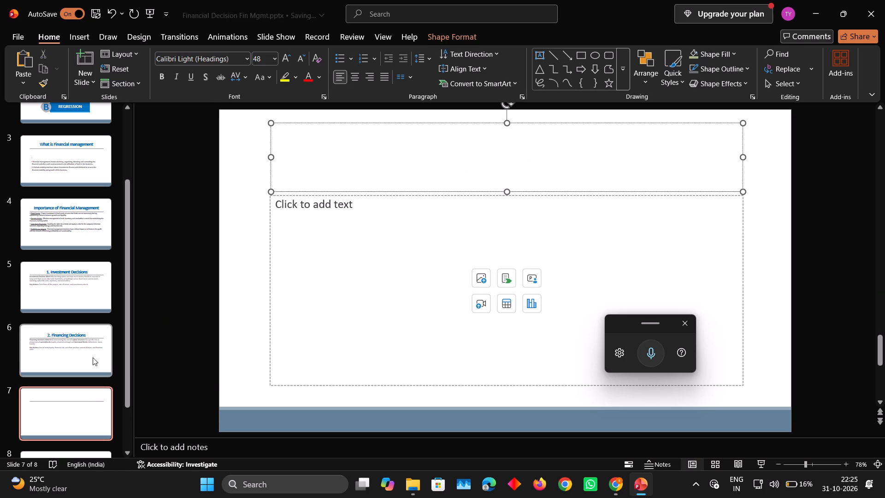
Duplicate slide 6, "2. Financing Decisions", to reuse its formatting for the third decision.
left_click(90, 354)
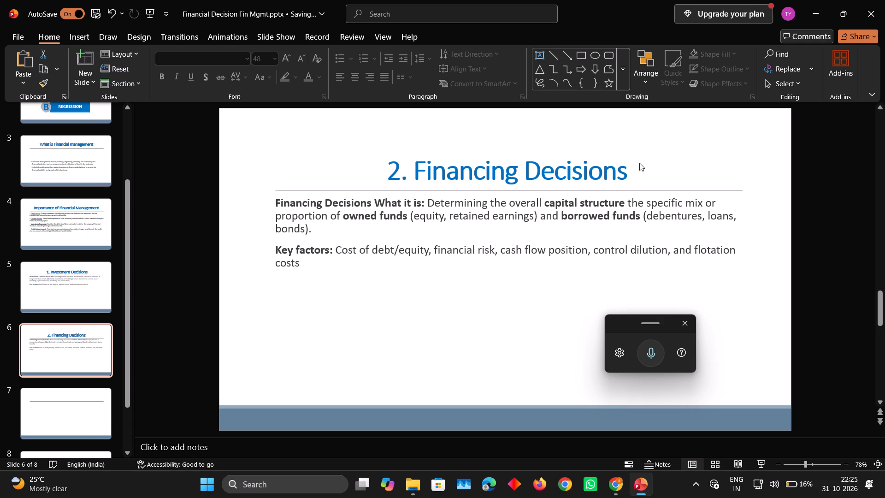
left_click_drag(630, 172, 371, 168)
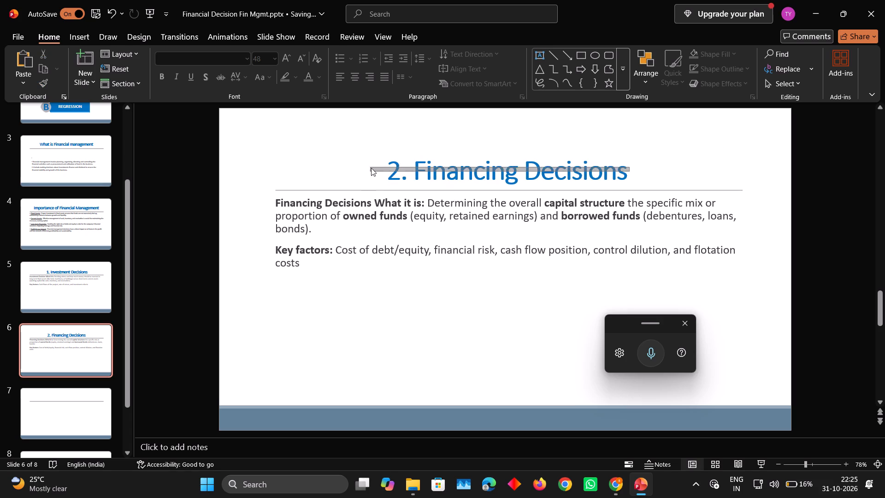
left_click_drag(371, 168, 377, 157)
left_click(418, 165)
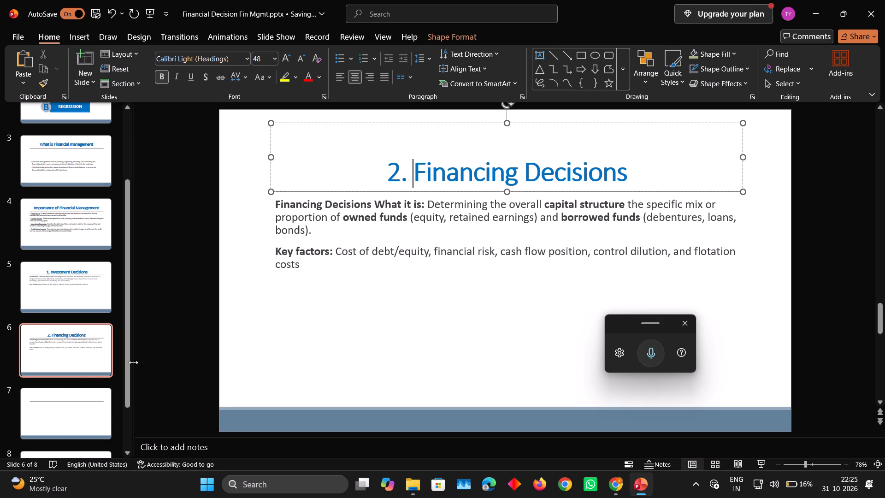
right_click(78, 368)
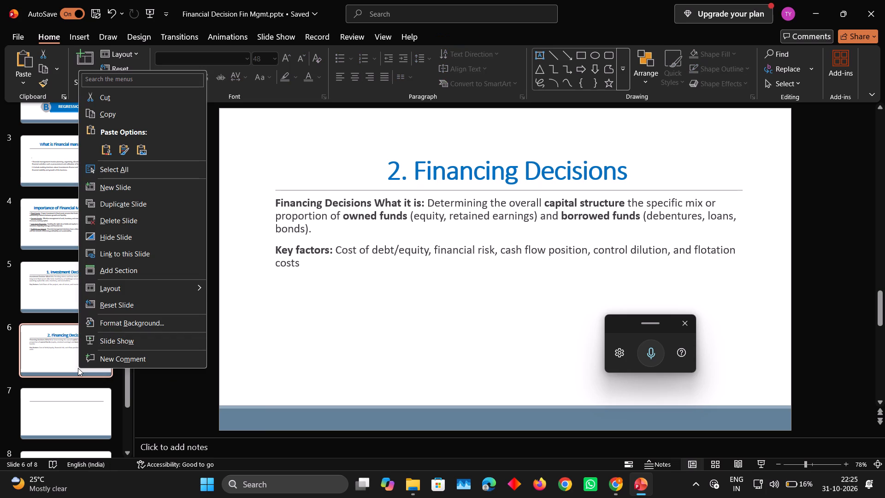
left_click(145, 204)
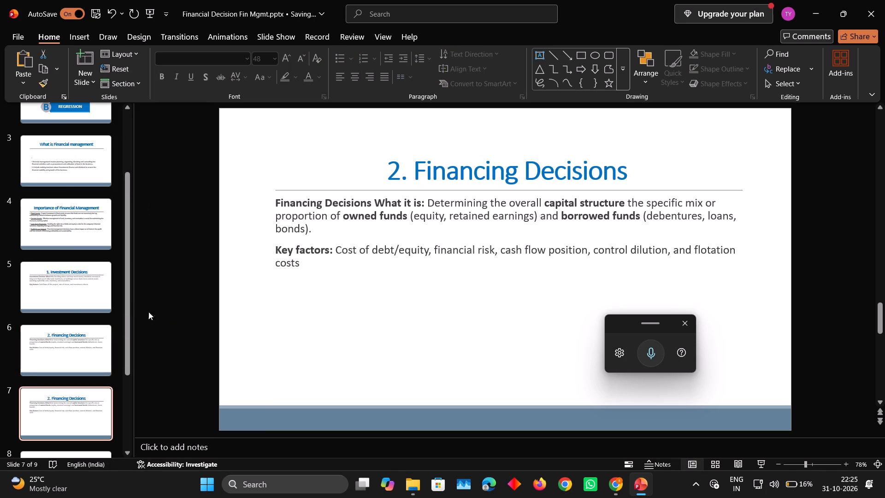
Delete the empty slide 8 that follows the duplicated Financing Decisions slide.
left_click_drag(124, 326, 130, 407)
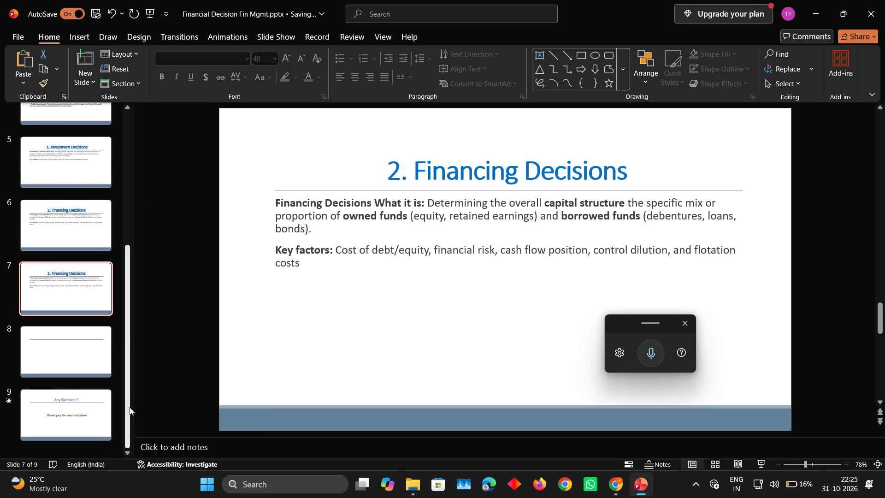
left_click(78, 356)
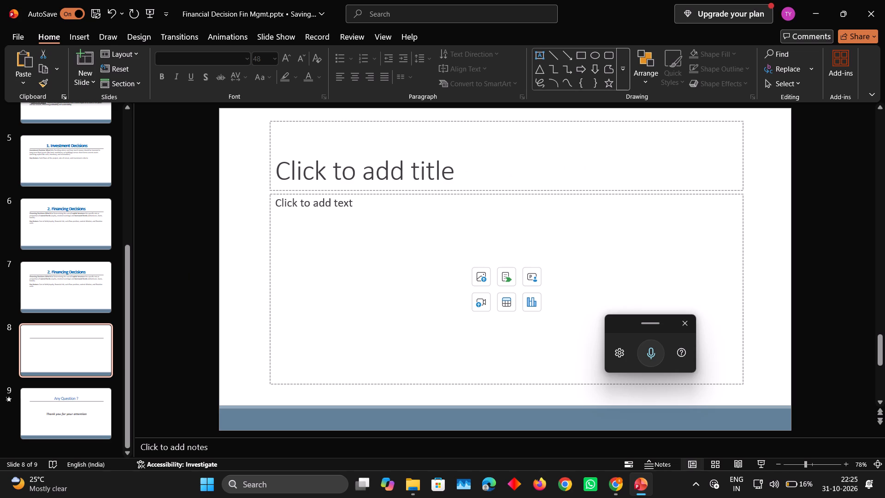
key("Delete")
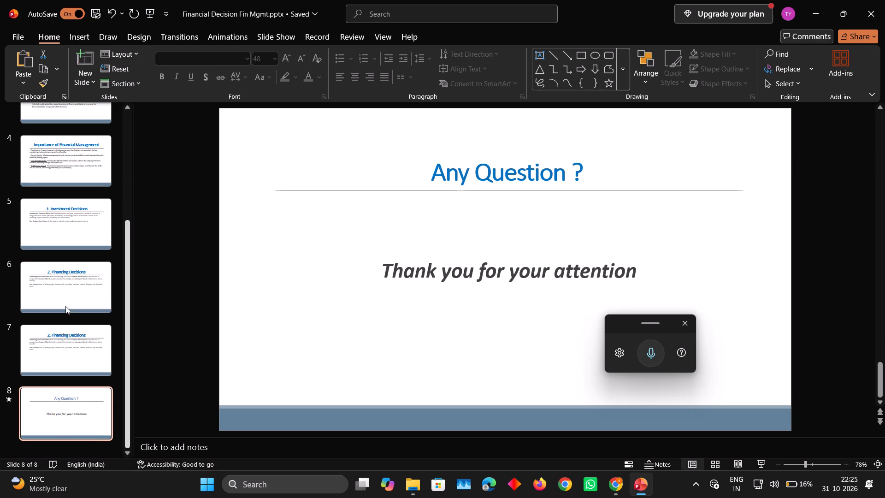
Change the number in the duplicated slide 7's title to 3.
left_click(73, 350)
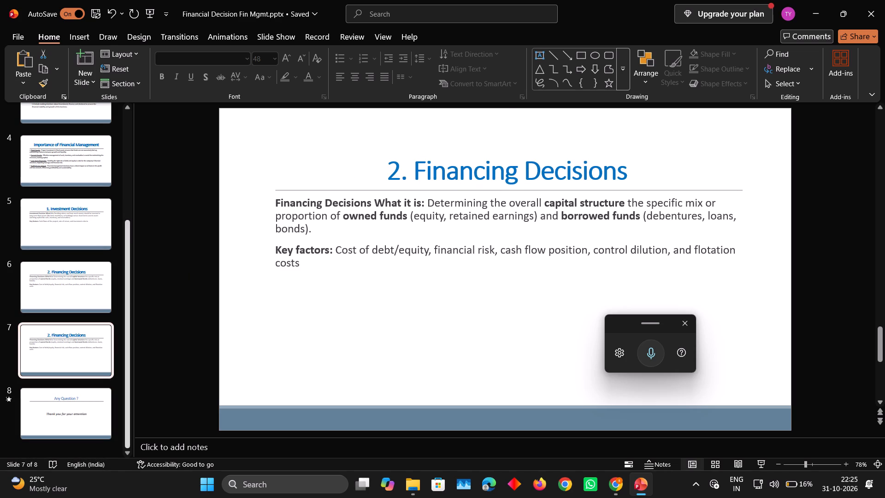
left_click(397, 170)
key("BackSpace")
key("3")
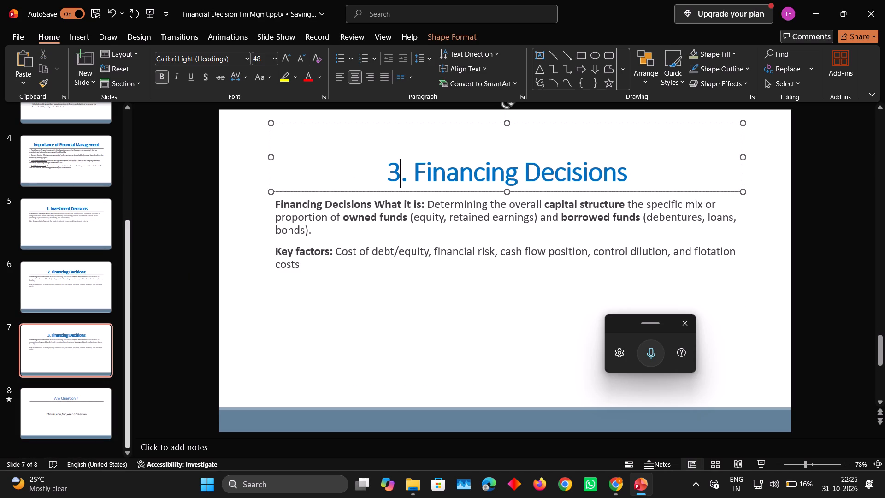
Switch to Chrome and copy the "Dividend Decisions" section, from its heading through the key factors ending in "shareholder preferences".
left_click(611, 487)
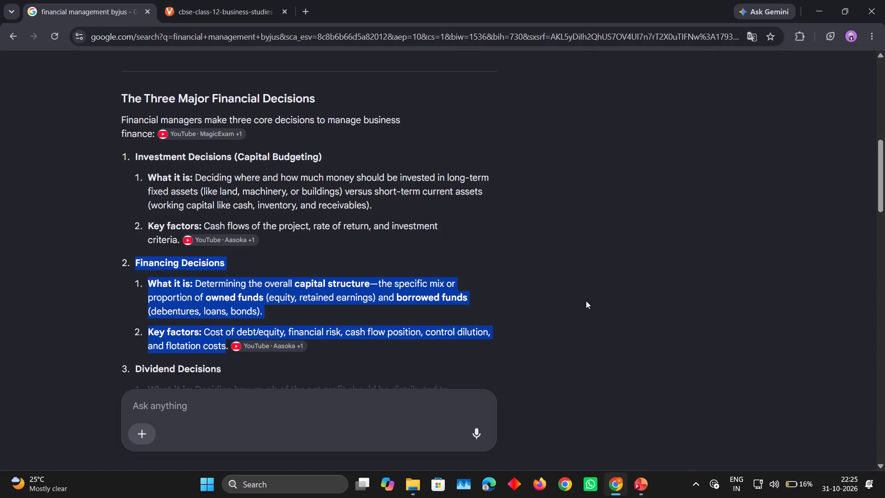
triple_click(883, 465)
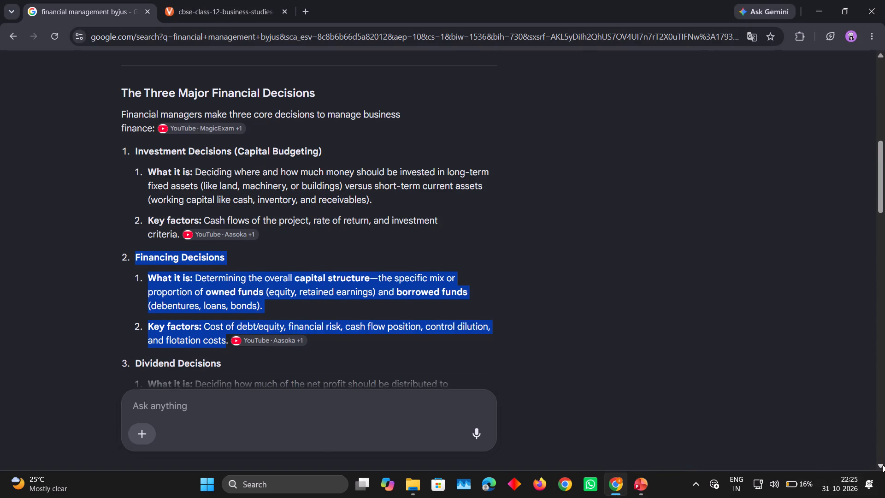
triple_click(883, 465)
triple_click(883, 465)
double_click(883, 465)
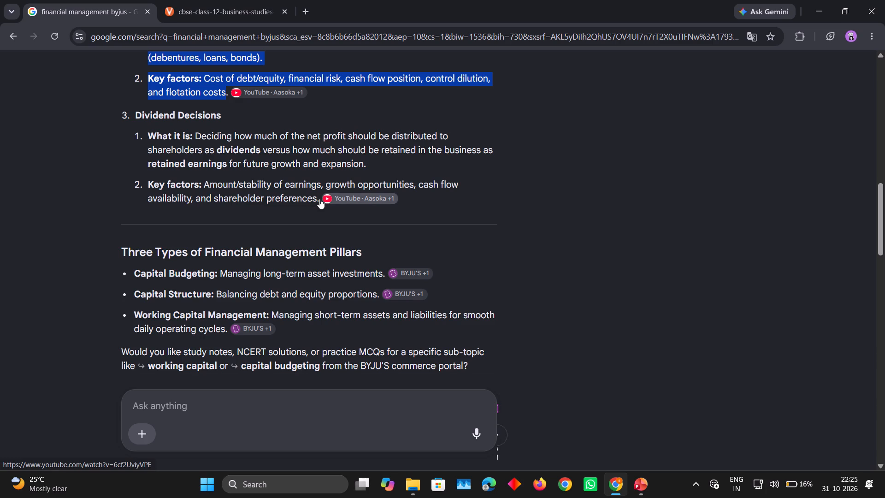
left_click_drag(317, 197, 255, 192)
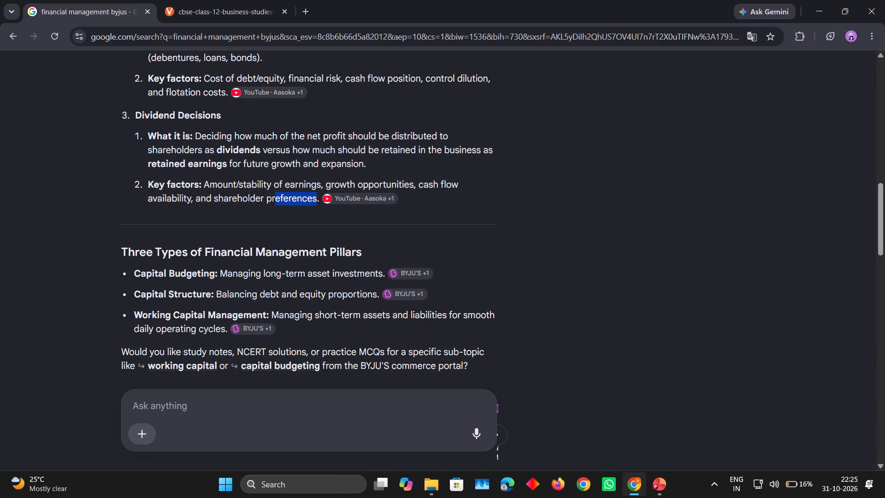
left_click_drag(255, 192, 136, 104)
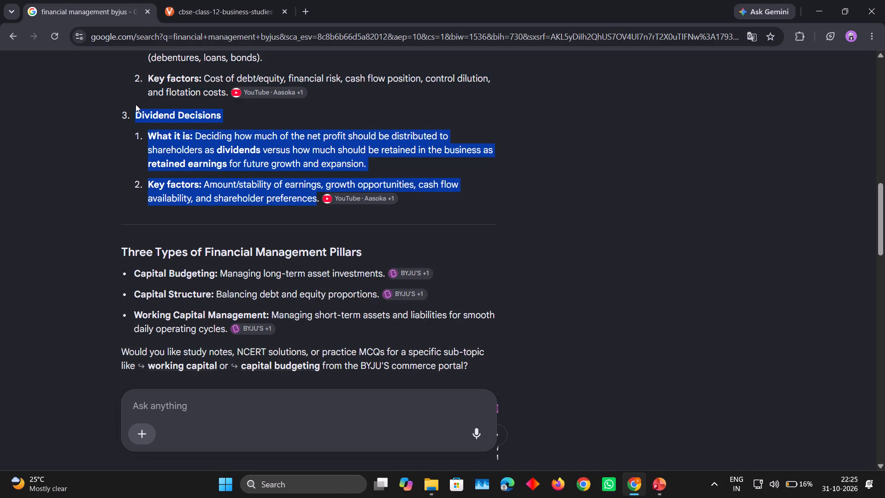
key("ctrl+c")
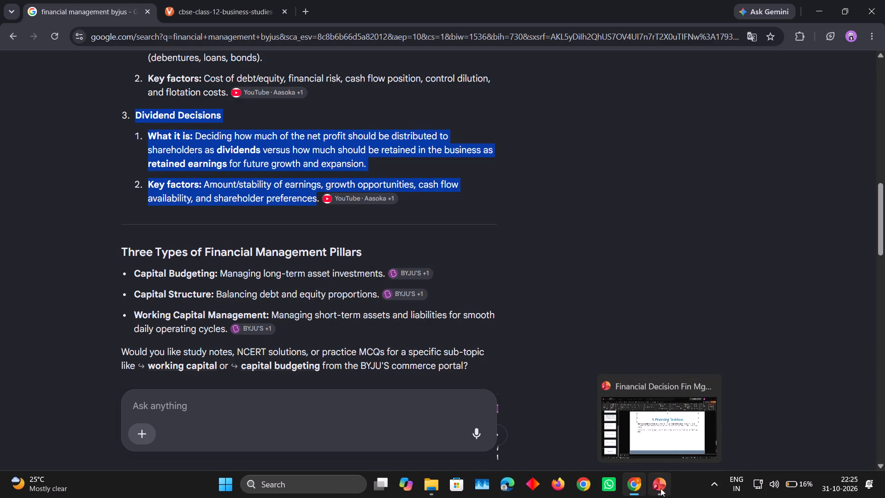
In PowerPoint, replace slide 7's body text with the copied Dividend Decisions content and insert a space before "What it is:".
left_click(662, 445)
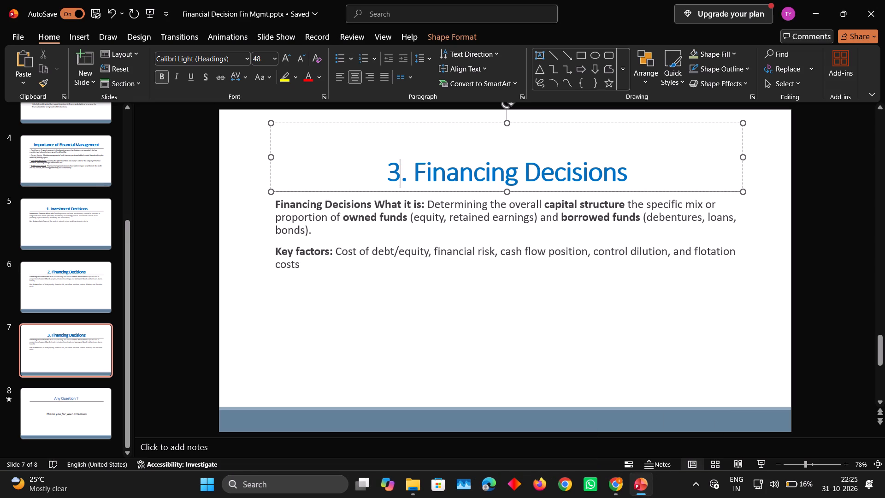
left_click(319, 267)
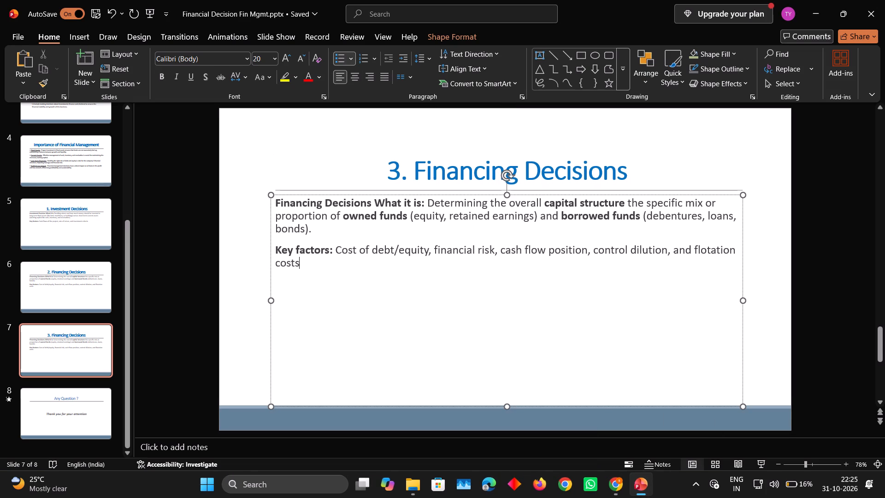
left_click_drag(305, 267, 257, 195)
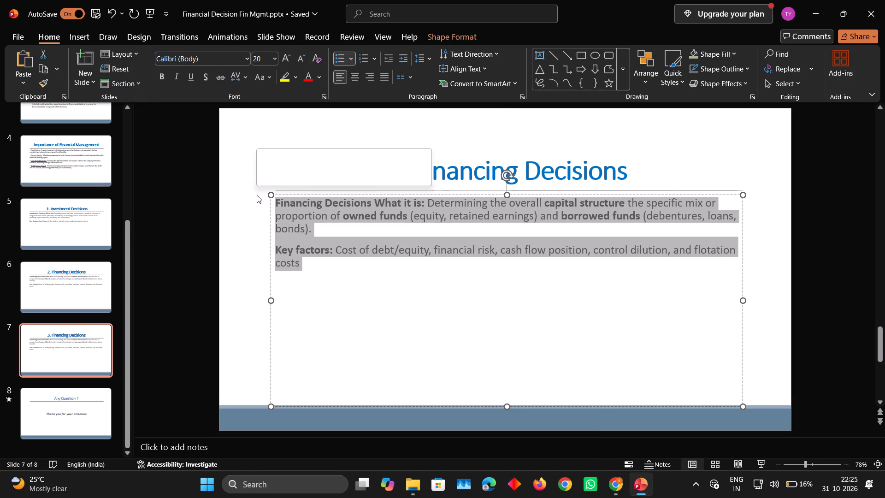
key("ctrl+v")
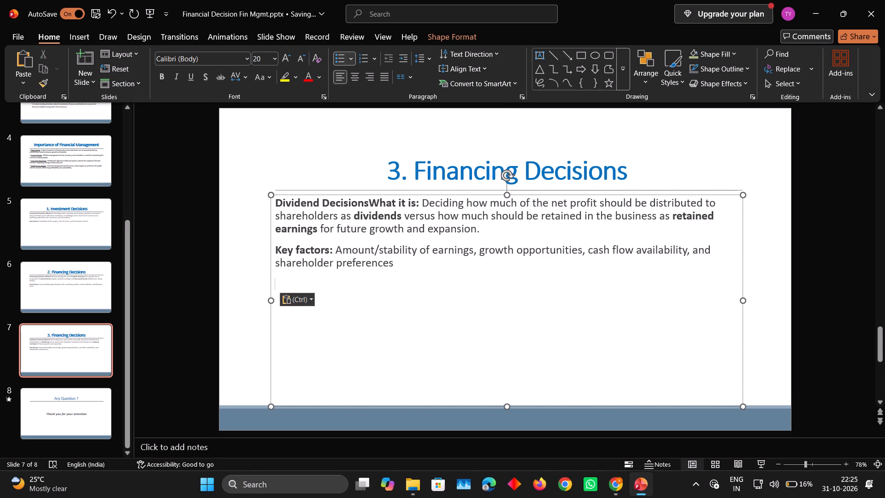
left_click(369, 199)
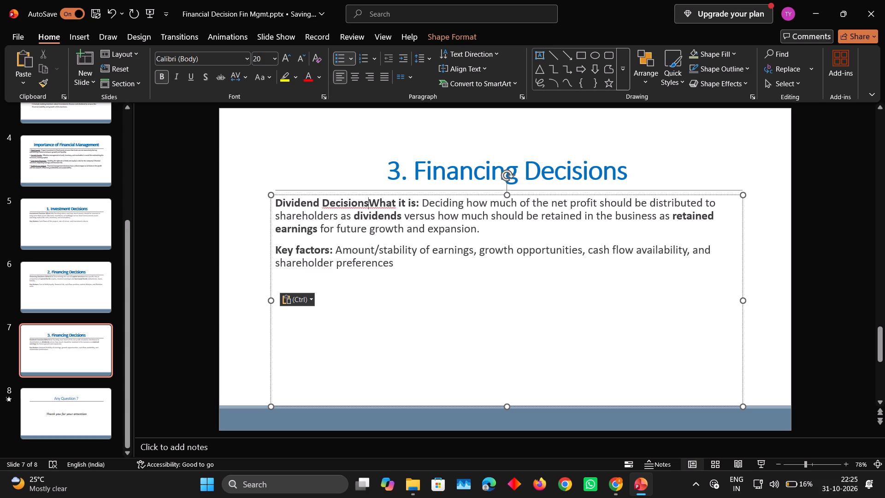
key("space")
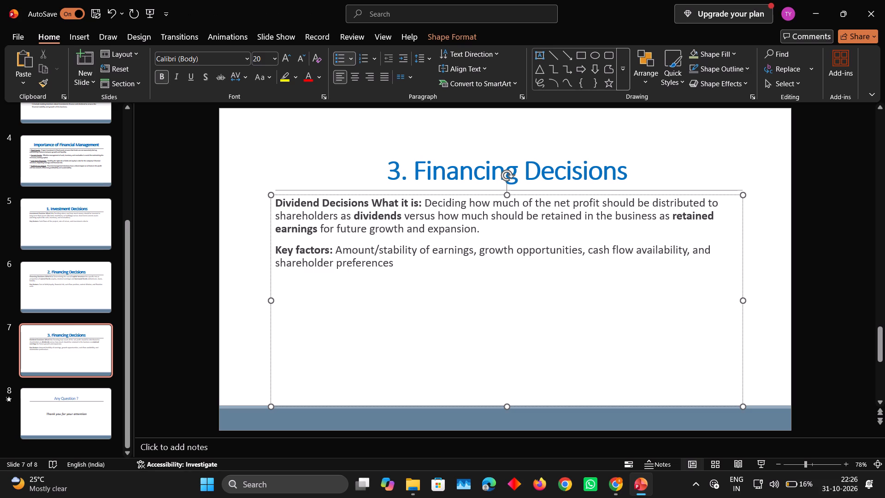
Replace "Financing Decisions" in slide 7's title with "Dividend Decisions", keeping the number 3.
left_click(631, 170)
key("BackSpace")
key("BackSpace")
key("BackSpace")
key("BackSpace")
key("BackSpace")
key("BackSpace")
key("BackSpace")
key("BackSpace")
key("BackSpace")
key("BackSpace")
key("BackSpace")
key("BackSpace")
key("BackSpace")
key("BackSpace")
key("BackSpace")
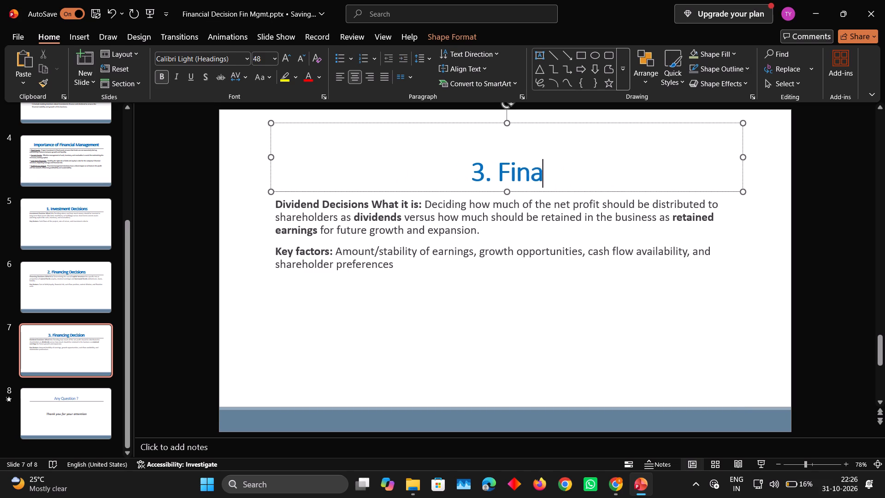
key("BackSpace")
key("BackSpace")
key("BackSpace")
key("BackSpace")
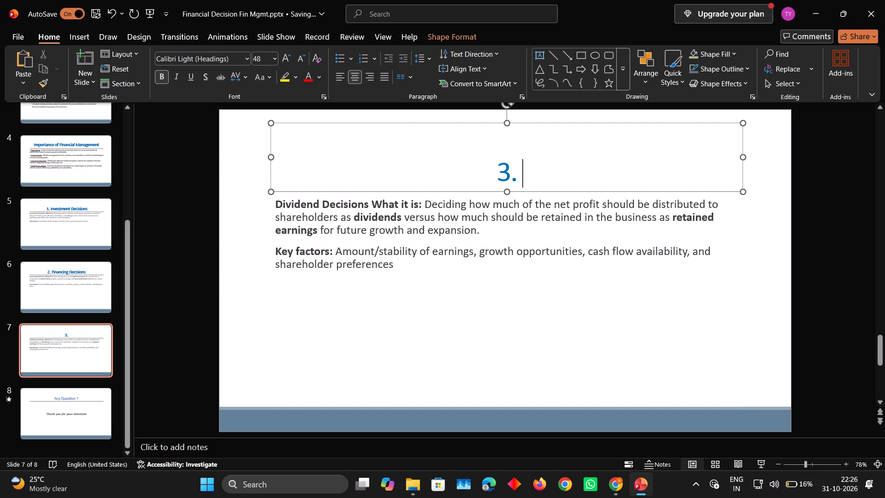
type("Di")
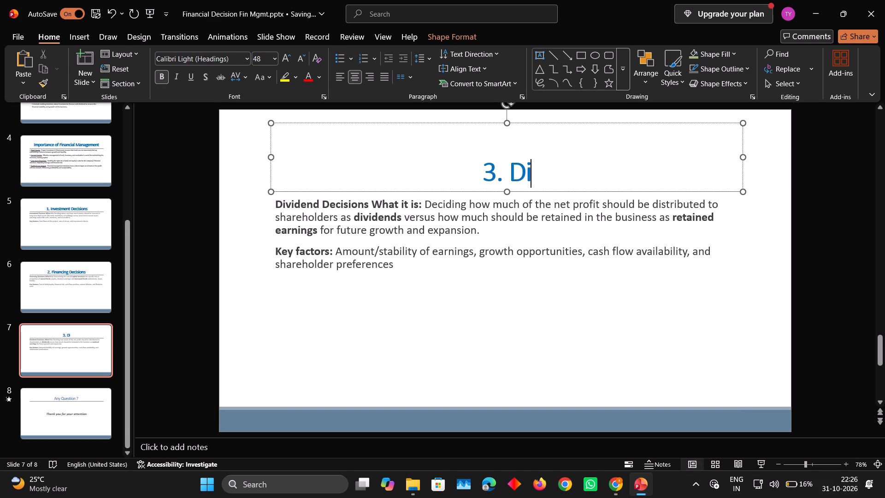
type("vidend")
key("space")
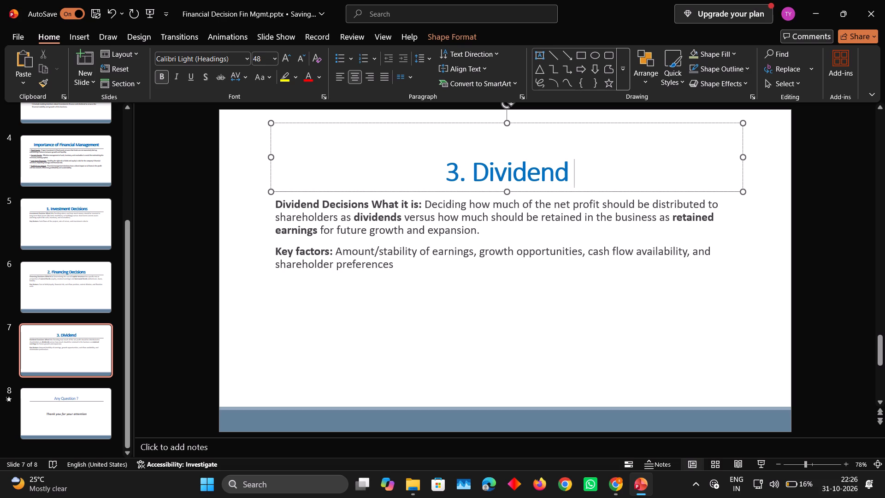
type("De")
type("cision")
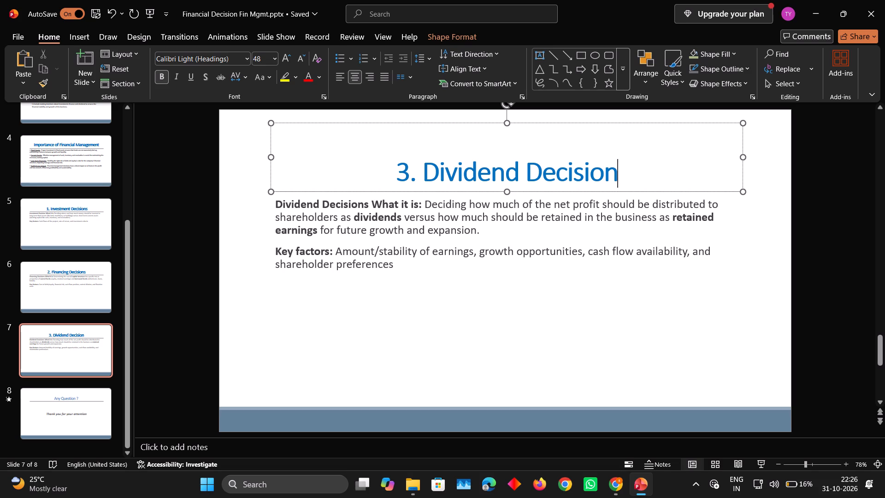
key("s")
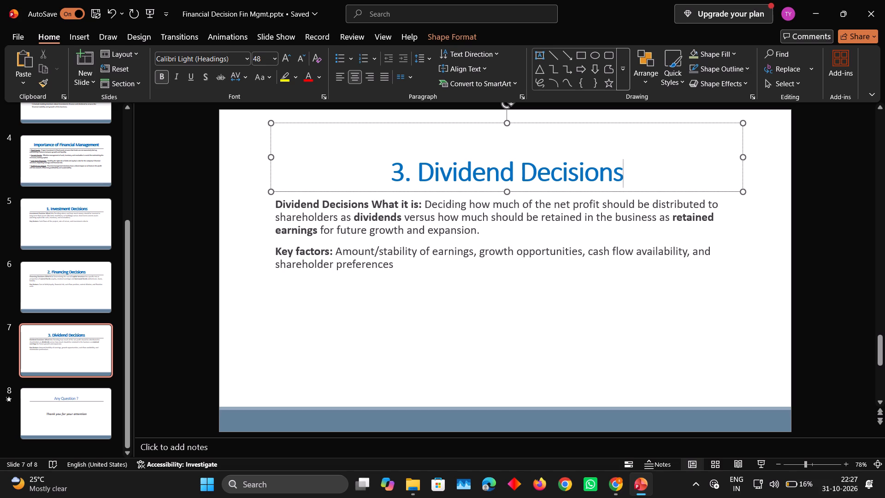
left_click(520, 269)
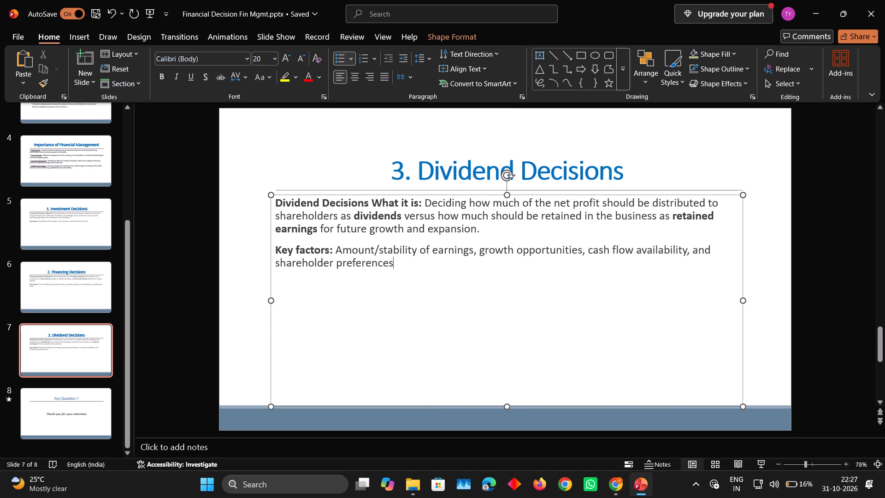
Review the slides from the closing "Any Question ?" slide back to "What is Financial management".
left_click(56, 432)
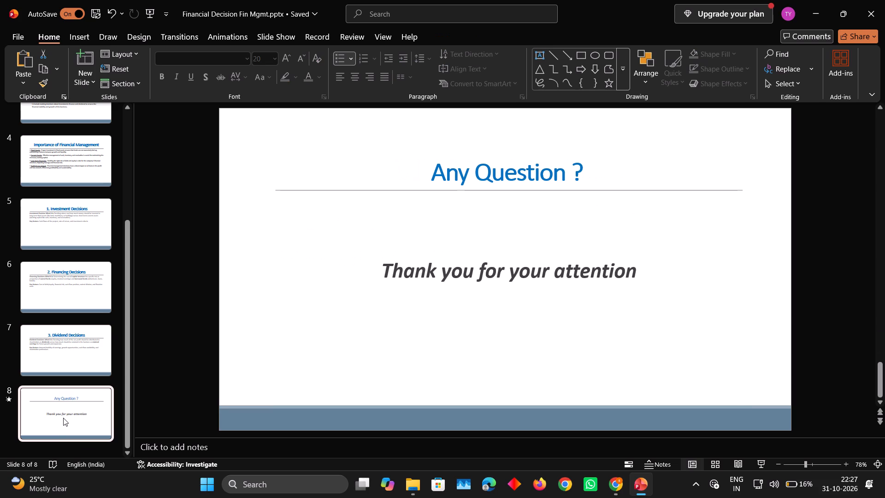
key("Up")
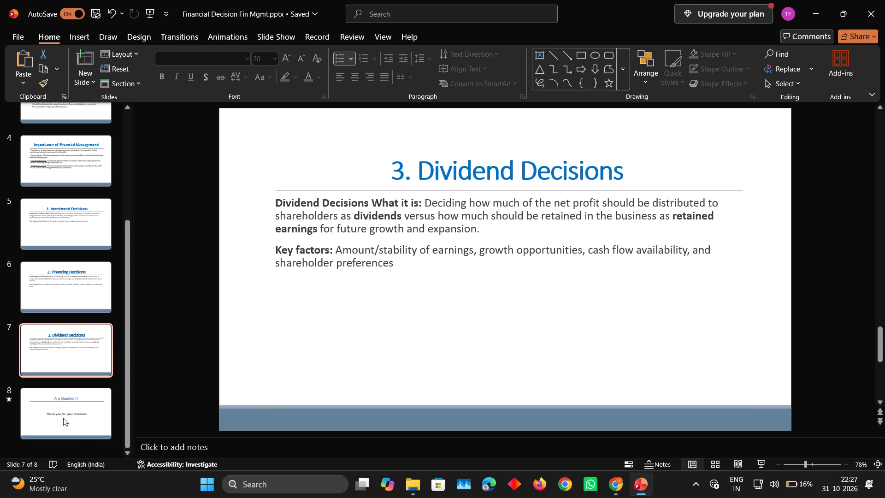
key("Down")
key("Up")
key("Up")
key("Up")
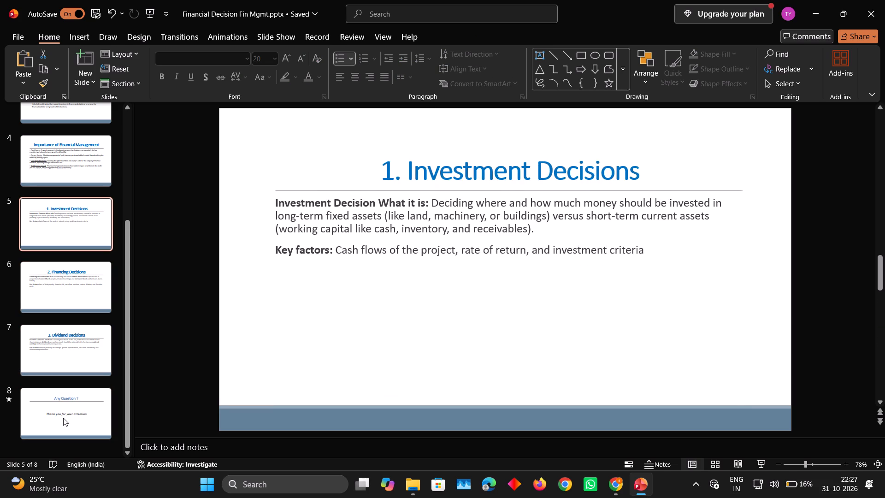
key("Up")
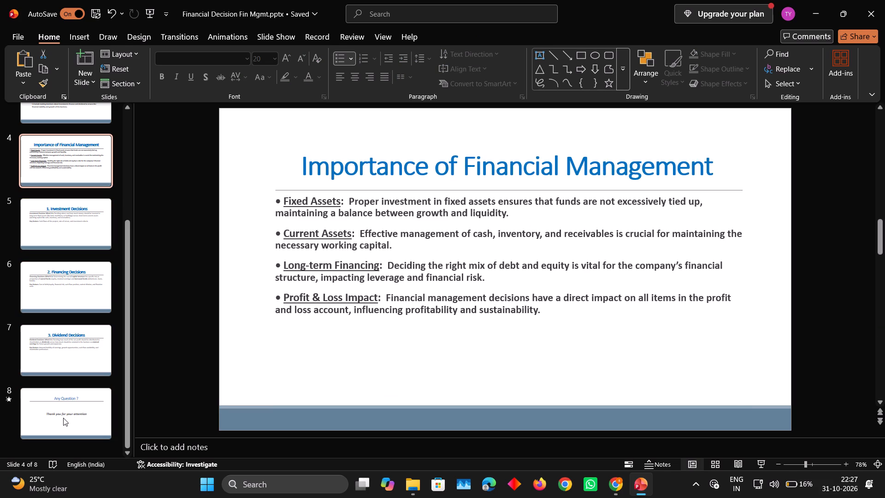
key("Up")
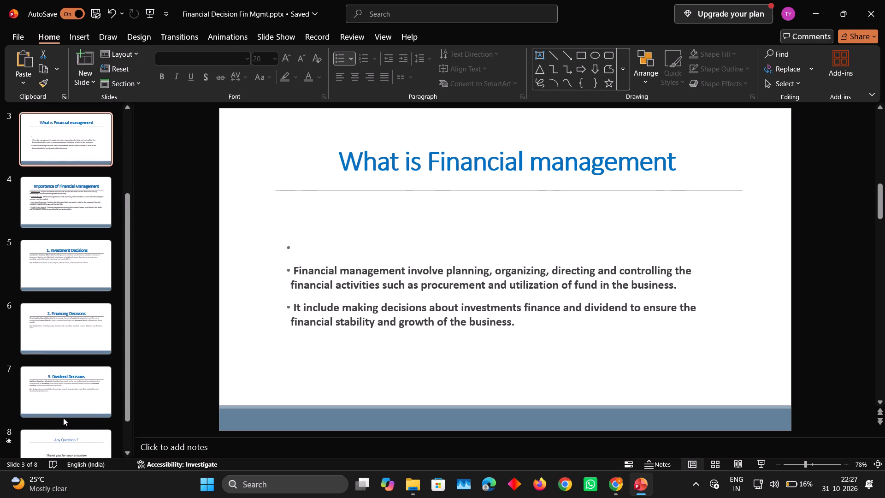
Duplicate slide 4, "Importance of Financial Management".
key("Down")
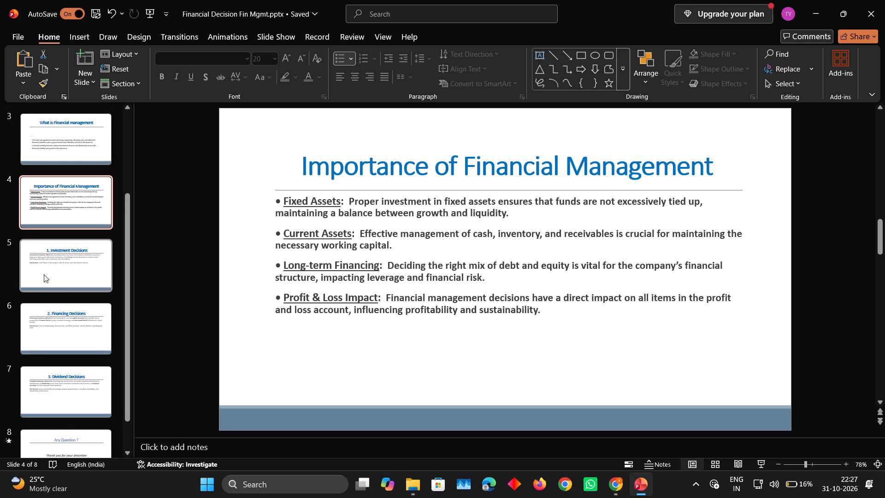
right_click(86, 209)
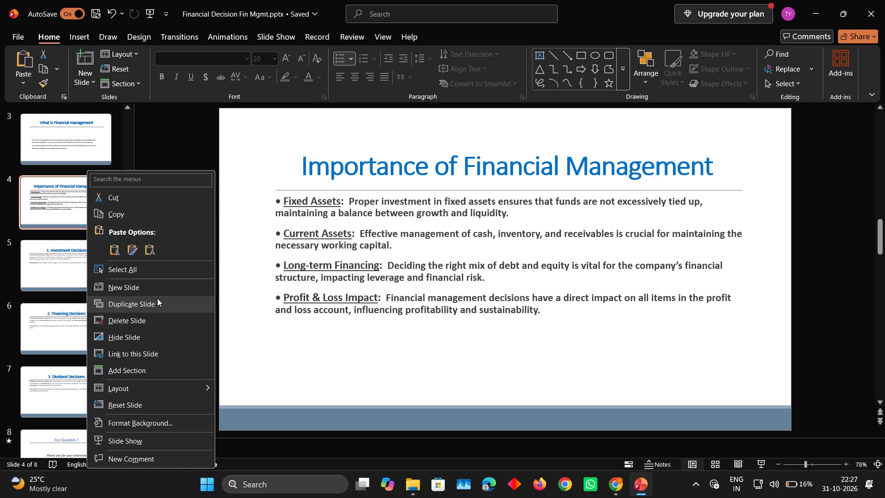
left_click(157, 298)
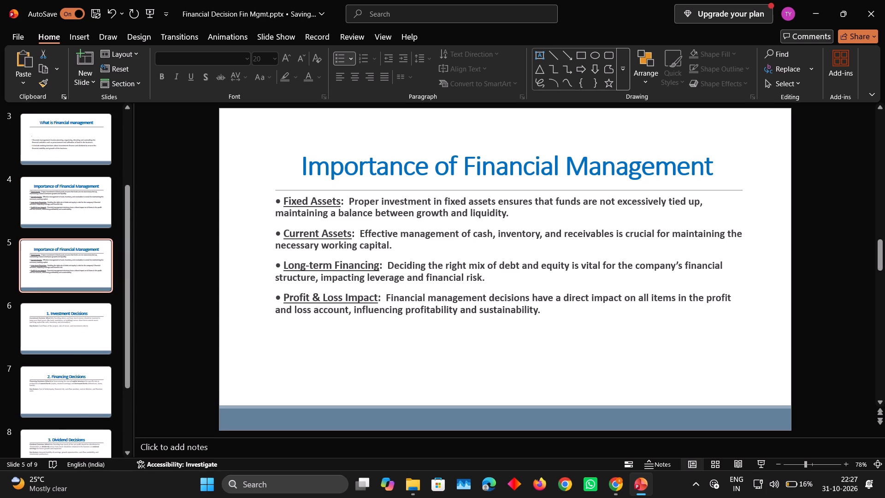
Change "Importance" to "Objective" in the duplicated slide 5's title so it reads "Objective of Financial Management".
left_click(428, 163)
key("BackSpace")
key("BackSpace")
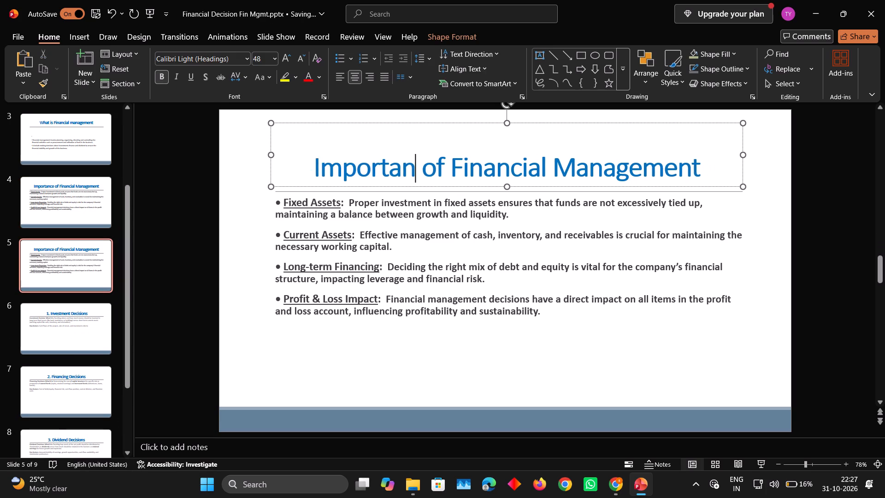
key("BackSpace")
key("BackSpace")
key("BackSpace")
key("BackSpace")
key("BackSpace")
key("BackSpace")
key("BackSpace")
key("BackSpace")
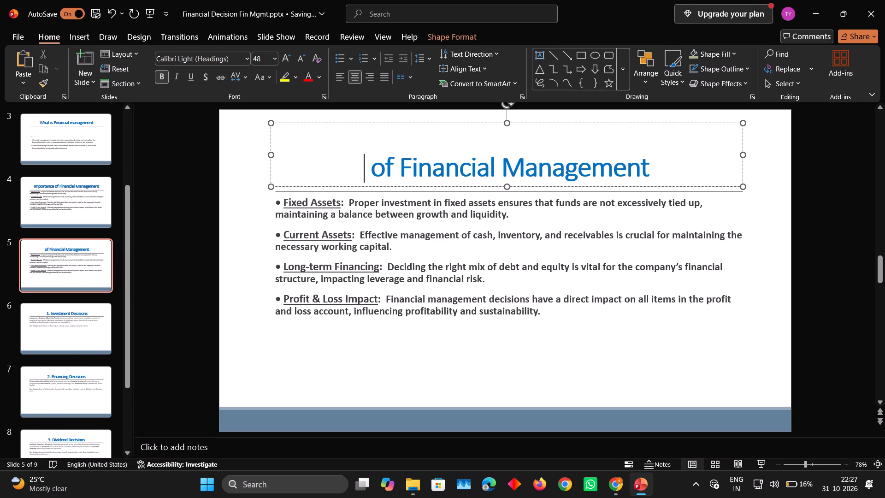
type("Objective")
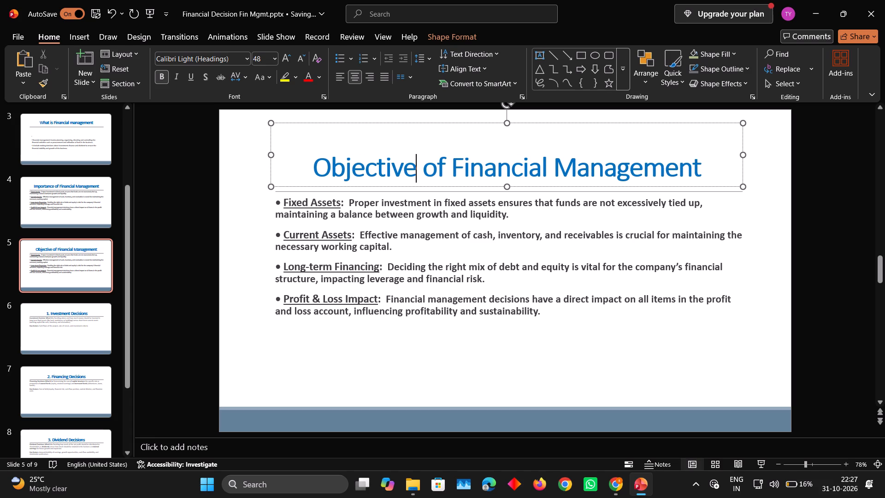
left_click(550, 332)
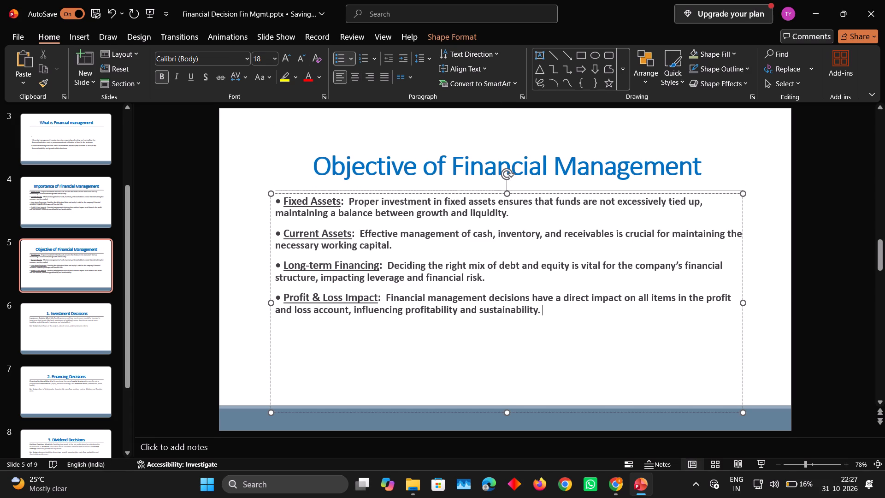
Switch to Chrome and copy the five Core Objectives points, from "Maximize Shareholder Wealth" through "debt and equity".
left_click(641, 486)
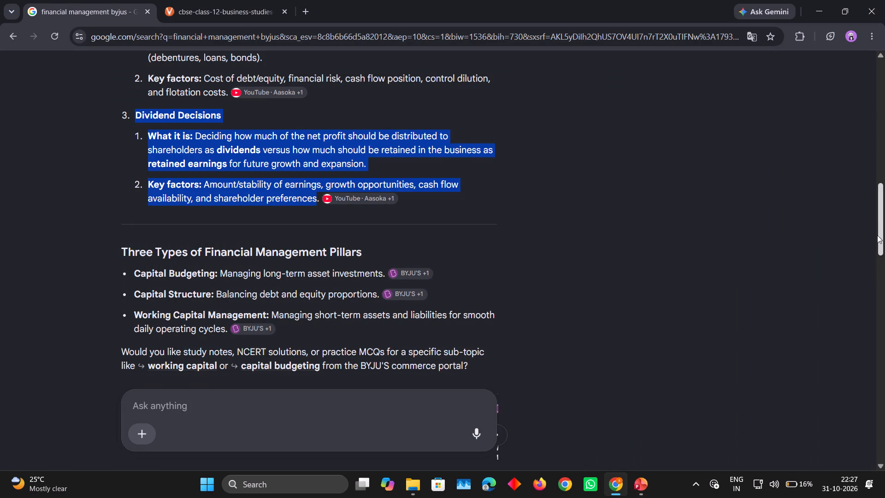
left_click_drag(880, 233, 879, 166)
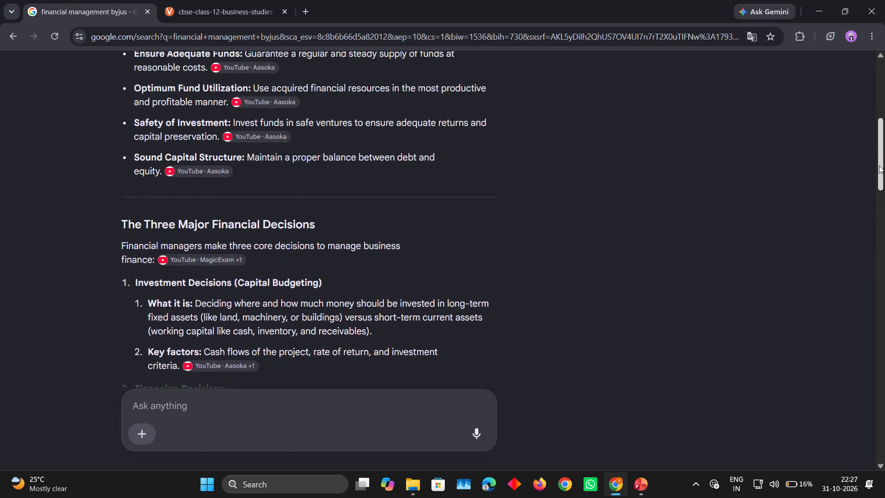
left_click_drag(879, 166, 876, 143)
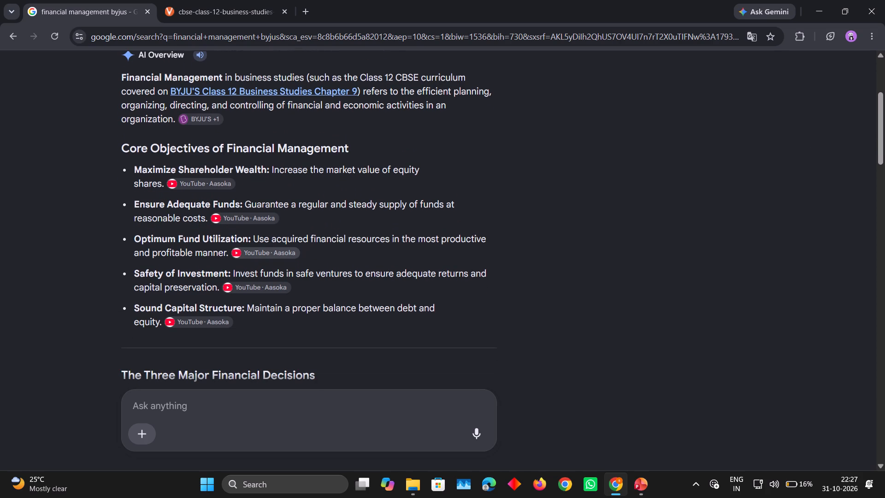
left_click_drag(159, 320, 105, 182)
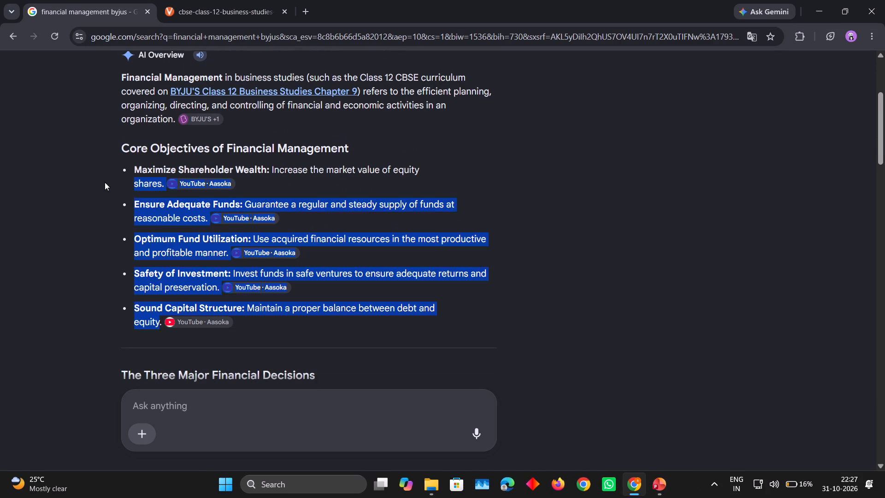
left_click_drag(105, 182, 108, 167)
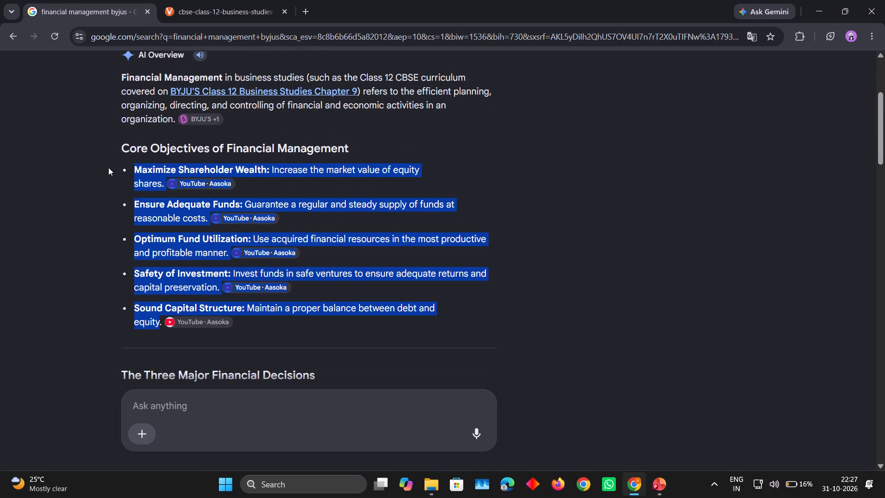
key("ctrl+c")
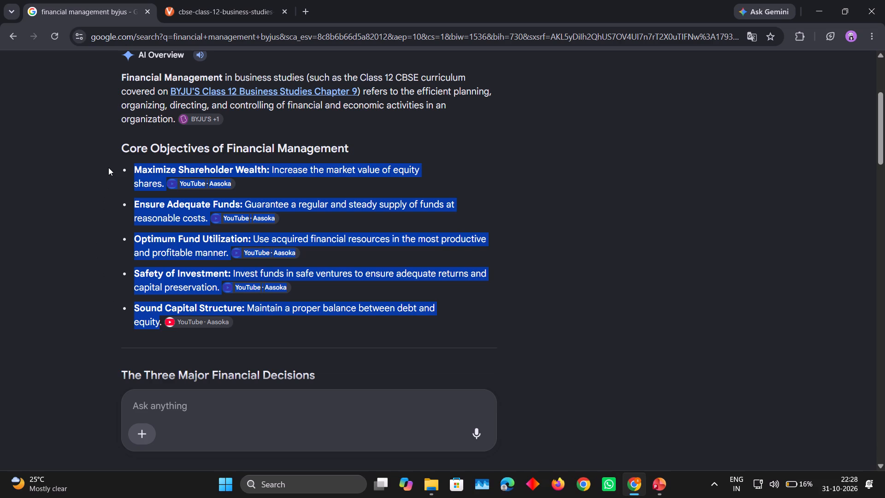
In PowerPoint, replace slide 5's entire body text with the copied objectives.
left_click(658, 482)
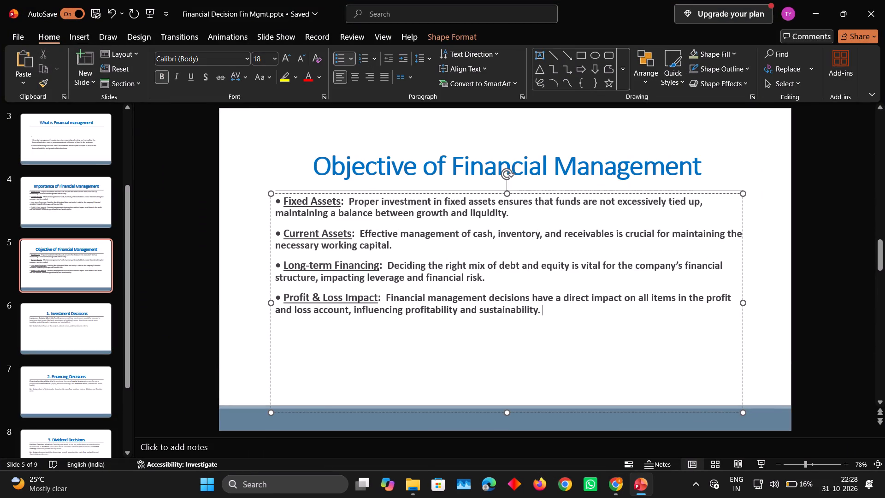
left_click_drag(543, 310, 261, 201)
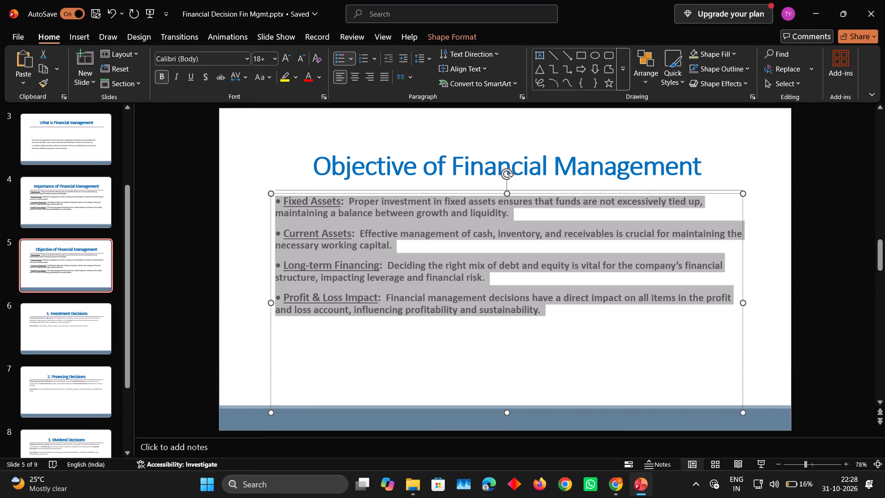
left_click_drag(261, 201, 263, 198)
key("ctrl+v")
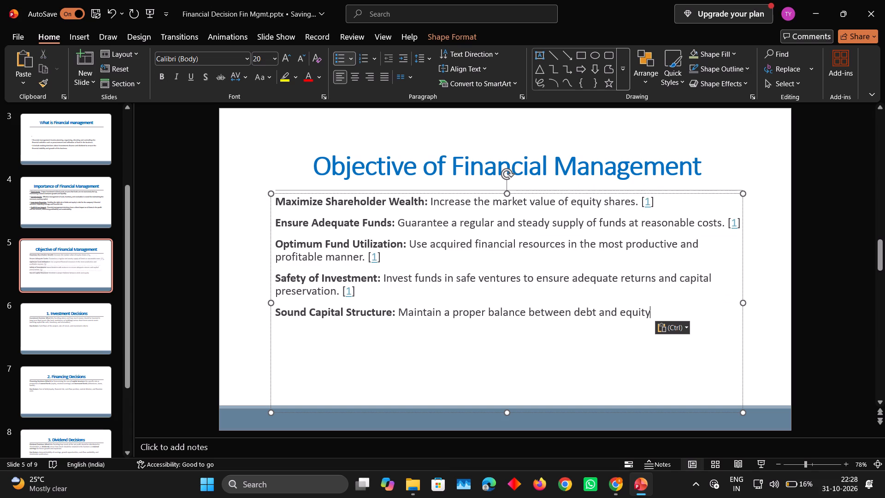
Delete the bracketed citation links "[1]" from the ends of the "Safety of Investment" and "Ensure Adequate Funds" points on slide 5.
left_click(352, 286)
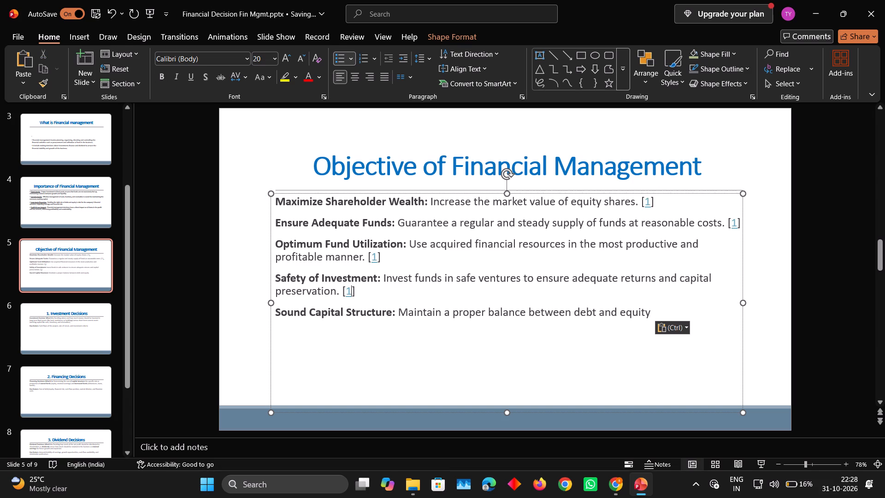
left_click(363, 289)
key("BackSpace")
key("BackSpace")
key("BackSpace")
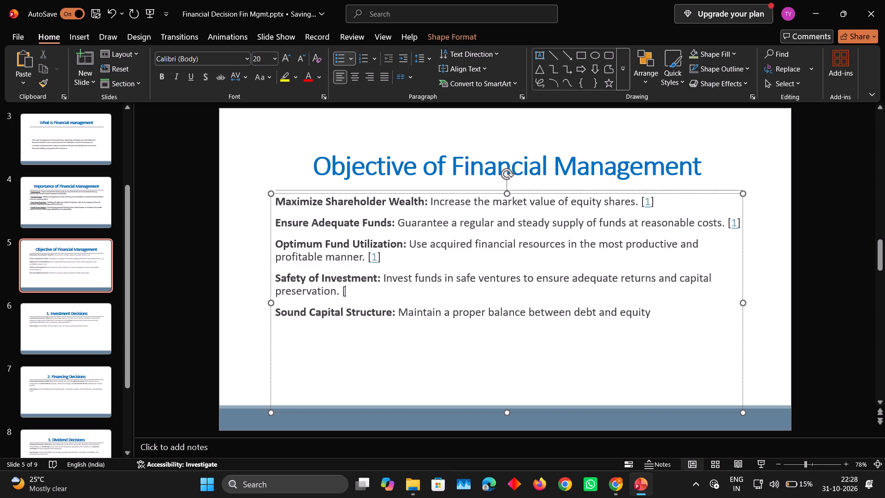
key("BackSpace")
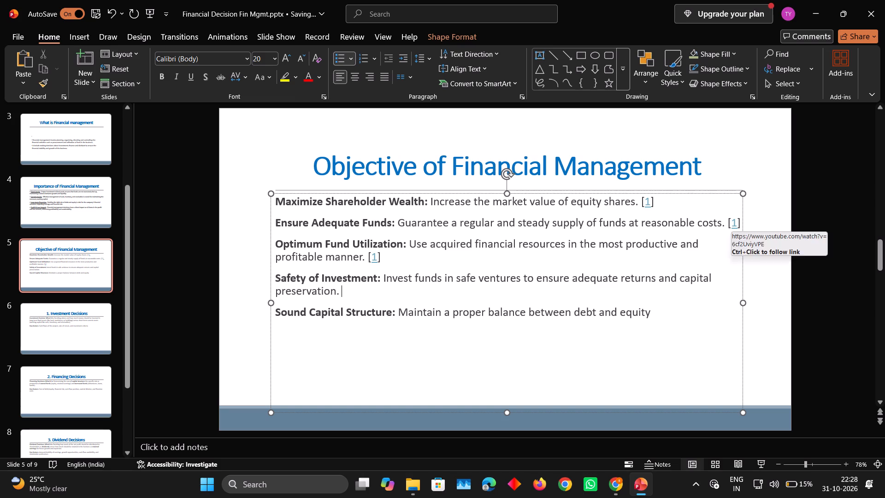
left_click(731, 227)
key("Right")
key("Right")
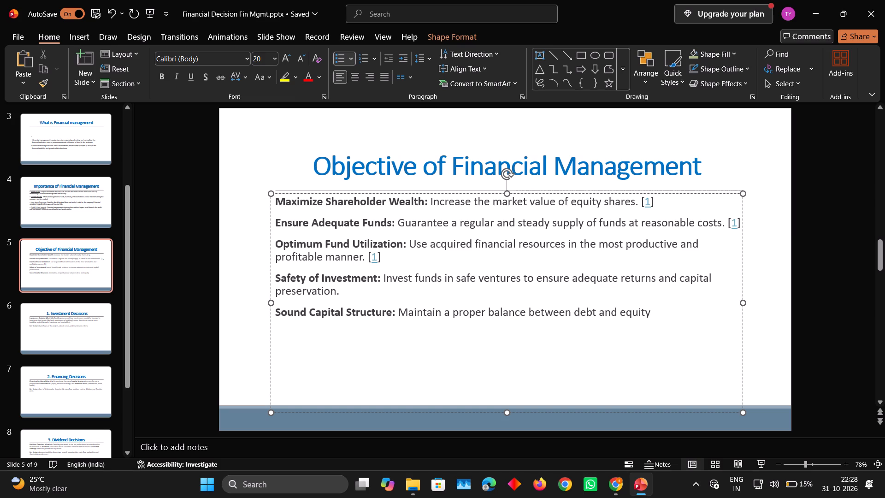
key("BackSpace")
key("BackSpace")
key("BackSpace")
key("BackSpace")
key("BackSpace")
Delete the bracketed citation links "[1]" from the ends of the "Maximize Shareholder Wealth" and "Optimum Fund Utilization" points.
key("Up")
key("BackSpace")
key("BackSpace")
key("BackSpace")
key("BackSpace")
left_click(393, 259)
key("BackSpace")
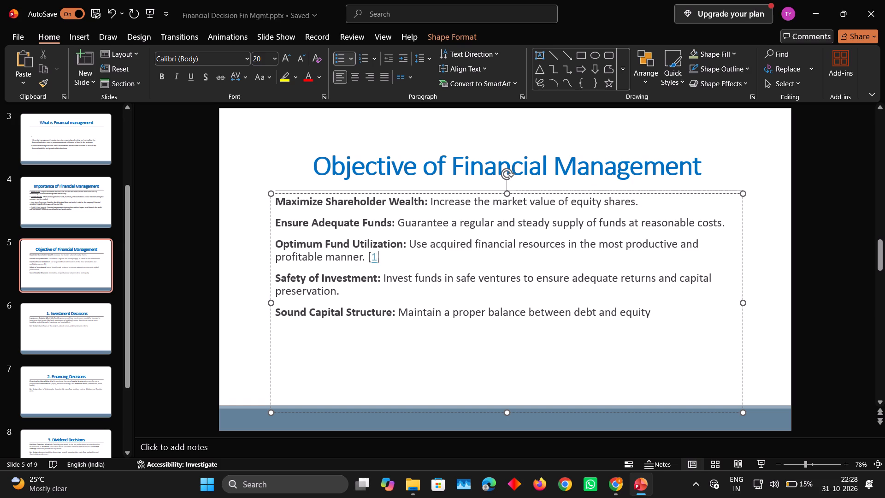
key("BackSpace")
key("BackSpace")
key("BackSpace")
key("BackSpace")
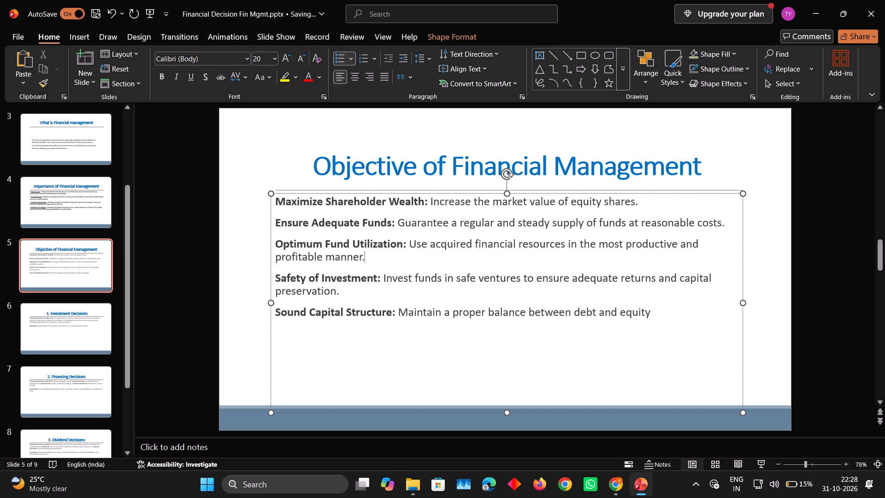
Apply the Calibri (Body) font to all five objective points on slide 5, accepting the font substitution.
left_click_drag(664, 314, 205, 215)
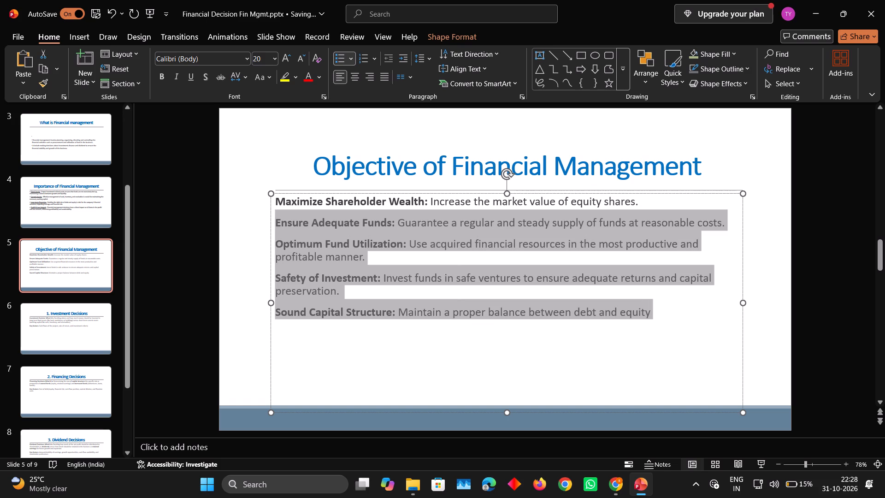
left_click_drag(205, 215, 211, 198)
left_click(216, 62)
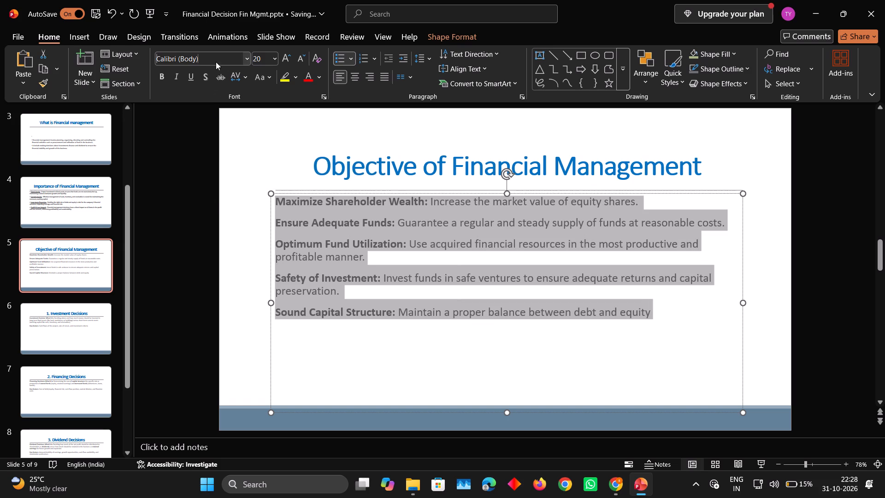
key("Return")
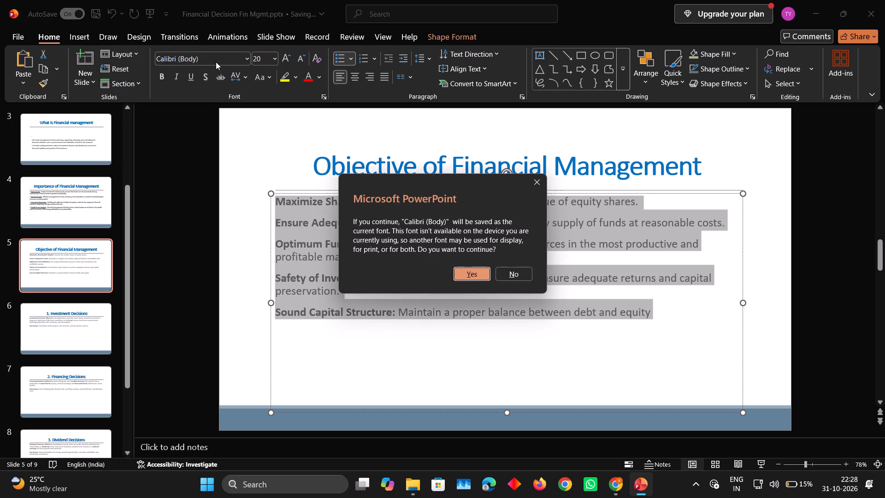
left_click(472, 276)
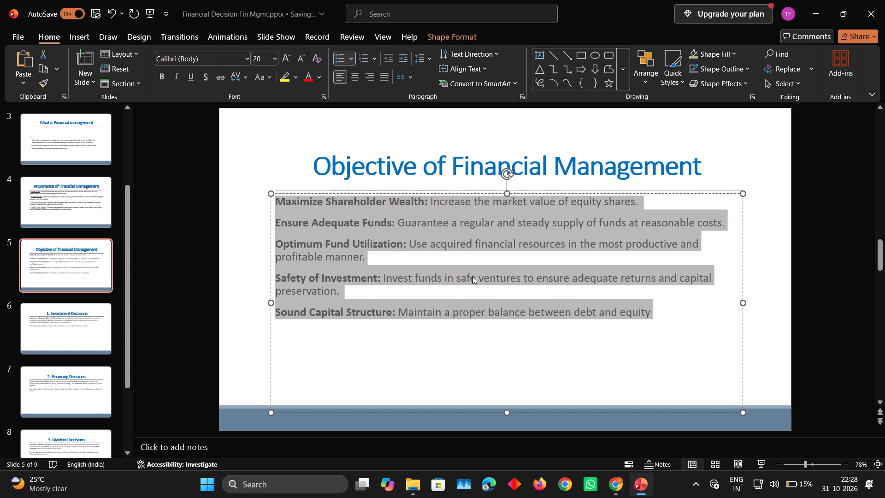
left_click(405, 356)
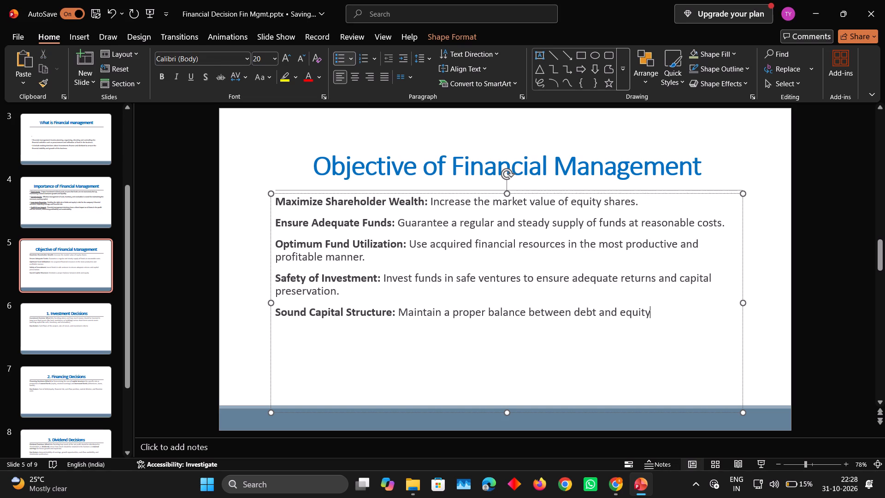
left_click(295, 205)
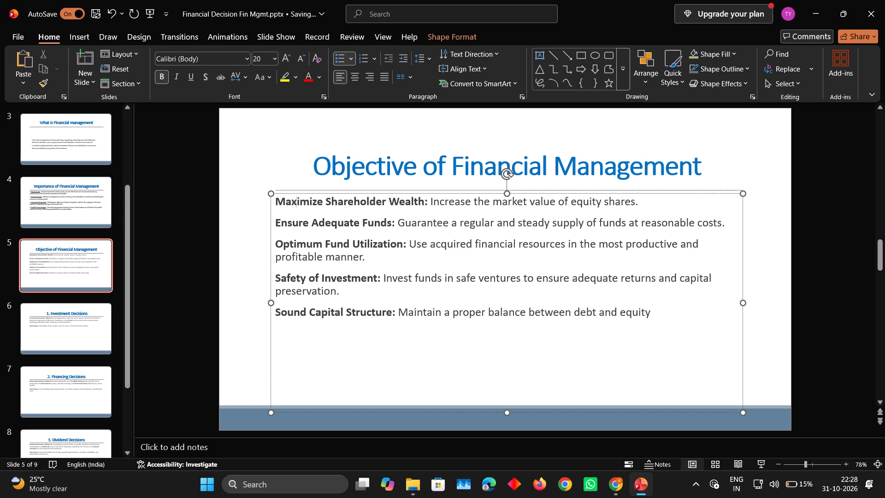
left_click(469, 201)
left_click(407, 199)
left_click(499, 199)
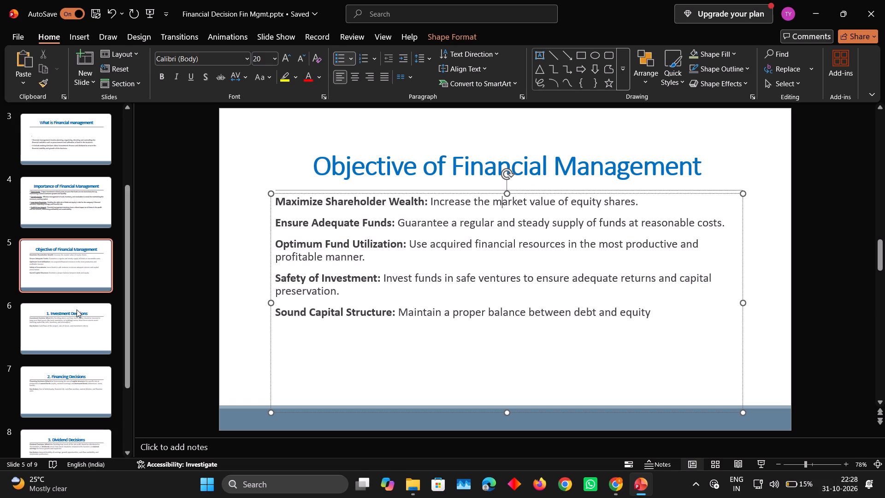
Apply the Calibri (Body) font to the entire body text of slide 6, "1. Investment Decisions", accepting the font substitution.
left_click(75, 318)
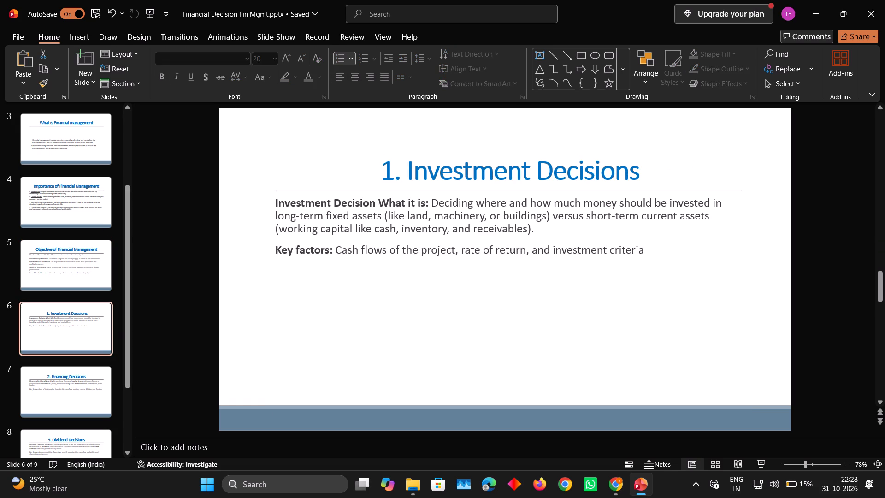
left_click_drag(645, 256, 327, 179)
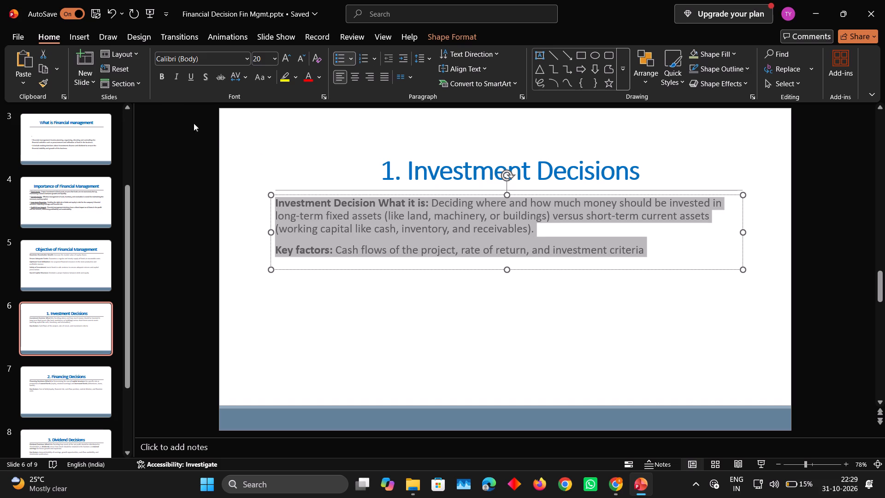
left_click(201, 60)
key("Return")
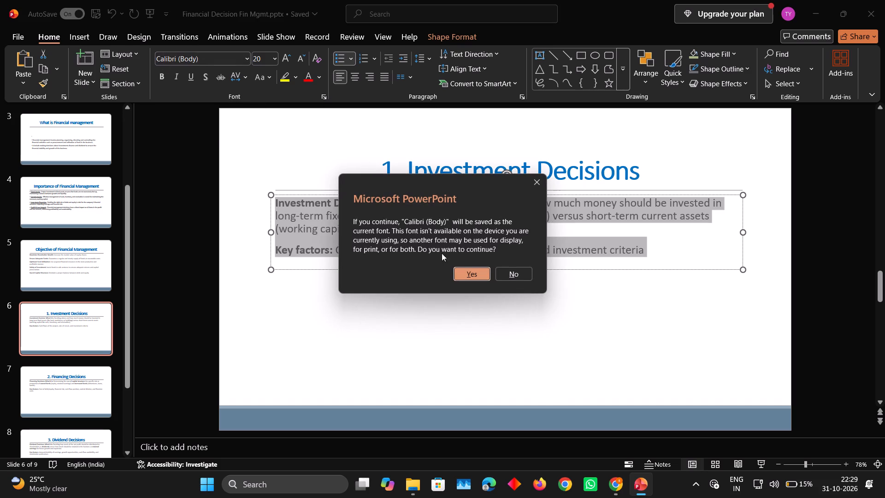
left_click(476, 274)
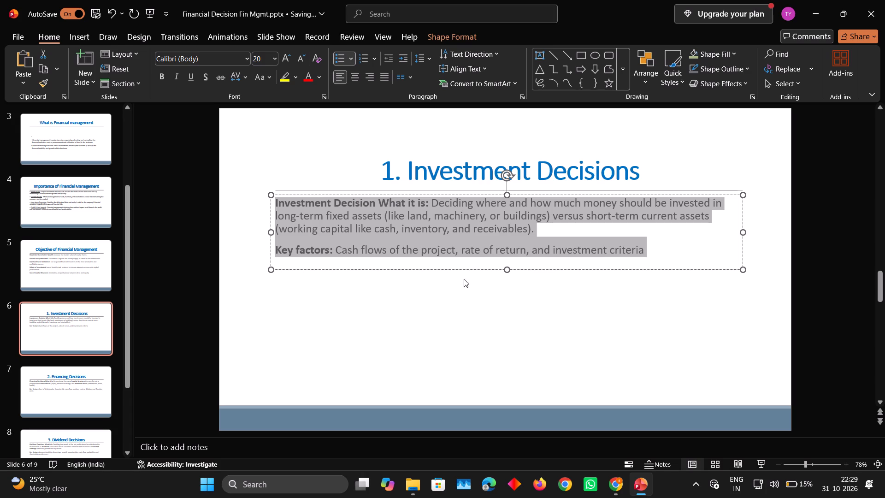
left_click(429, 295)
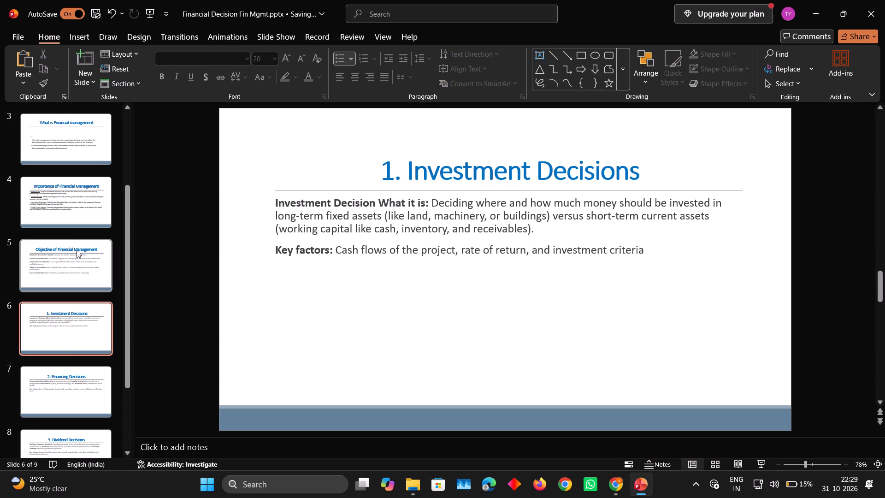
Set the font size of all body text on slide 4, "Importance of Financial Management", to 20.
left_click(70, 202)
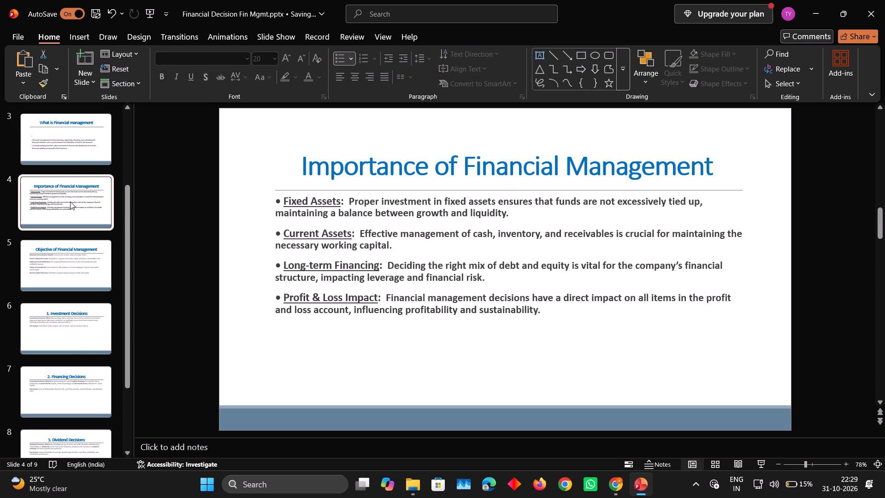
left_click(356, 236)
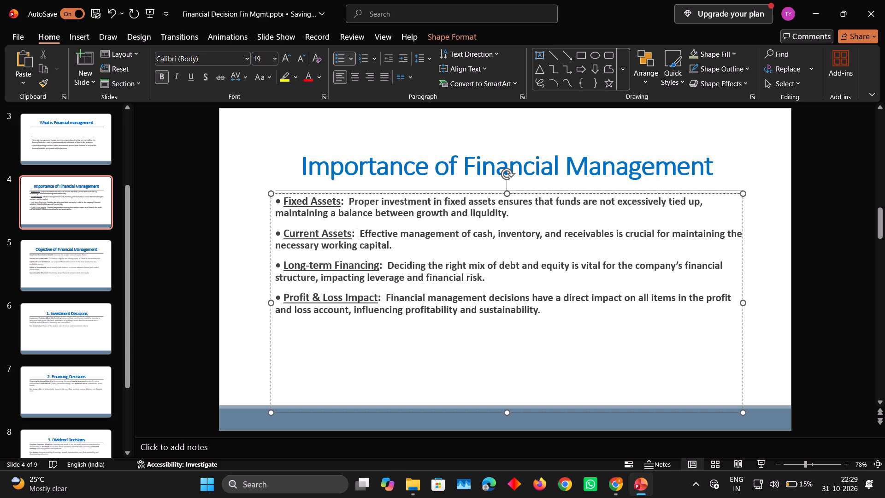
left_click_drag(546, 311, 225, 184)
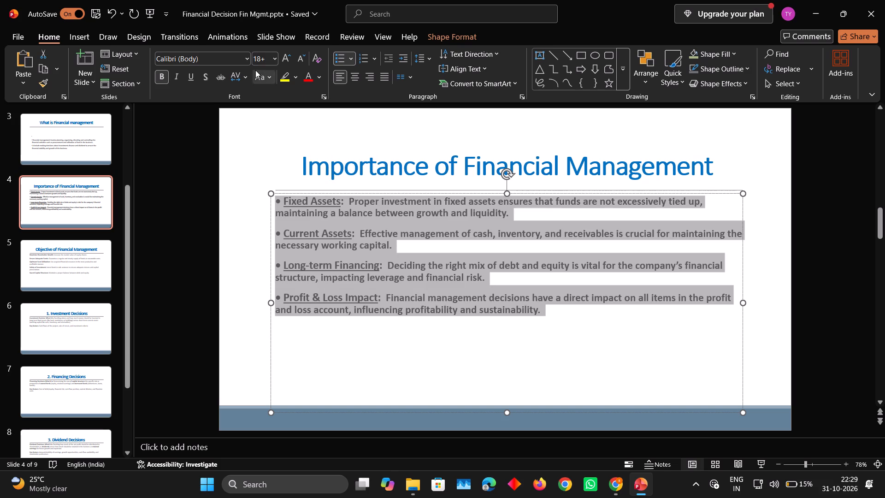
left_click(262, 57)
type("20")
key("Return")
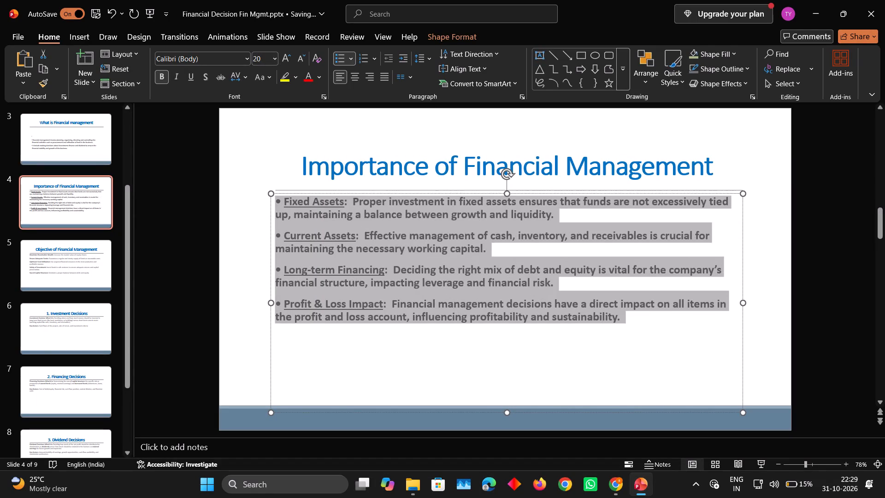
left_click(381, 388)
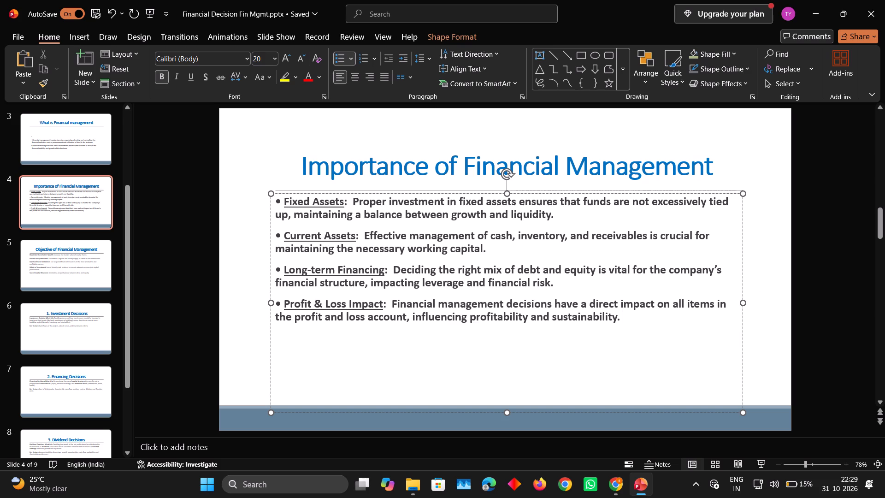
Remove bold formatting from all of slide 4's body text.
left_click_drag(625, 320, 301, 192)
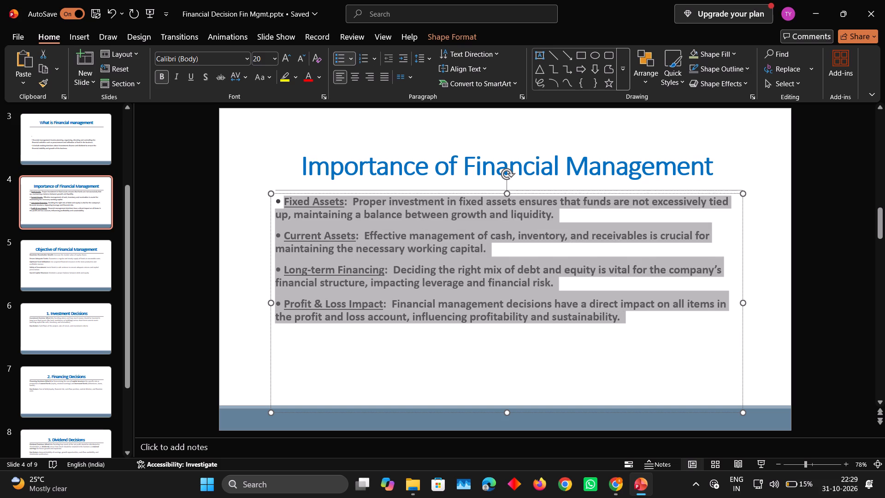
left_click_drag(301, 192, 278, 198)
left_click(160, 81)
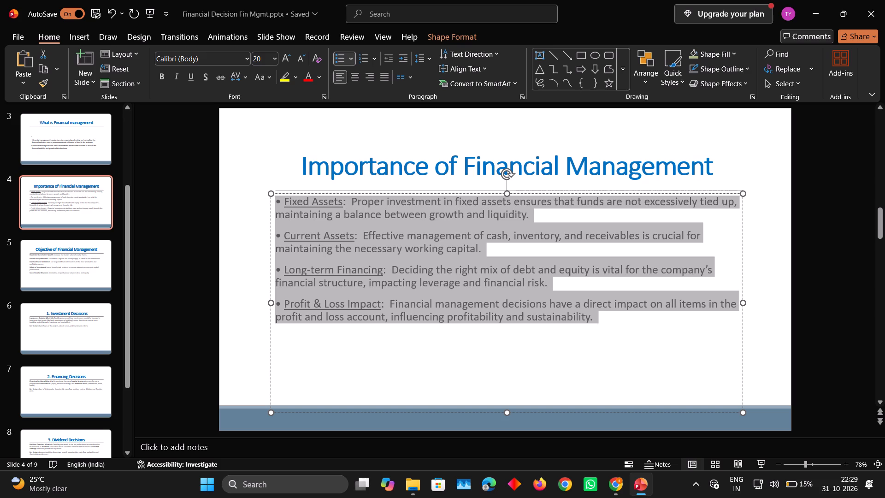
left_click(361, 354)
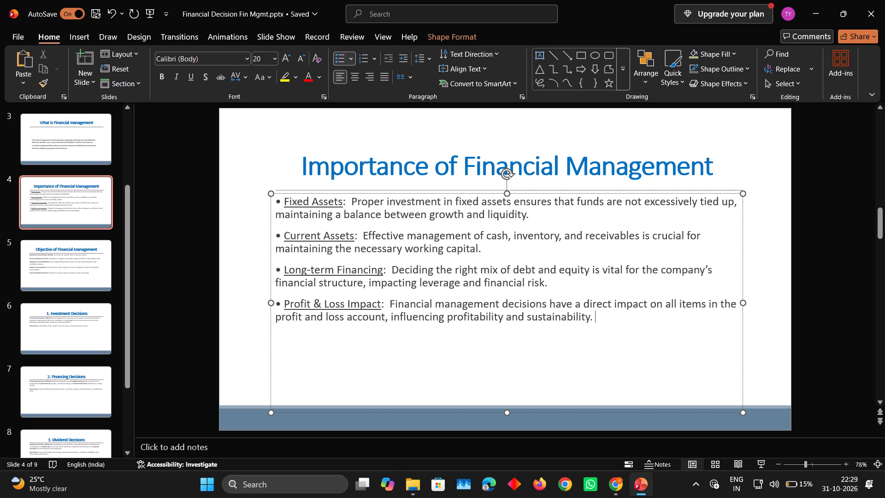
Remove the underline from all body text on slide 4, "Importance of Financial Management".
left_click(71, 268)
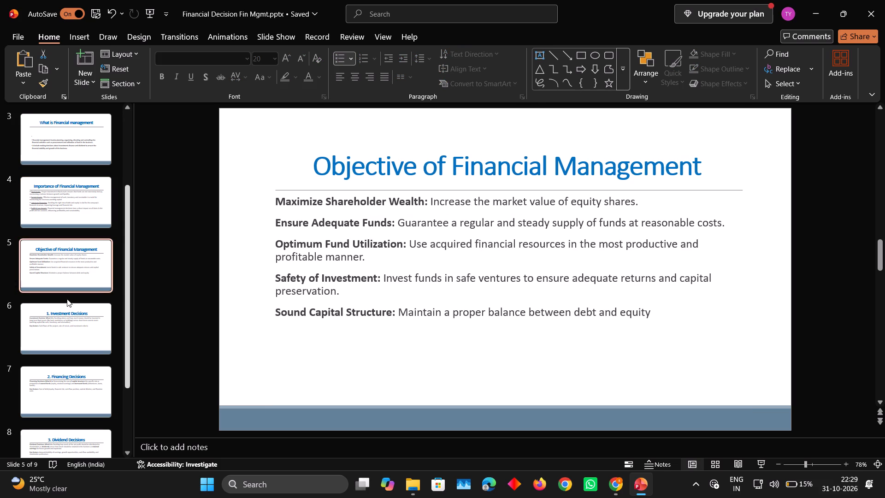
left_click(66, 312)
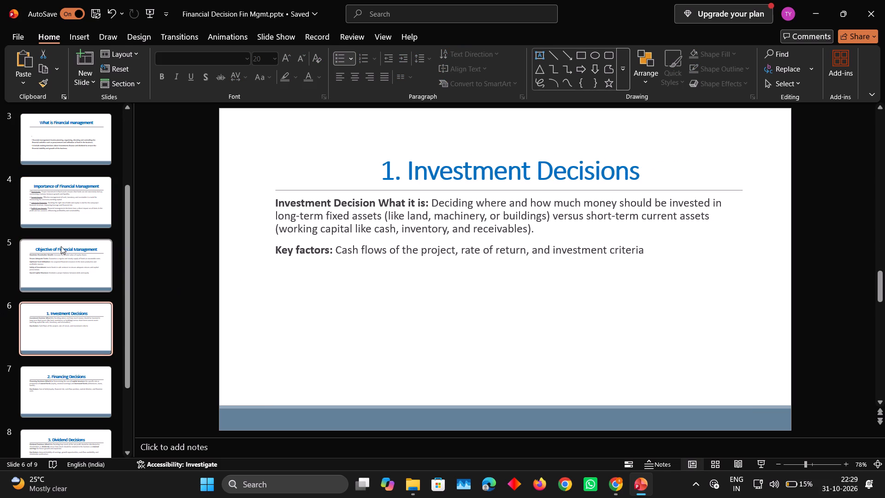
left_click(68, 194)
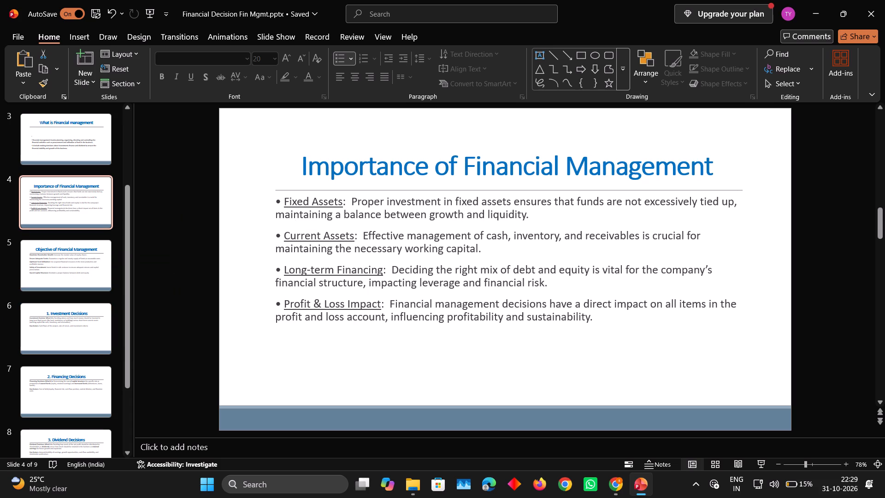
left_click_drag(599, 320, 218, 186)
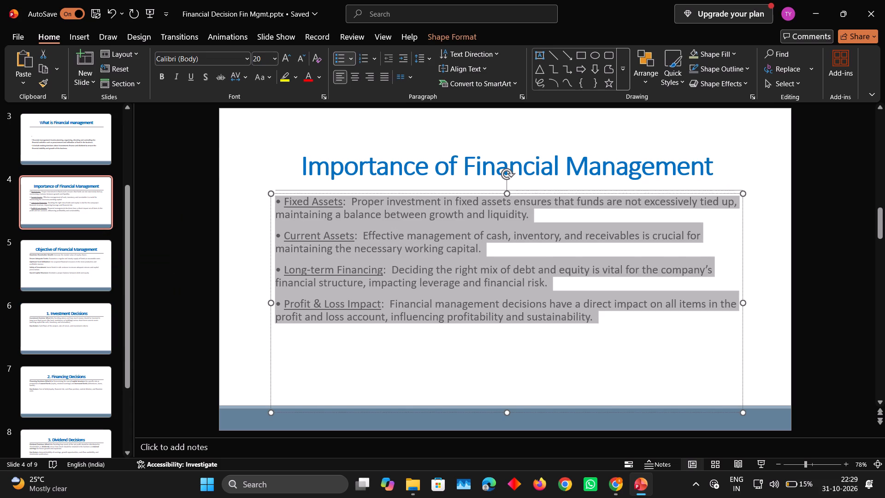
left_click_drag(218, 186, 219, 188)
left_click(189, 71)
left_click(189, 71)
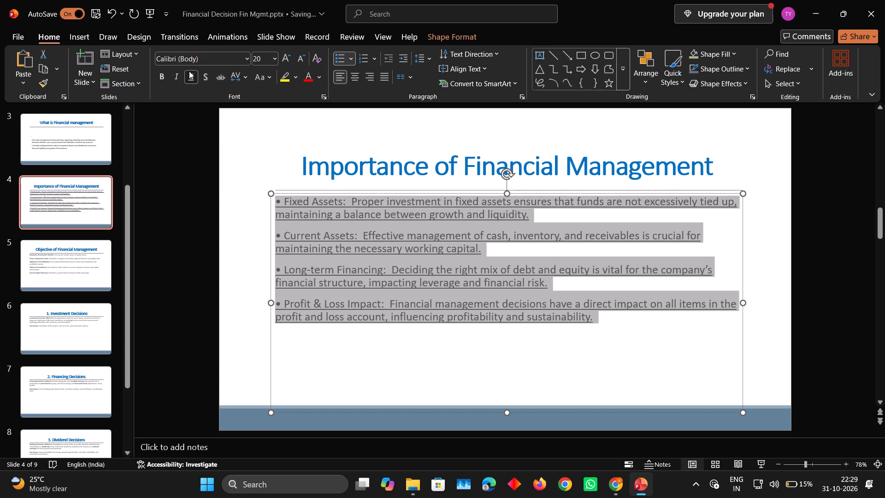
left_click(484, 344)
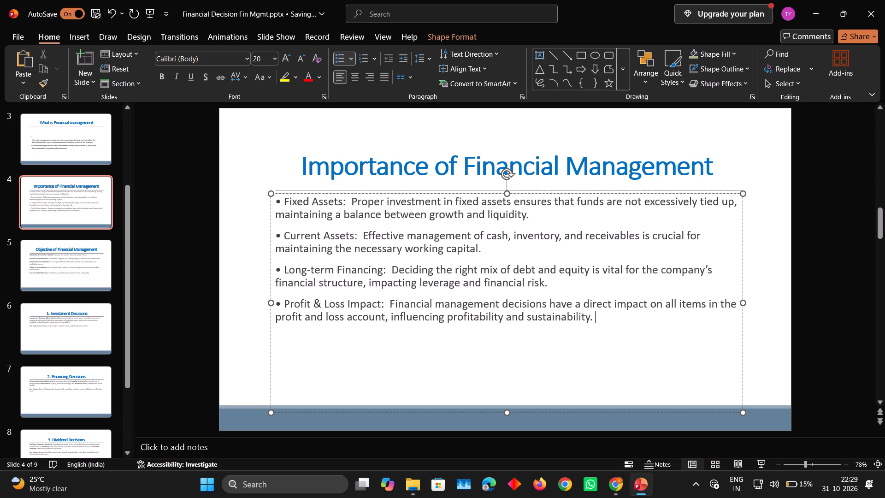
Make the "Fixed Assets:" label in slide 4's first bullet bold.
left_click_drag(346, 202, 289, 194)
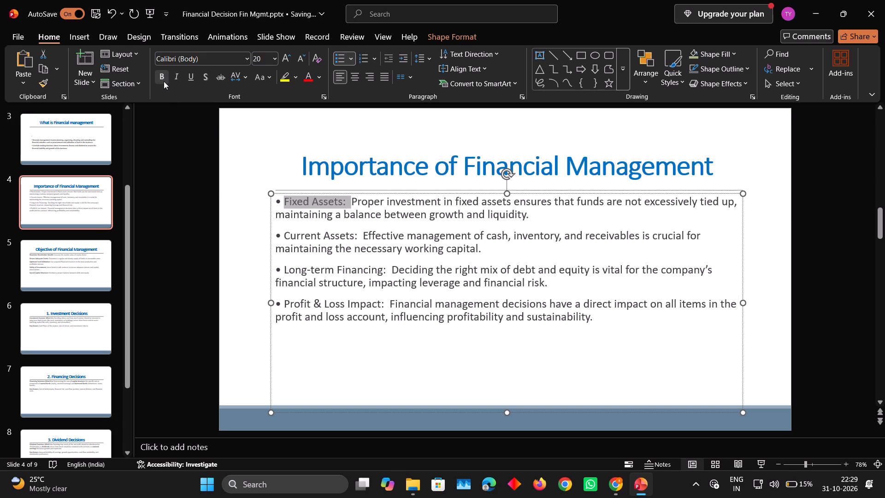
left_click(164, 81)
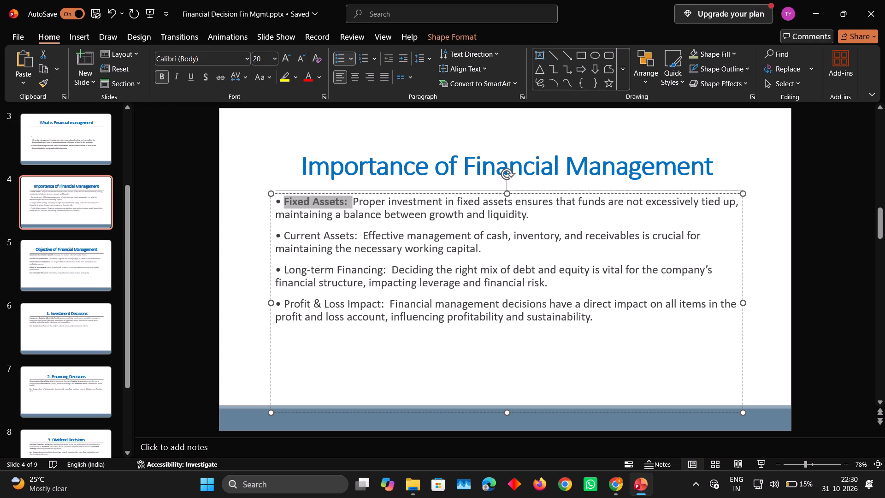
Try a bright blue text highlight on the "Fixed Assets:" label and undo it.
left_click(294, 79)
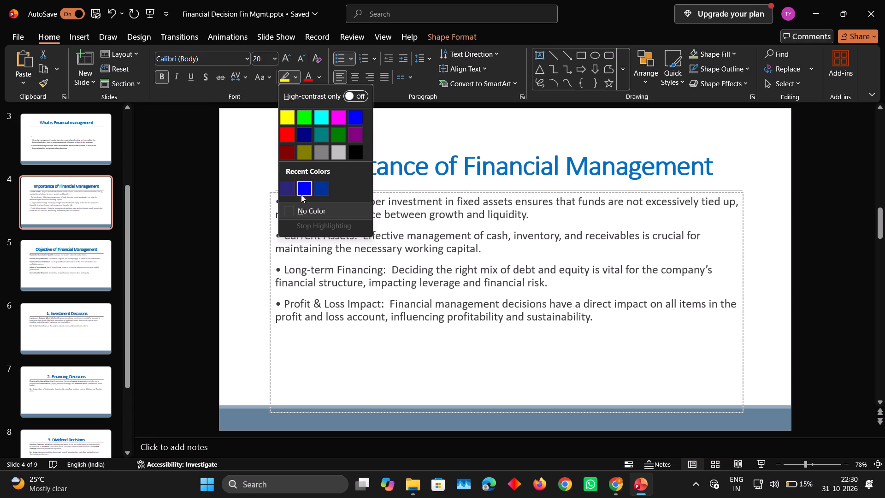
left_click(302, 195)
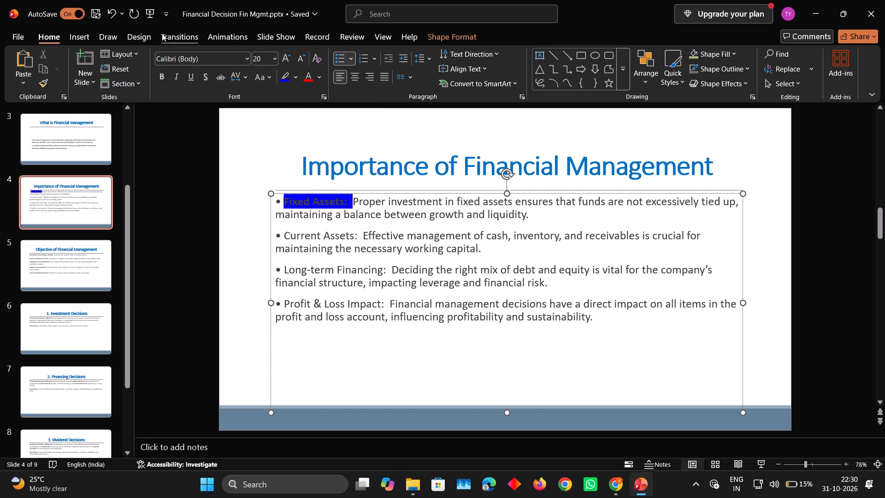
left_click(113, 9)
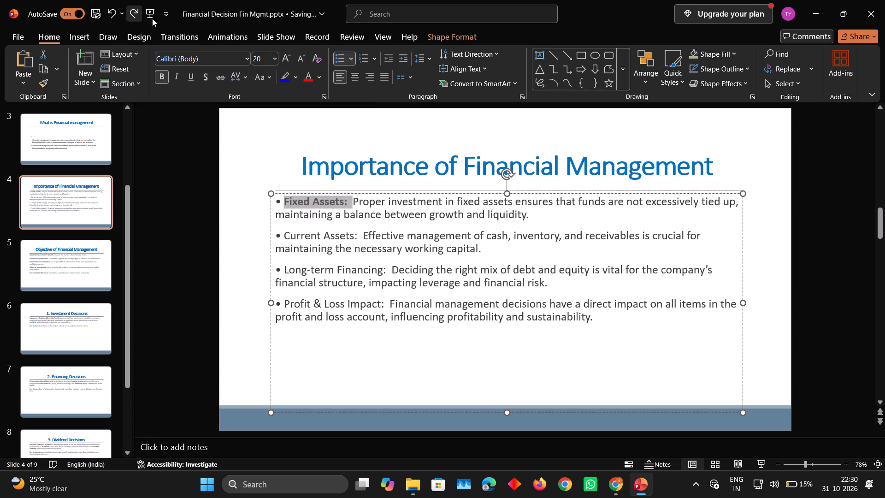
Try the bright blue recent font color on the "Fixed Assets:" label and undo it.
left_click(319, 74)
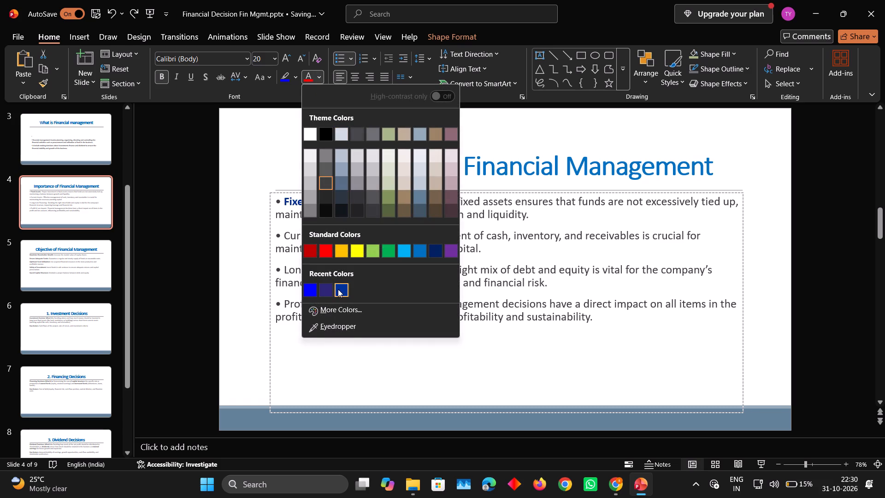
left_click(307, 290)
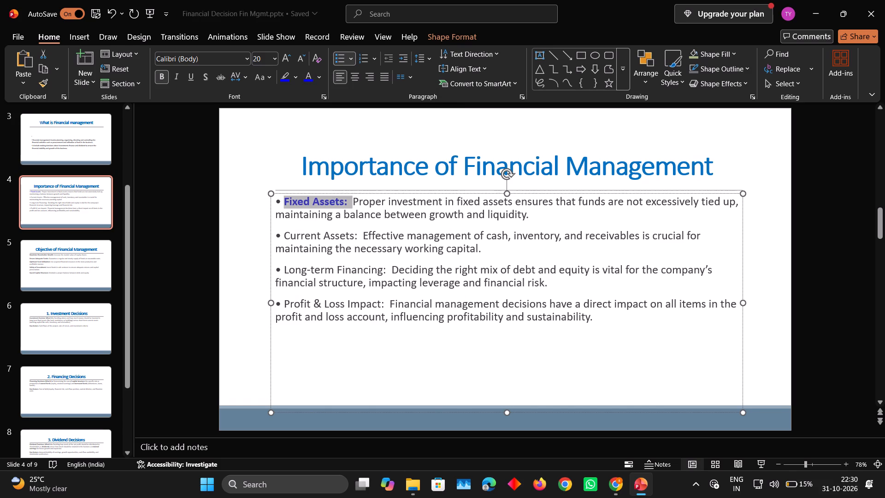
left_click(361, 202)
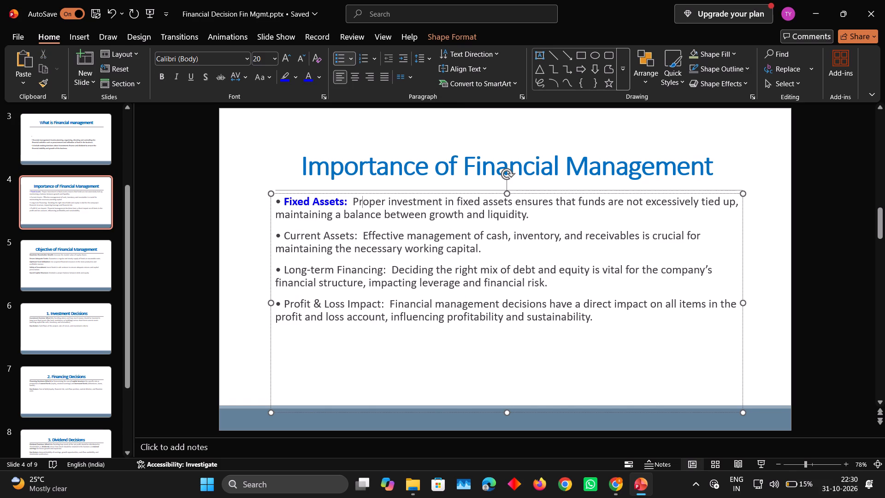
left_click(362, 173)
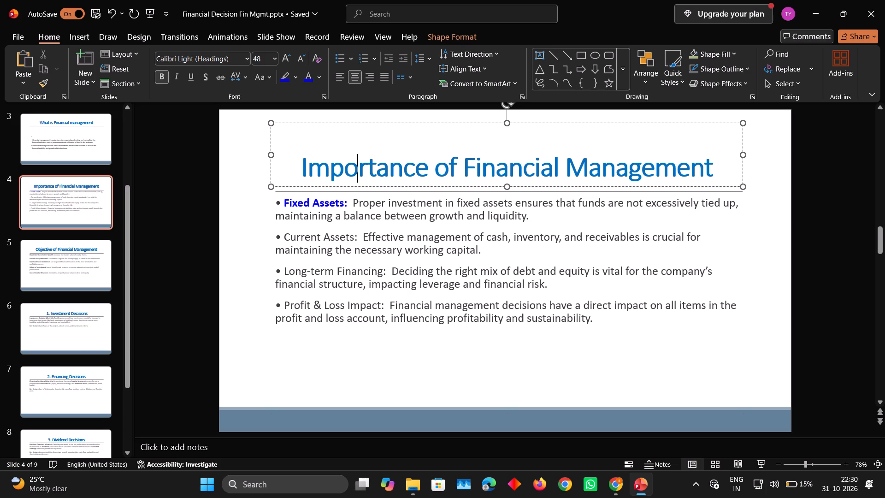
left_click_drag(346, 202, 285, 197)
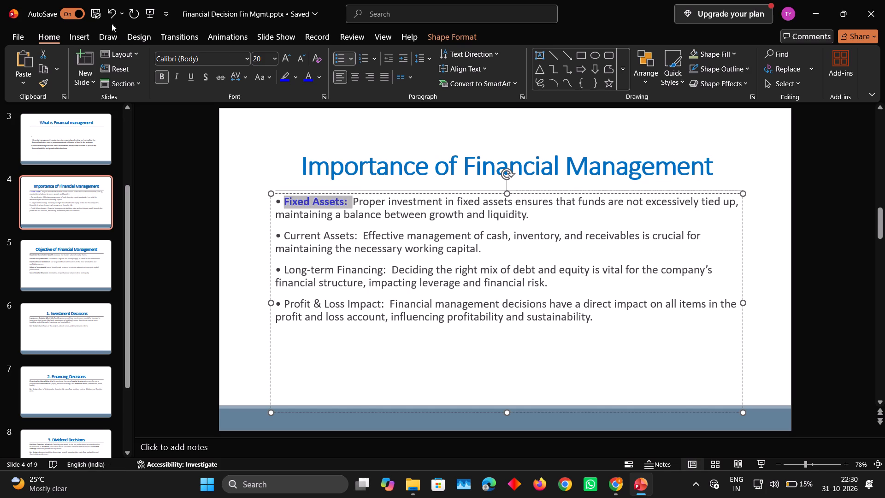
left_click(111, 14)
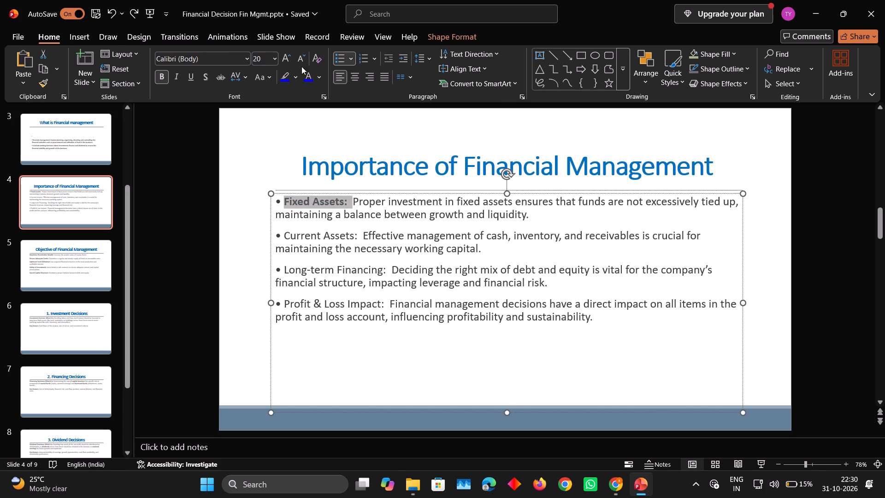
Set the font color of the "Fixed Assets:" label to the standard blue that matches the slide title.
left_click(319, 78)
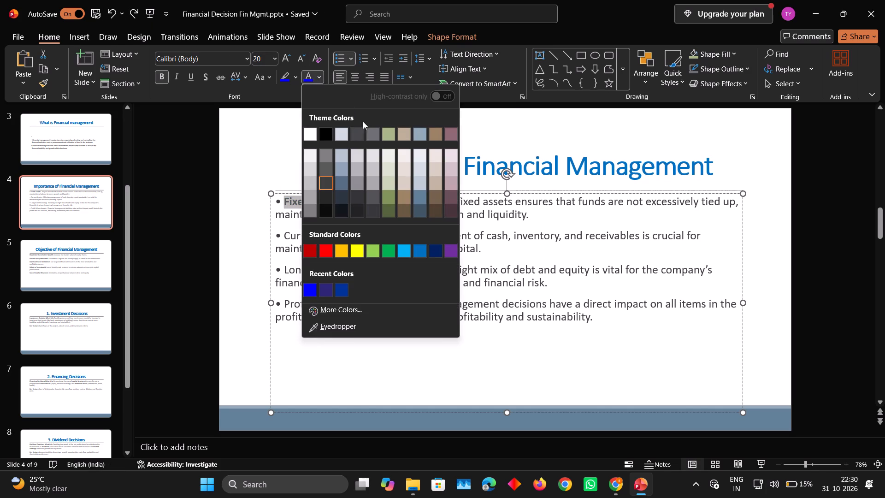
left_click(420, 252)
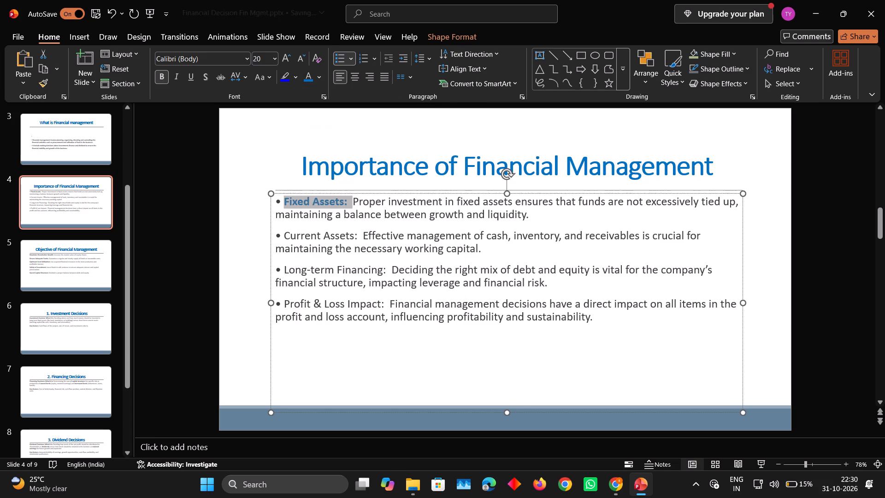
left_click(408, 249)
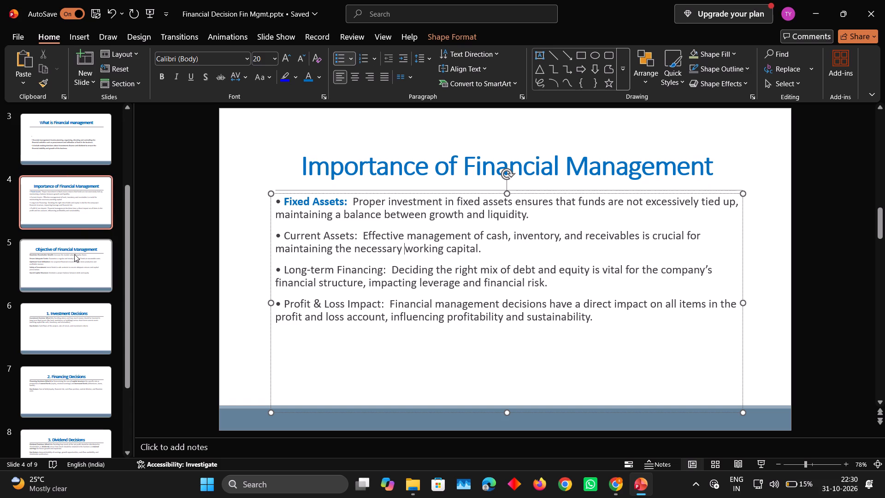
Look through slides 3 to 7 to compare their text formatting with slide 4.
left_click(75, 186)
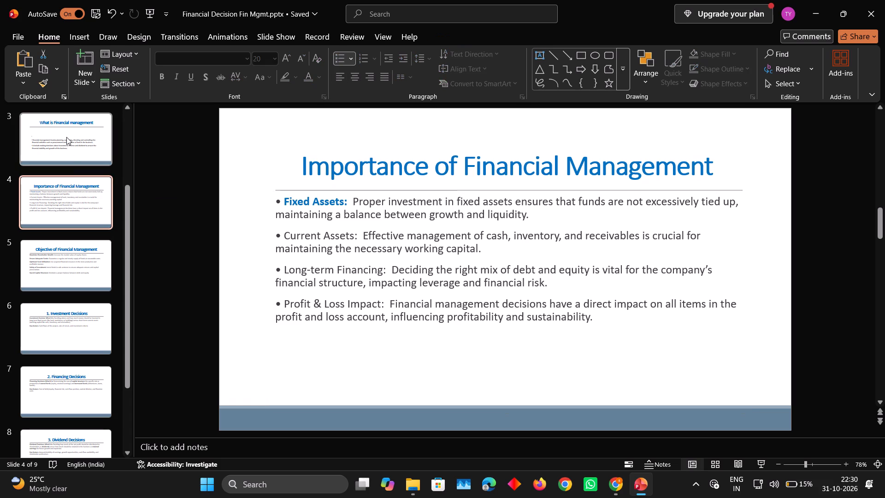
left_click(66, 137)
left_click(57, 378)
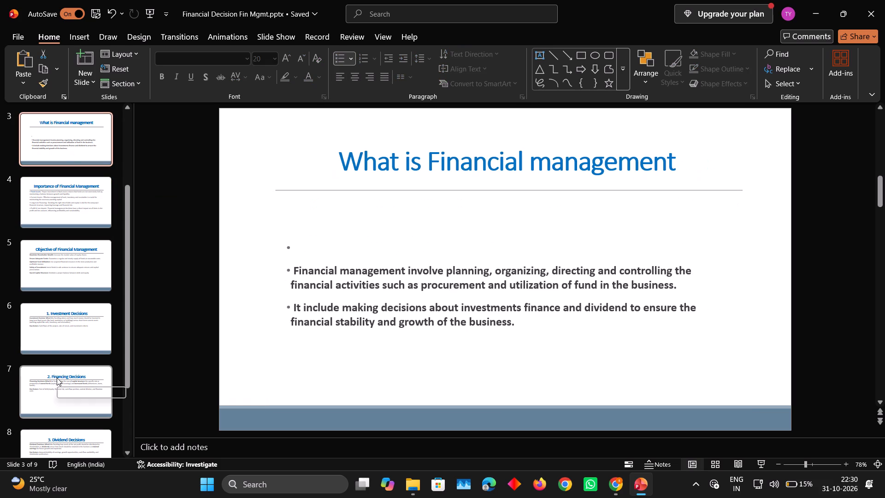
left_click(64, 334)
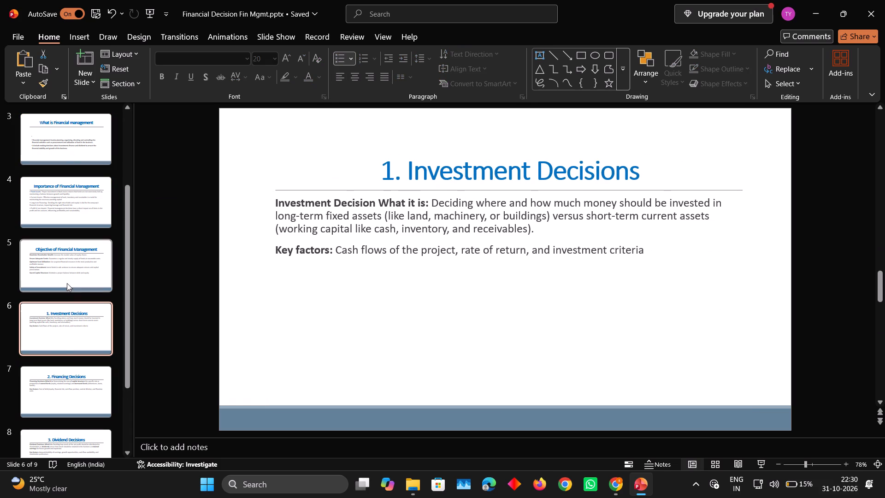
left_click(68, 279)
left_click(61, 167)
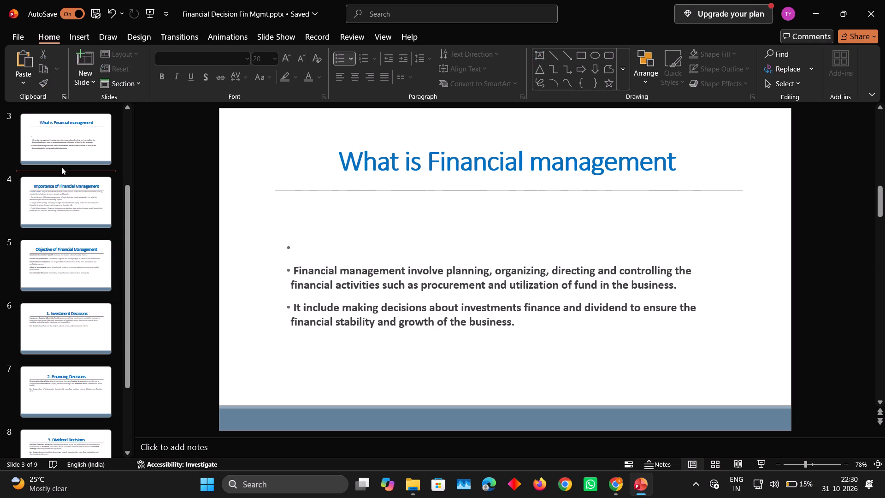
left_click(69, 214)
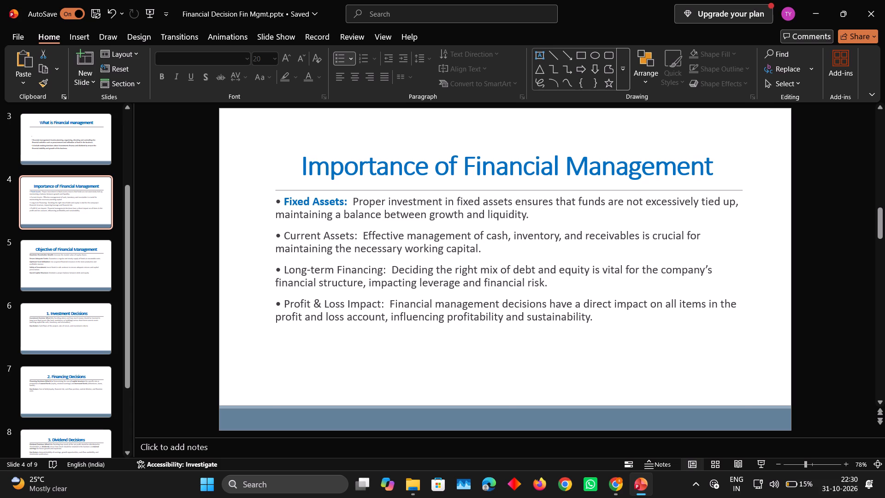
Make the "Current Assets:" label on slide 4 bold and the same blue as the "Fixed Assets:" label.
left_click_drag(358, 236, 295, 229)
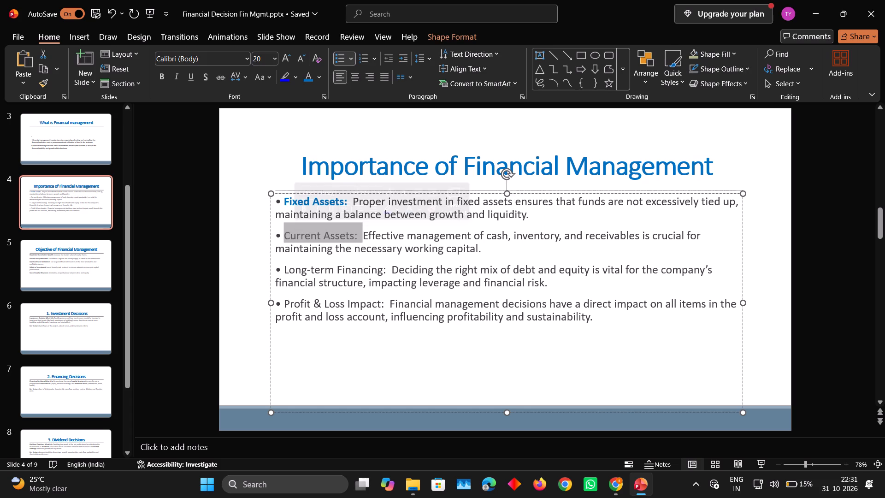
left_click(306, 80)
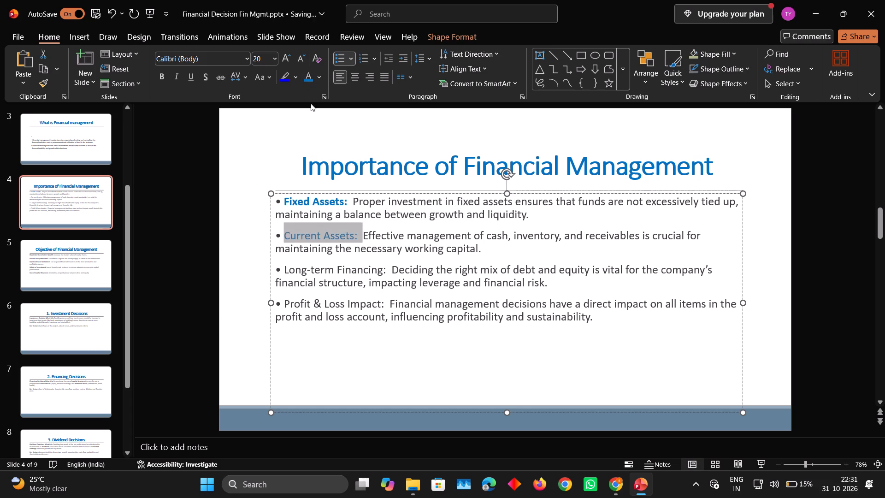
left_click(159, 75)
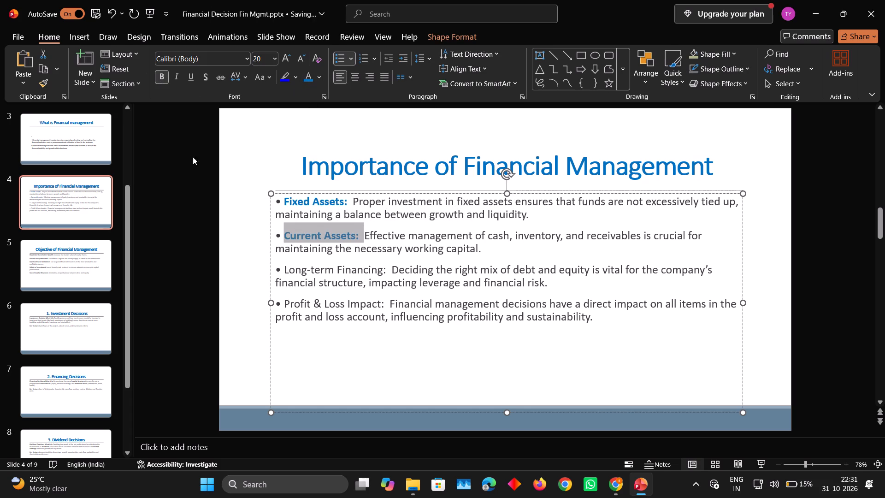
left_click(392, 277)
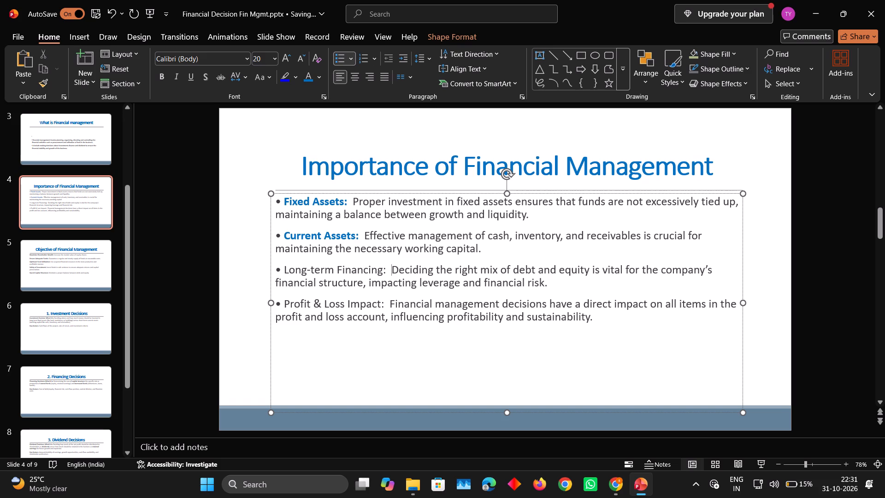
Make the "Long-term Financing:" label on slide 4 bold and the same blue as the labels above it.
left_click_drag(385, 271, 307, 263)
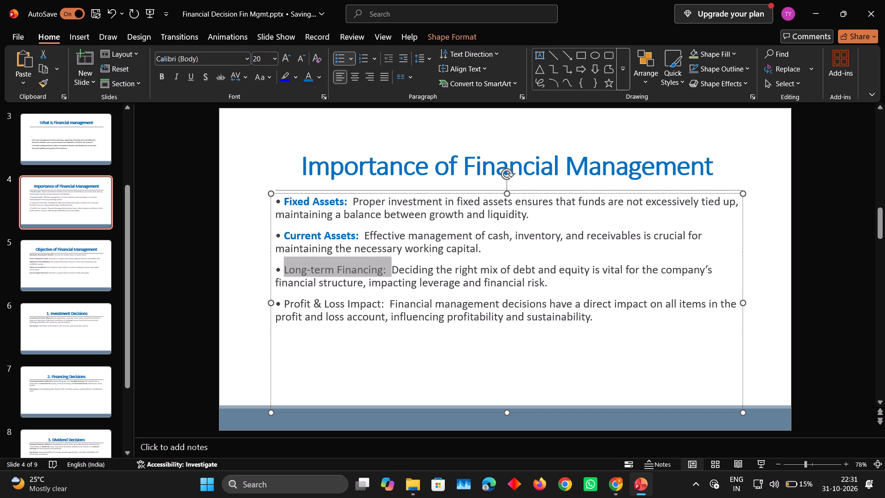
left_click_drag(307, 263, 300, 263)
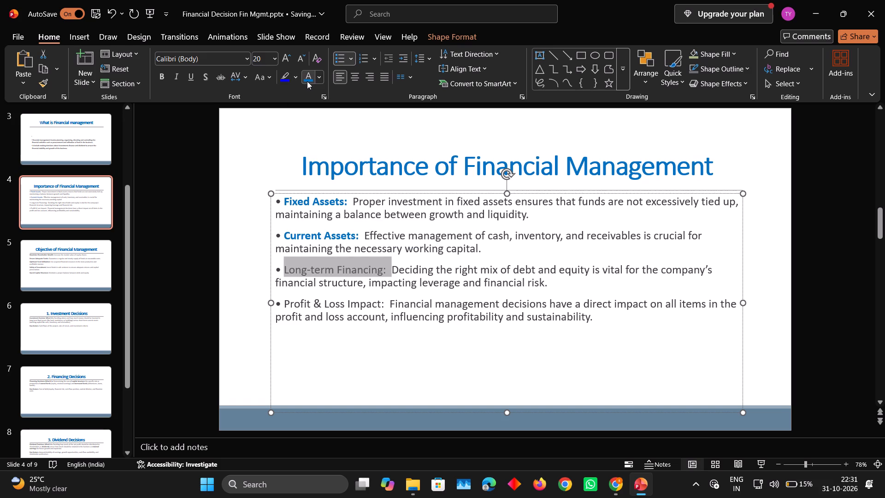
left_click(307, 81)
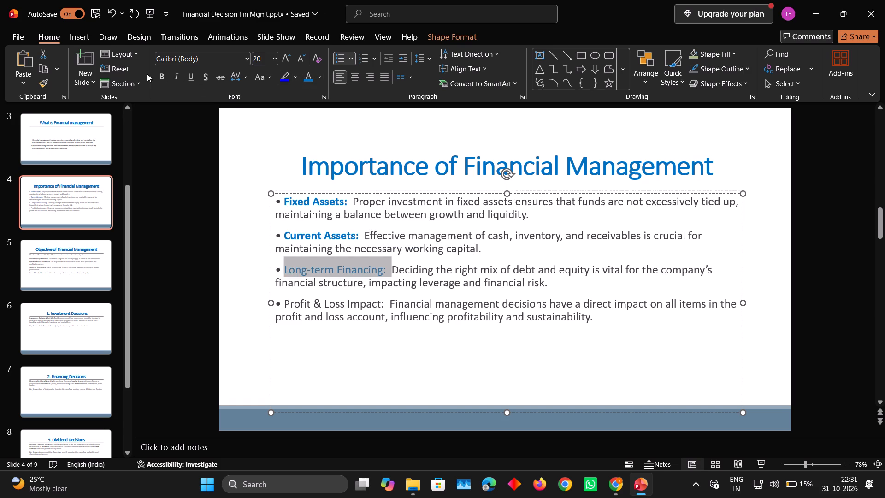
left_click(162, 75)
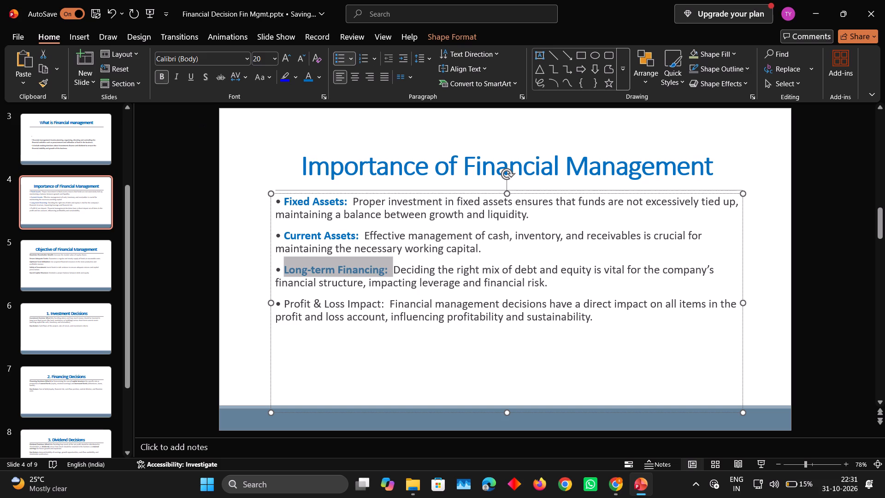
left_click(335, 320)
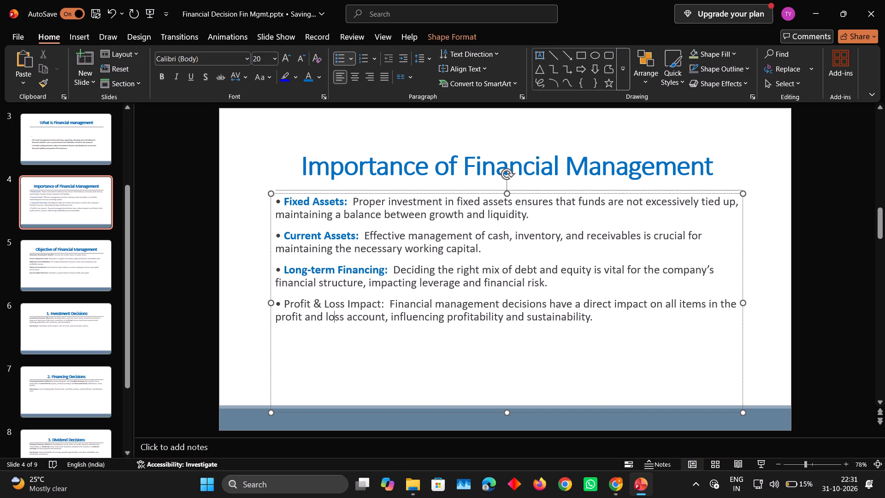
Make the "Profit & Loss Impact:" label on slide 4 bold and the same blue as the labels above it.
left_click_drag(384, 303, 288, 295)
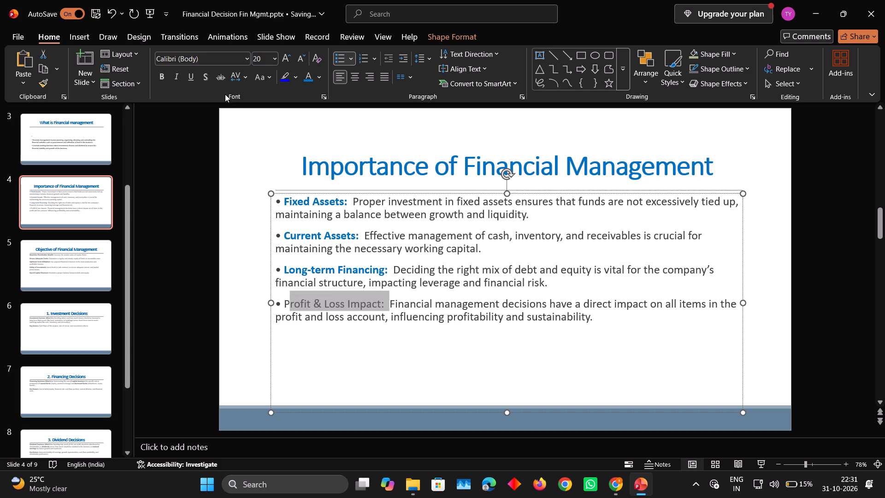
left_click(307, 79)
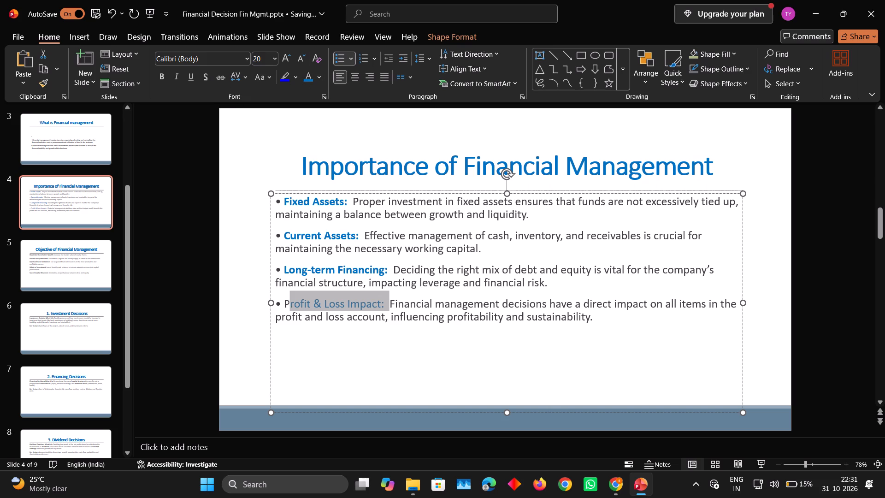
key("shift+Left")
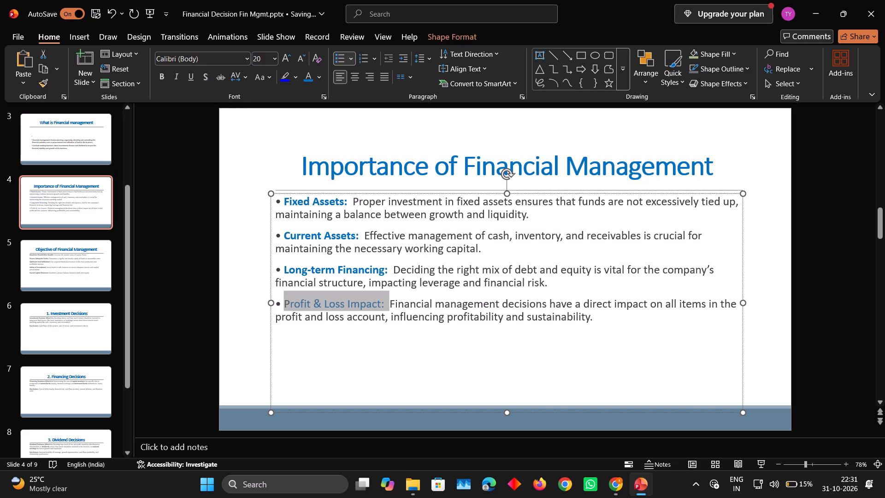
left_click(165, 75)
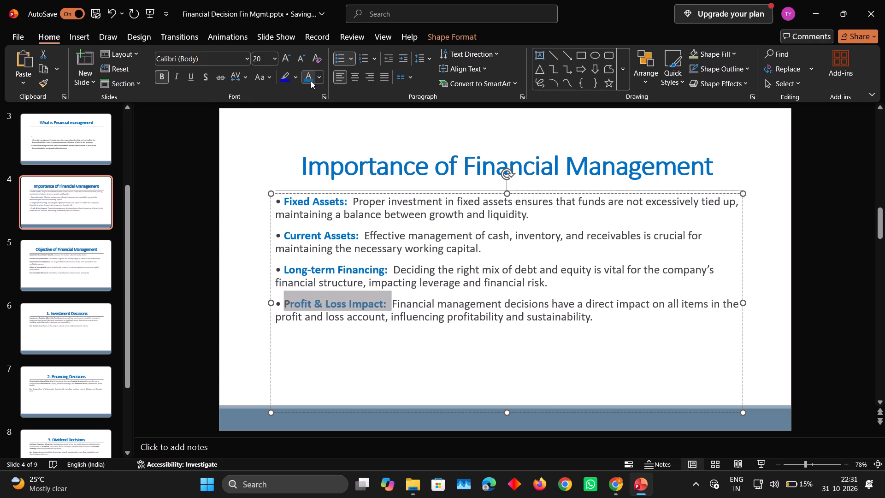
left_click(311, 81)
left_click(524, 325)
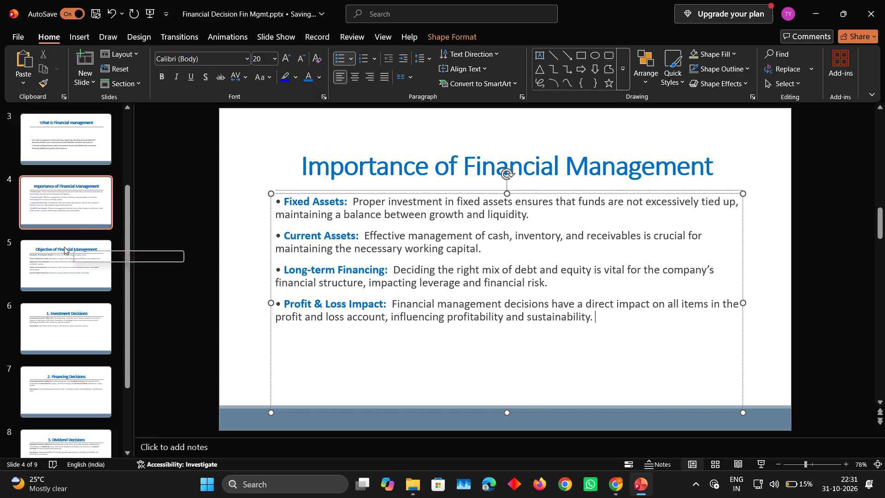
Add filled round bullets to all five objective paragraphs on slide 5, "Objective of Financial Management".
left_click(52, 271)
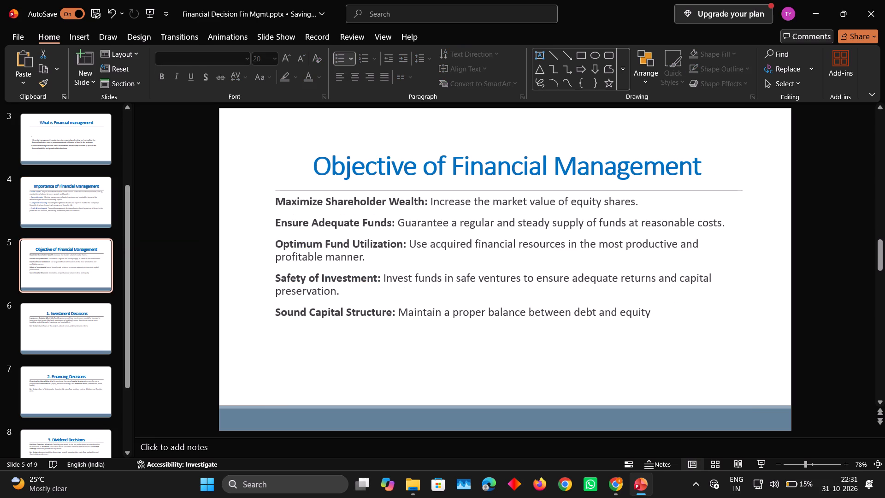
left_click_drag(277, 199, 747, 350)
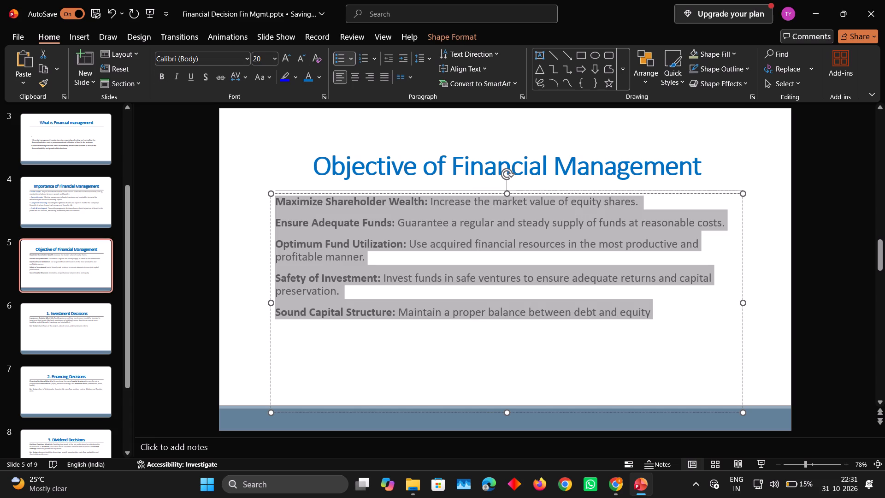
left_click_drag(747, 350, 746, 350)
left_click(354, 60)
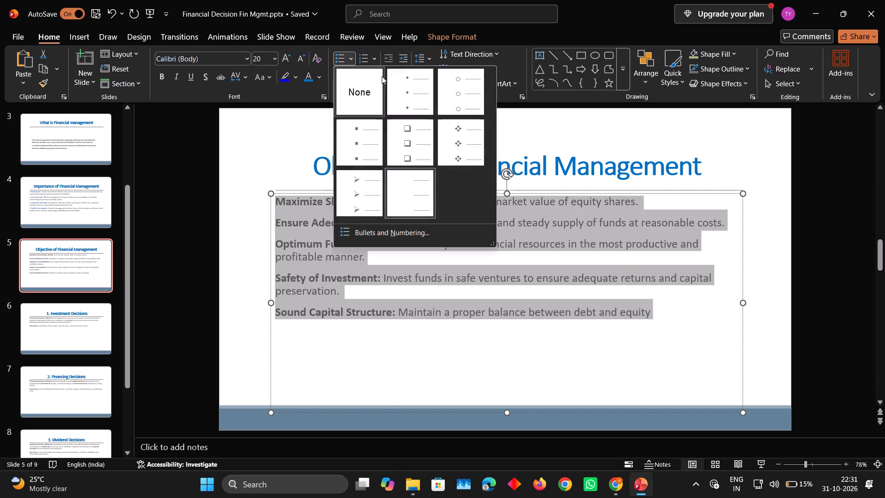
left_click(400, 90)
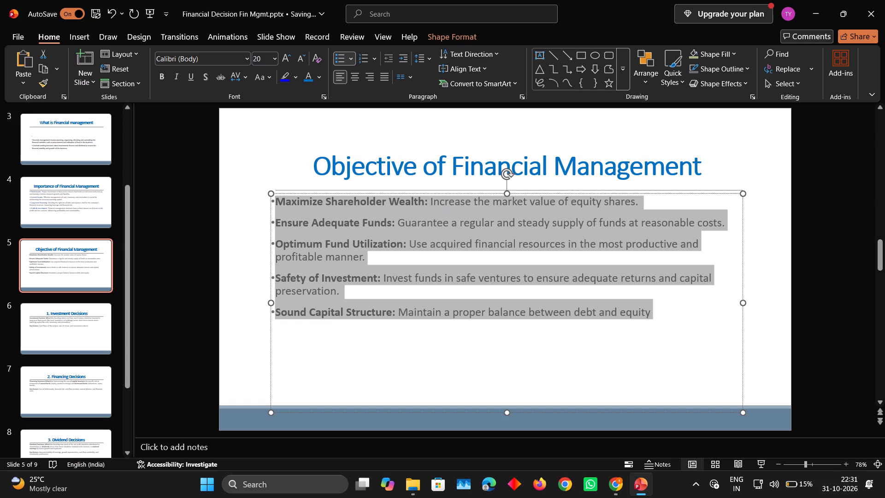
left_click(442, 351)
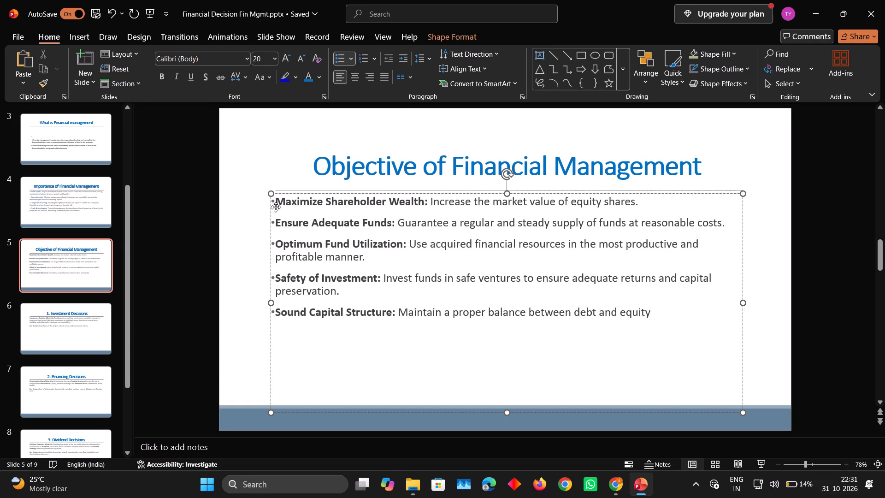
Insert a space after the bullet before "Maximize Shareholder Wealth:" on slide 5 and color that label the title blue.
left_click(276, 202)
key("space")
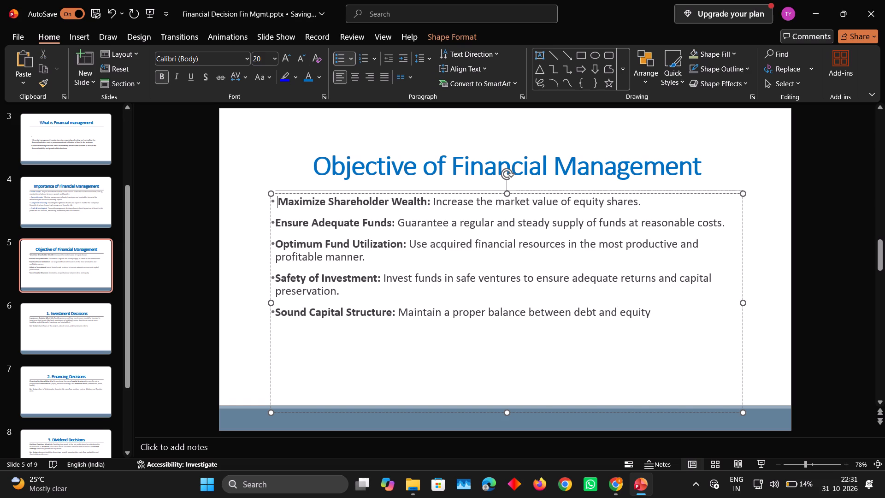
key("shift+Right")
key("shift+Right")
key("shift+Right")
key("shift+Right")
key("shift+Right")
key("shift+Right")
key("shift+Right")
key("shift+Right")
key("shift+Right")
key("shift+Right")
key("shift+Right")
key("shift+Right")
key("shift+Right")
key("shift+Right")
key("shift+Right")
key("shift+Right")
key("shift+Right")
key("shift+Right")
key("shift+Right")
key("shift+Right")
key("shift+Right")
key("shift+Right")
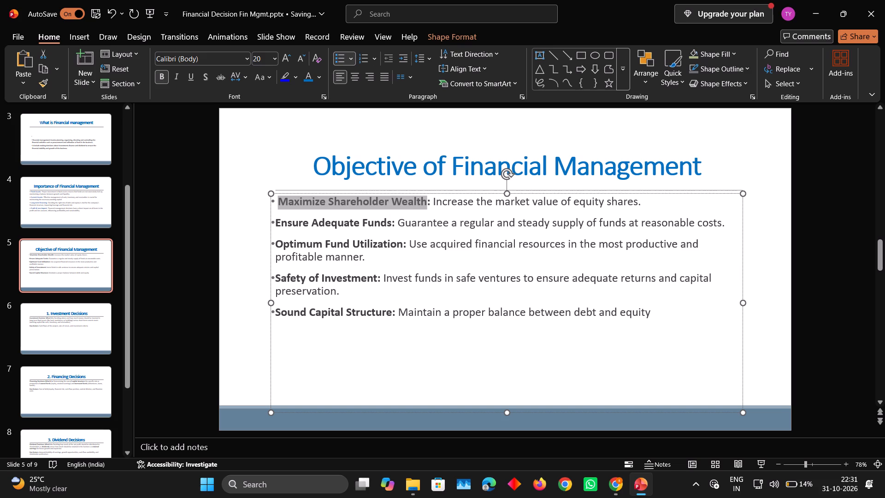
key("shift+Right")
left_click(305, 78)
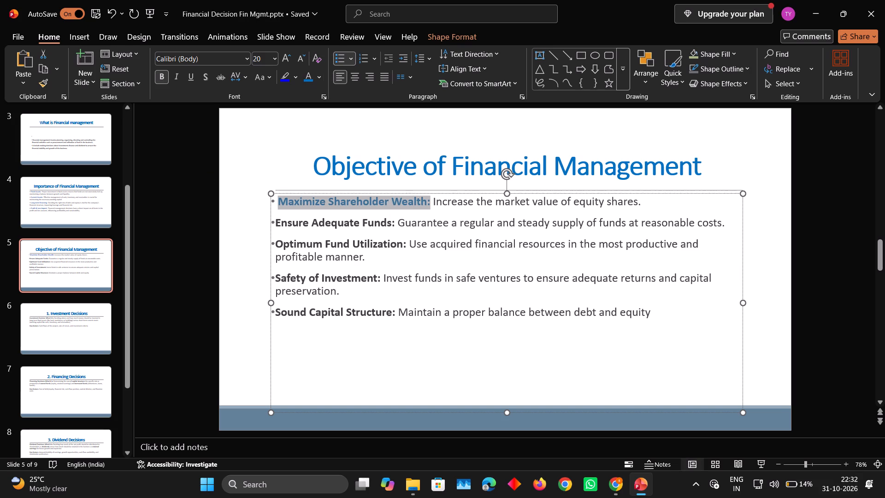
Insert a space after the bullet before "Ensure Adequate Funds:" and color that label the same blue.
left_click(275, 221)
key("space")
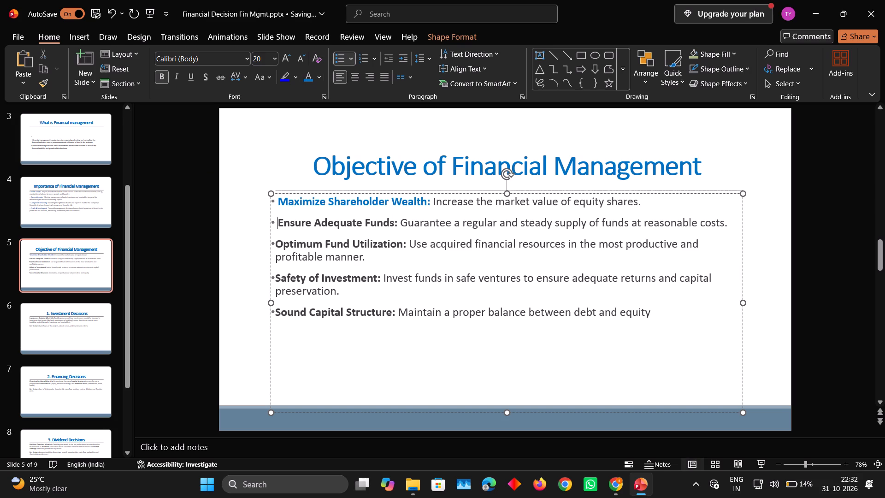
key("shift+Right")
key("shift+Right")
key("shift+Right")
key("shift+Right")
key("shift+Right")
key("shift+Right")
key("shift+Right")
key("shift+Right")
key("shift+Right")
key("shift+Right")
key("shift+Right")
key("shift+Right")
key("shift+Right")
key("shift+Right")
key("shift+Right")
key("shift+Right")
key("shift+Right")
key("shift+Right")
key("shift+Right")
key("shift+Right")
key("shift+Right")
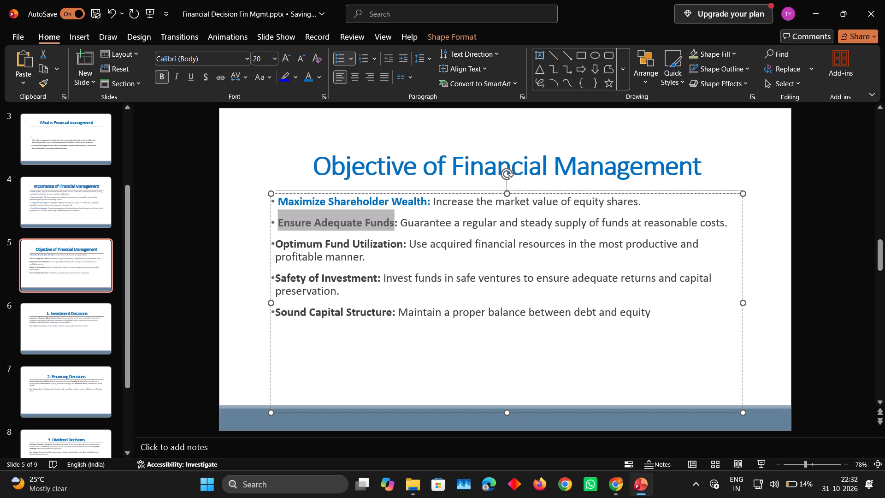
key("shift+Right")
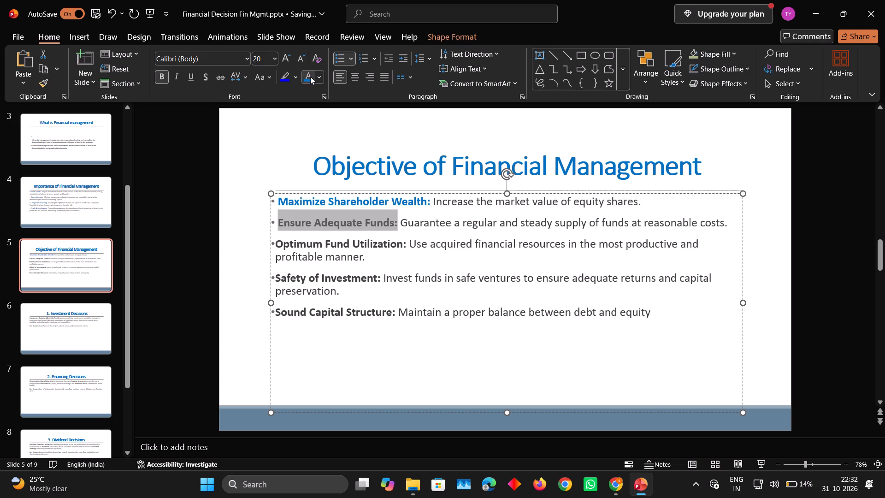
left_click(310, 77)
left_click(321, 266)
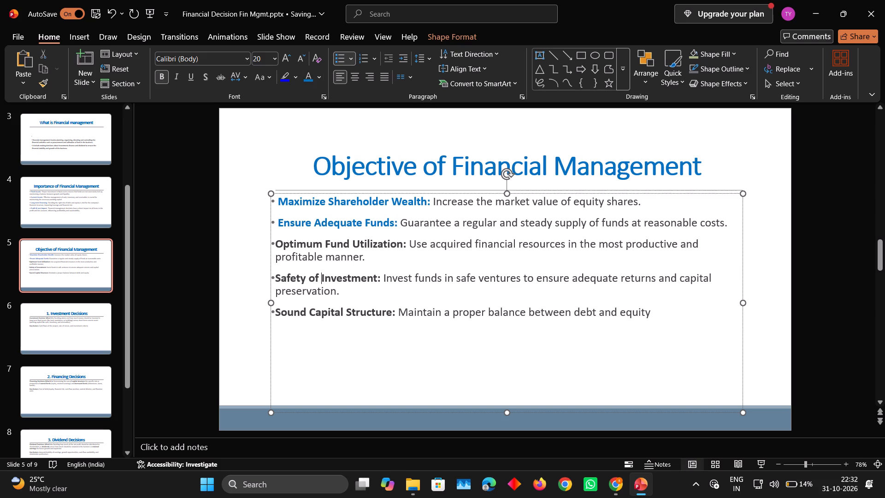
Insert a space after the bullet before "Optimum Fund Utilization:" and color that label the same blue.
left_click(274, 240)
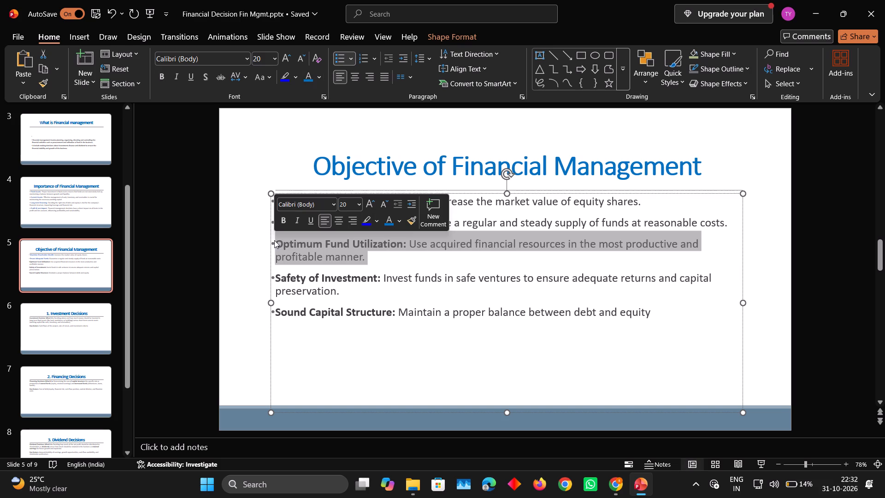
left_click(277, 241)
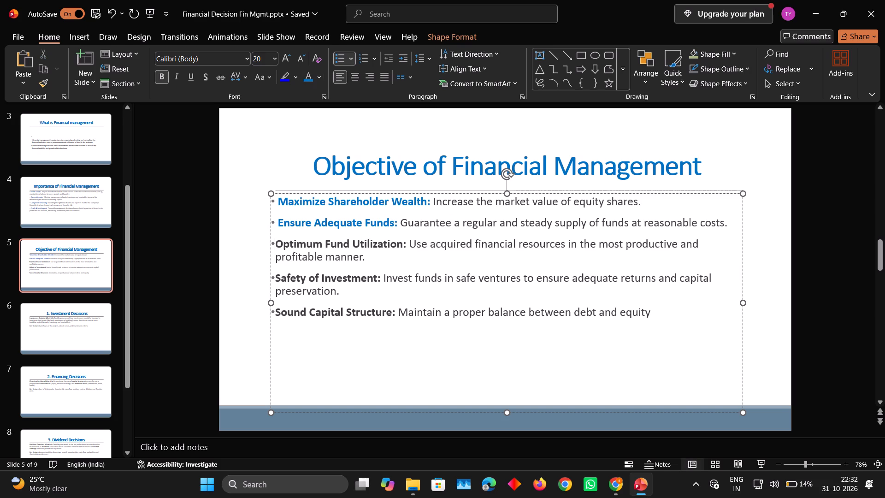
key("space")
key("shift+Right")
key("shift+Right")
key("shift+Right")
key("shift+Right")
key("shift+Right")
key("shift+Right")
key("shift+Right")
key("shift+Right")
key("shift+Right")
key("shift+Right")
key("shift+Right")
key("shift+Right")
key("shift+Right")
key("shift+Right")
key("shift+Right")
key("shift+Right")
key("shift+Right")
key("shift+Right")
key("shift+Right")
key("shift+Right")
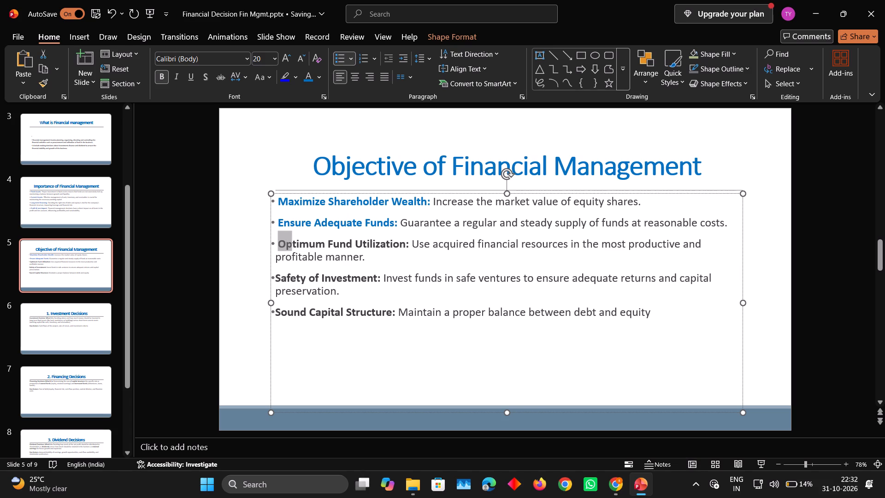
key("shift+Right")
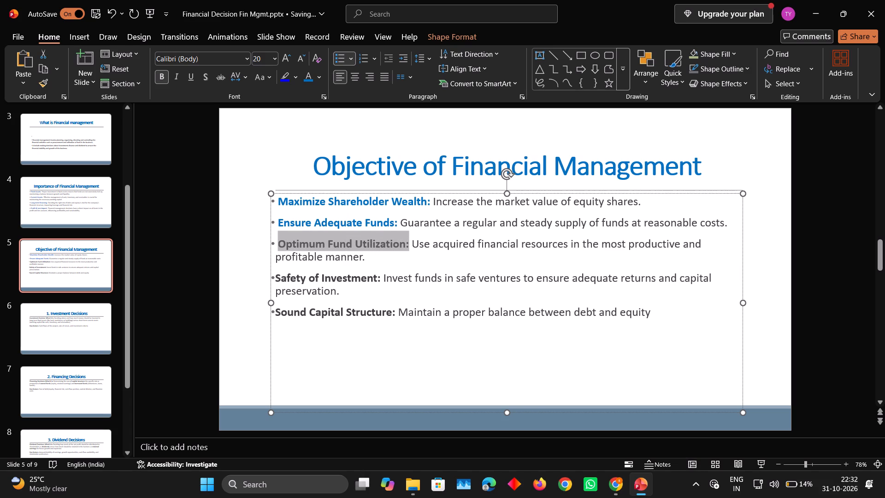
left_click(304, 79)
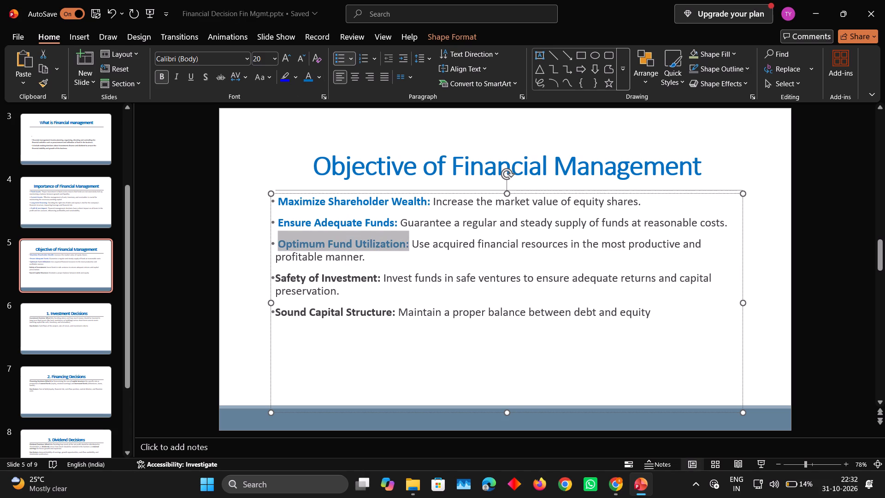
left_click(315, 298)
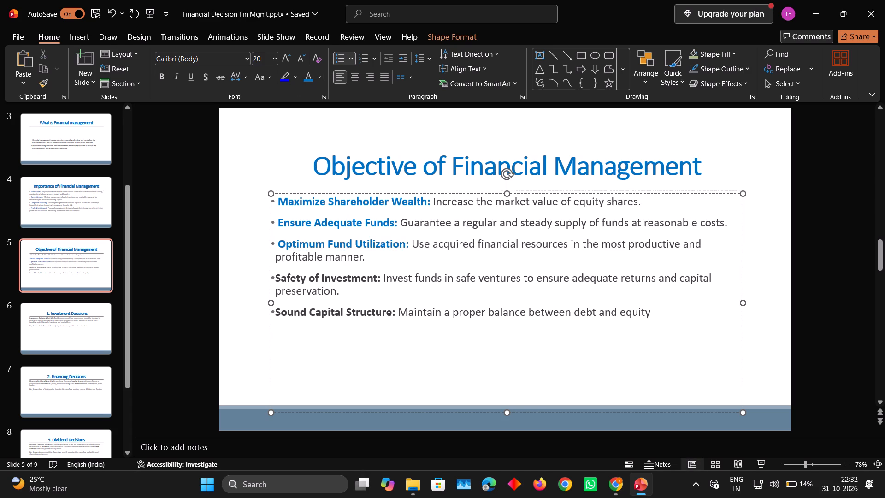
Insert a space after the bullet before "Safety of Investment:" and color that label the same blue.
left_click(278, 275)
key("Left")
key("space")
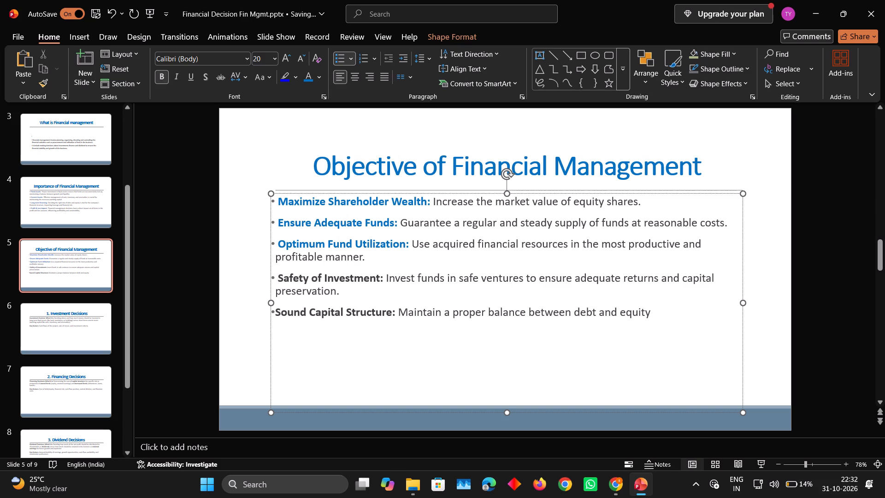
key("shift+Right")
key("shift+Right")
key("shift+Right")
key("shift+Right")
key("shift+Right")
key("shift+Right")
key("shift+Right")
key("shift+Right")
key("shift+Right")
key("shift+Right")
key("shift+Right")
key("shift+Right")
key("shift+Right")
key("shift+Right")
key("shift+Right")
key("shift+Right")
key("shift+Right")
key("shift+Right")
key("shift+Right")
key("shift+Right")
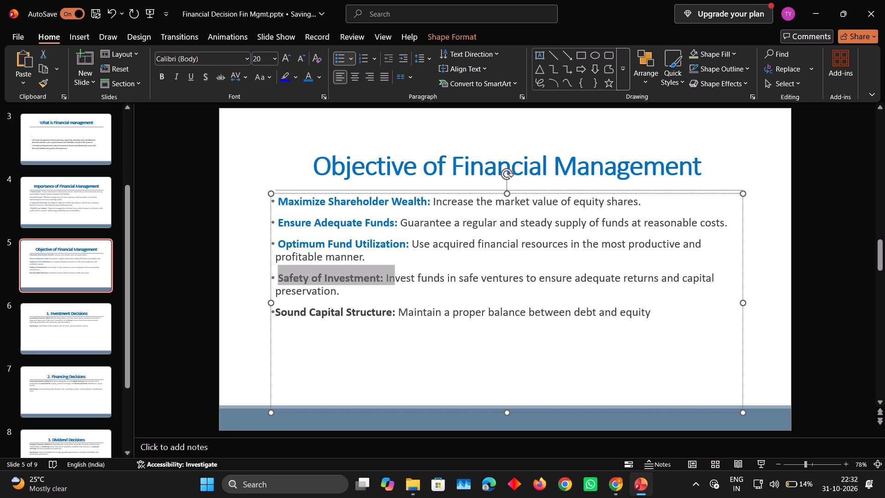
key("shift+Left")
key("shift+Left")
key("shift+Left")
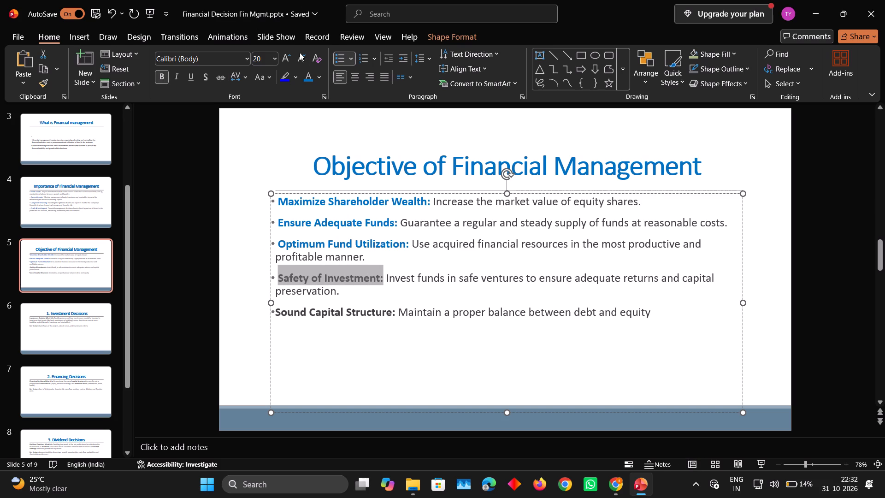
left_click(312, 80)
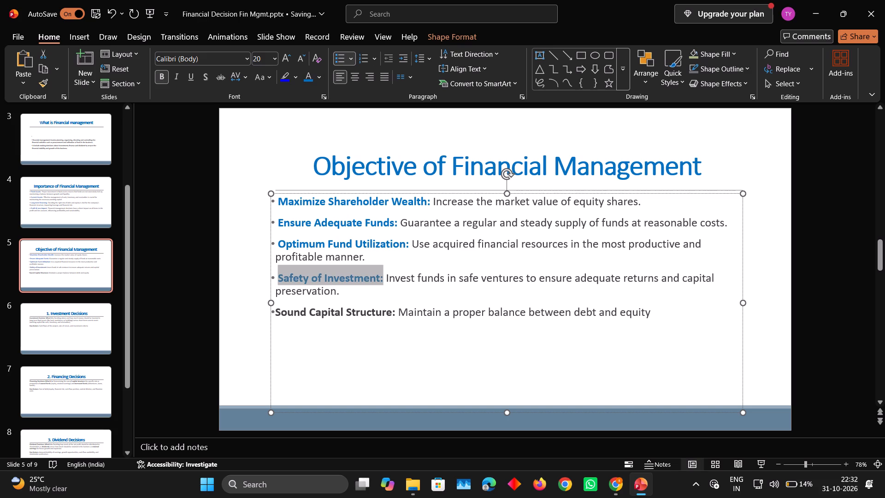
left_click(332, 332)
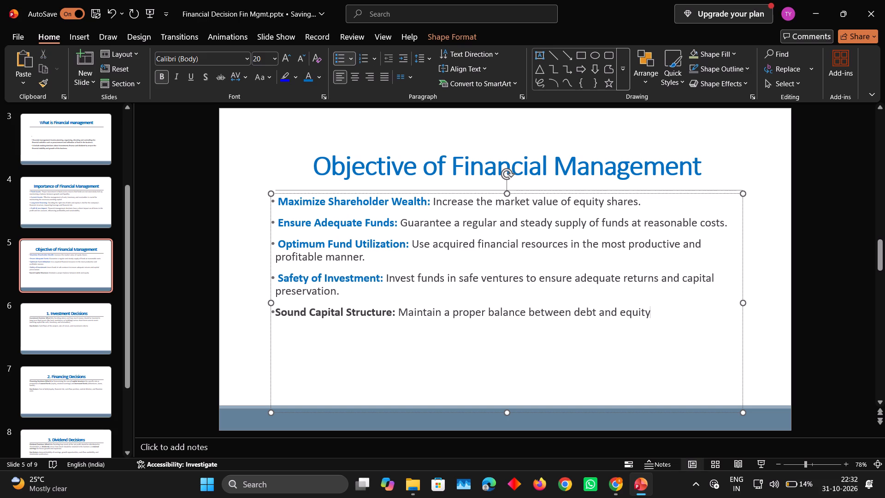
Insert a space after the bullet before "Sound Capital Structure:" and color that label the same blue.
left_click(277, 307)
key("space")
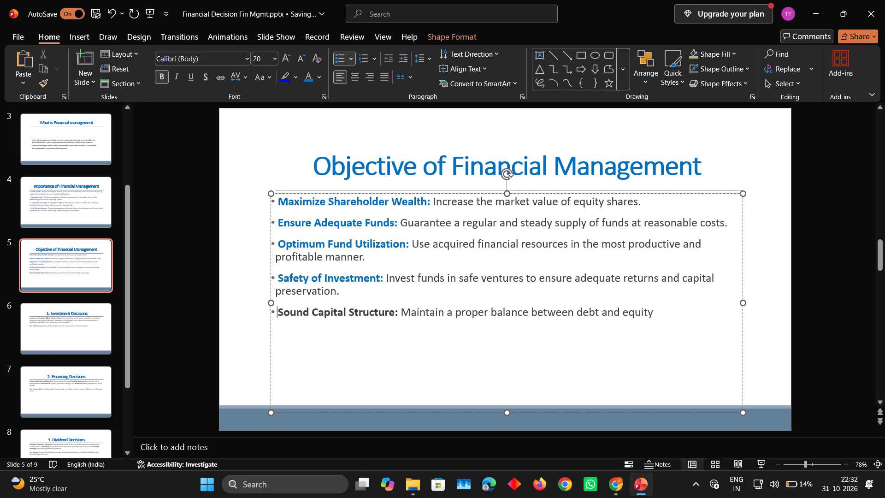
key("shift+Right")
key("shift+Right")
key("shift+Right")
key("shift+Right")
key("shift+Right")
key("shift+Right")
key("shift+Right")
key("shift+Right")
key("shift+Right")
key("shift+Right")
key("shift+Right")
key("shift+Right")
key("shift+Right")
key("shift+Right")
key("shift+Right")
key("shift+Right")
key("shift+Right")
key("shift+Right")
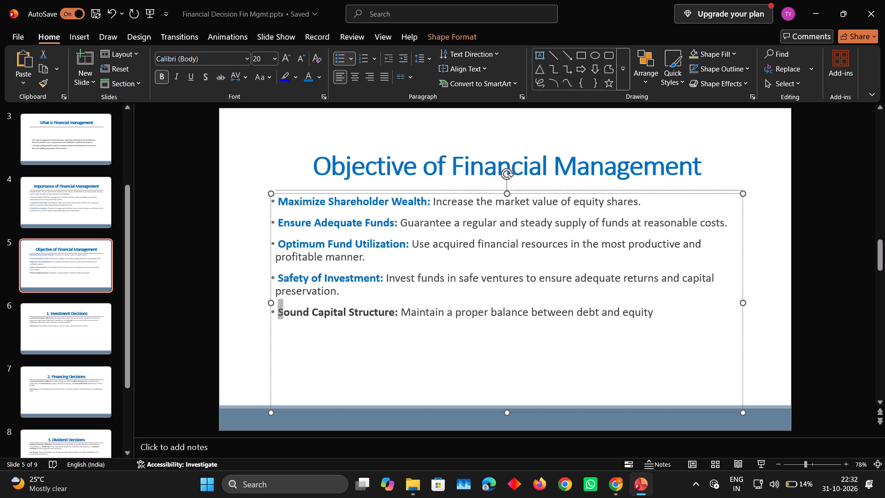
key("shift+Right")
key("shift+Right")
key("shift+Right")
key("shift+Right")
key("shift+Right")
key("shift+Right")
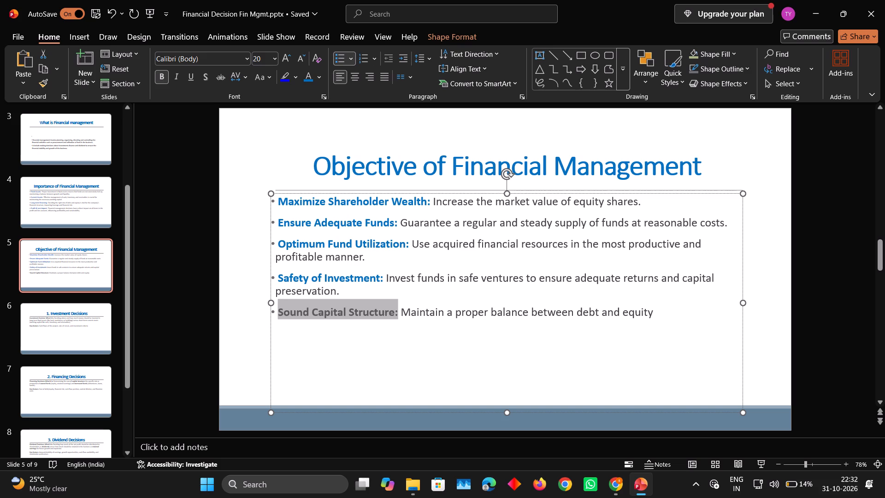
left_click(307, 78)
left_click(585, 307)
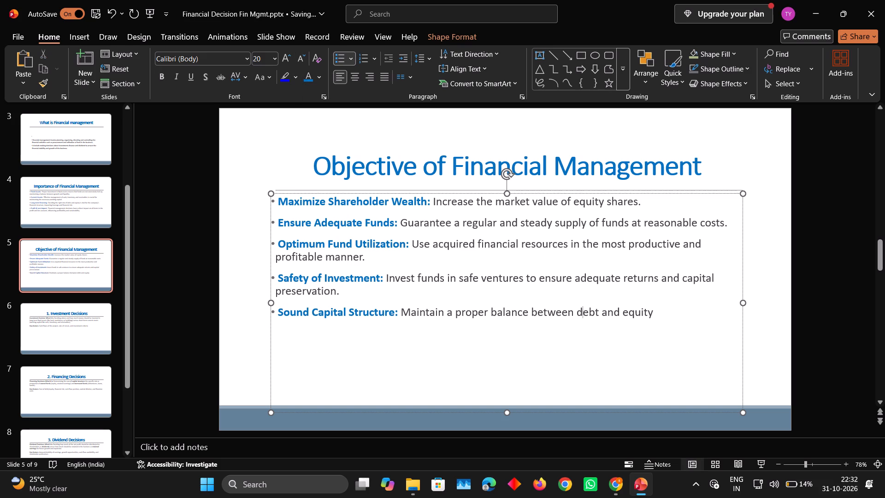
On slide 4, delete the extra space after the labels "Fixed Assets:" and "Current Assets:".
left_click(74, 198)
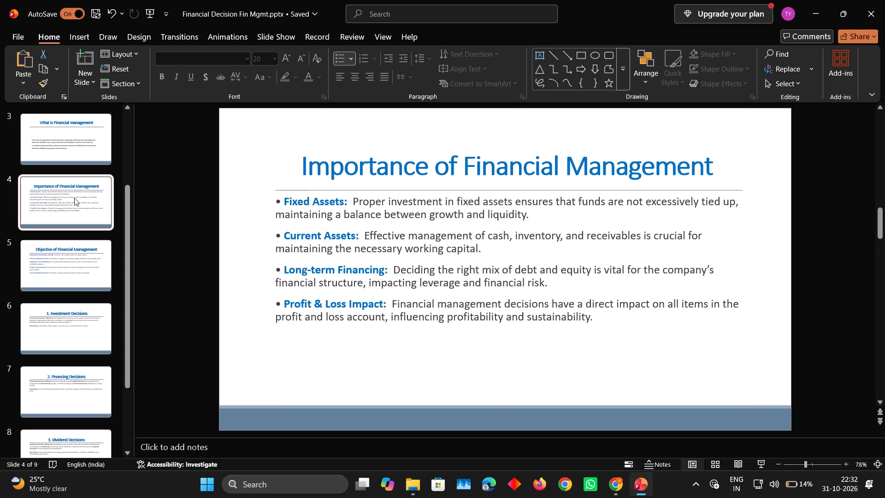
left_click(62, 273)
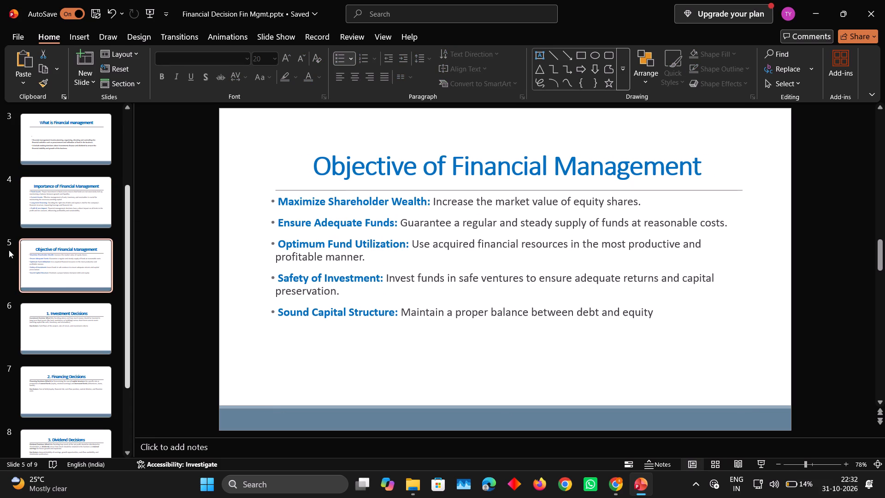
left_click(56, 211)
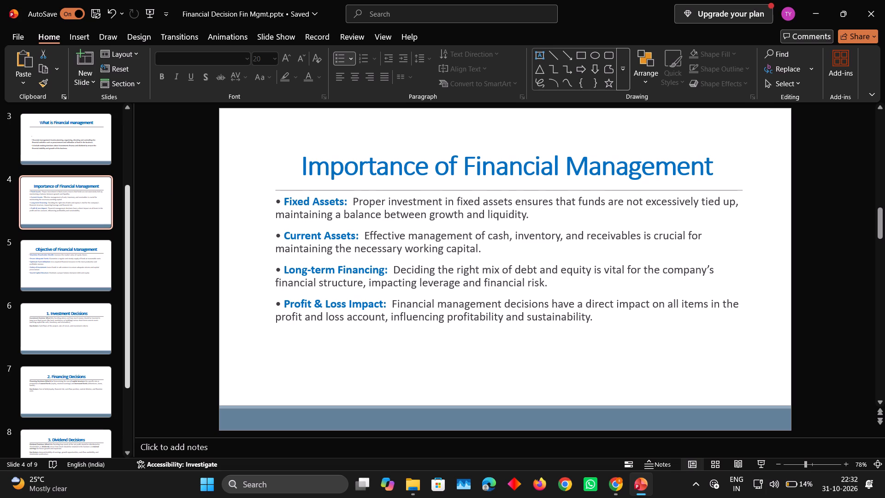
left_click(354, 205)
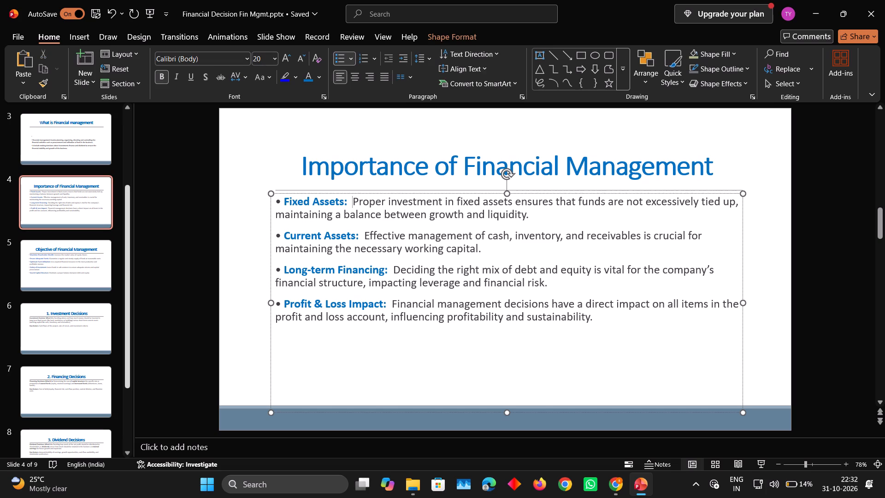
key("BackSpace")
key("Down")
key("Down")
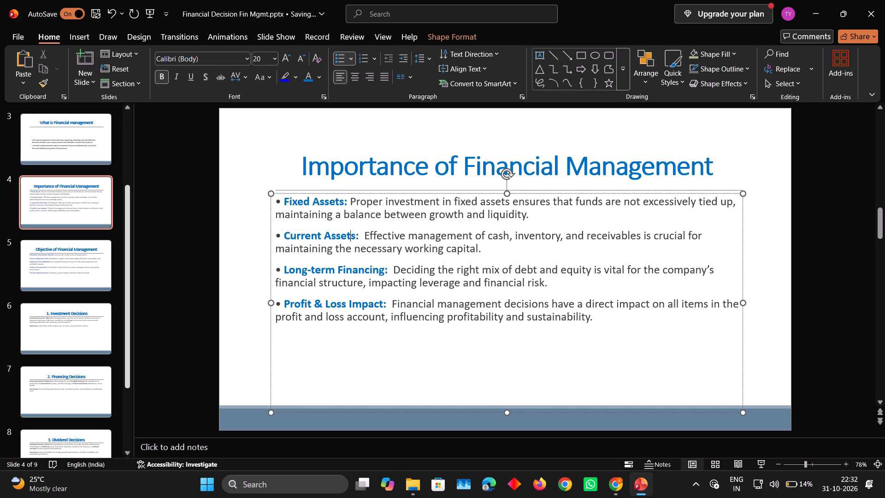
key("Right")
key("Right")
key("Right")
key("BackSpace")
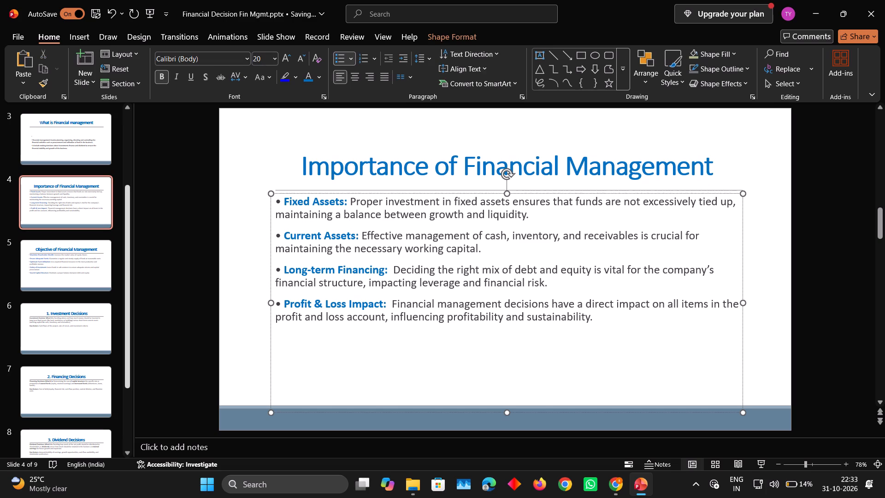
Delete the extra space after the labels "Long-term Financing:" and "Profit & Loss Impact:" on slide 4.
key("Down")
key("Down")
key("Down")
key("Right")
key("Right")
key("Right")
key("Right")
key("Right")
key("Up")
key("Up")
key("Down")
key("Right")
key("Right")
key("Right")
key("Right")
key("BackSpace")
key("Down")
key("Down")
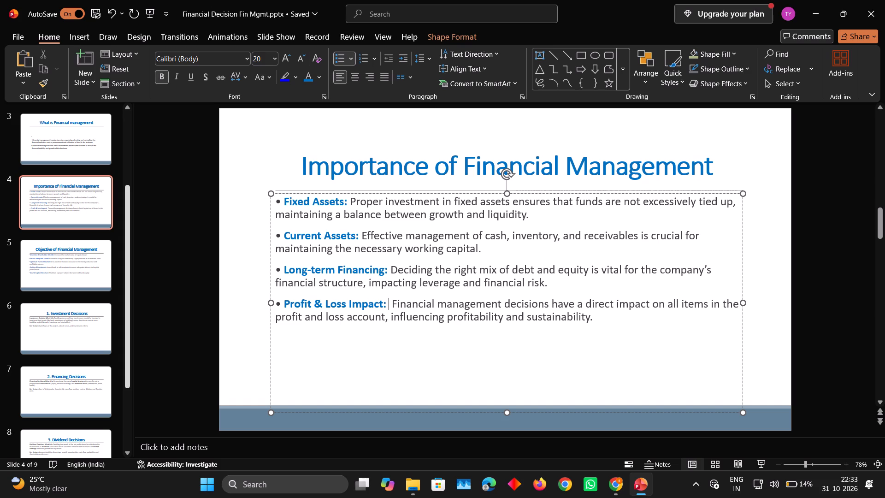
key("BackSpace")
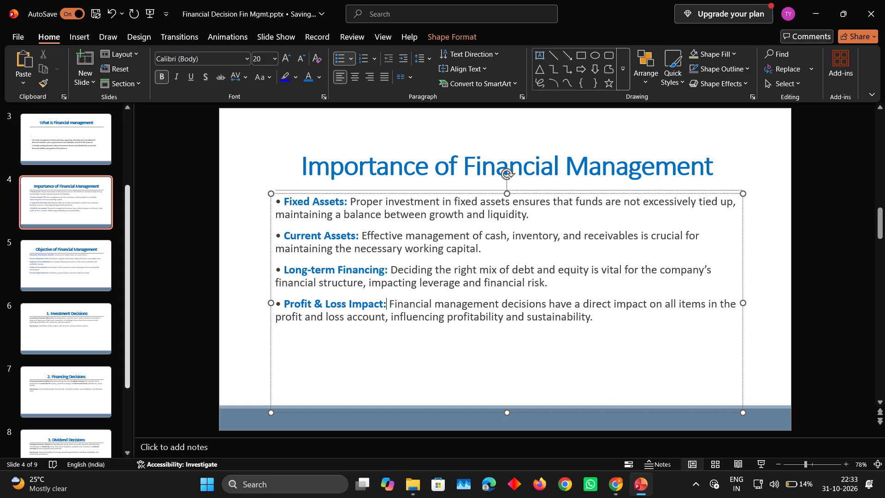
left_click(345, 353)
On slide 6, color the label "Investment Decision What it is:" the same blue as the title.
left_click(100, 265)
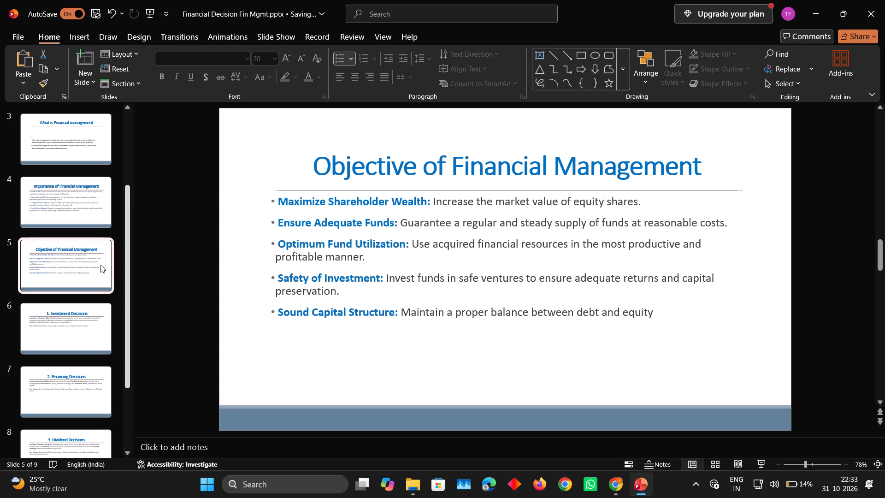
left_click(103, 340)
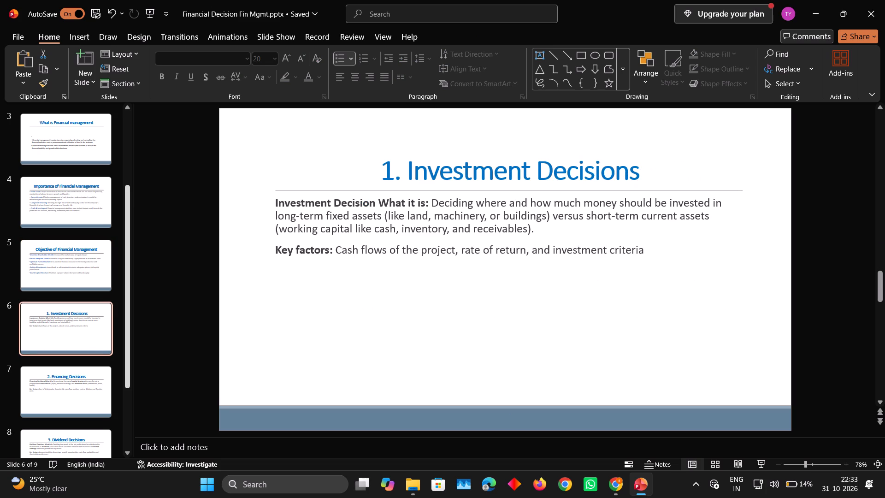
left_click_drag(428, 202, 291, 202)
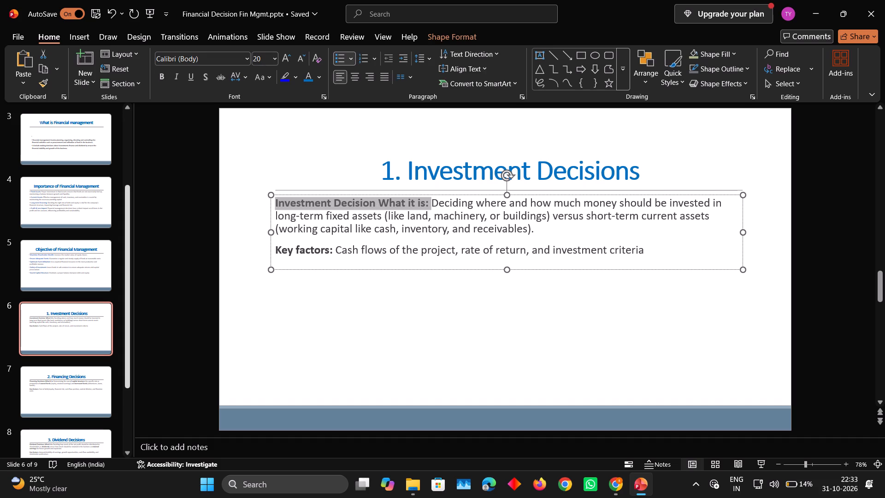
left_click_drag(291, 202, 280, 202)
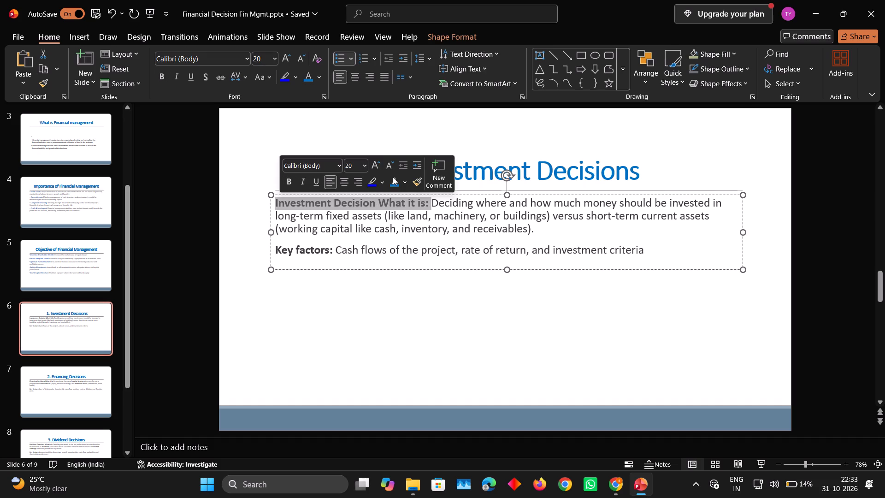
left_click(398, 186)
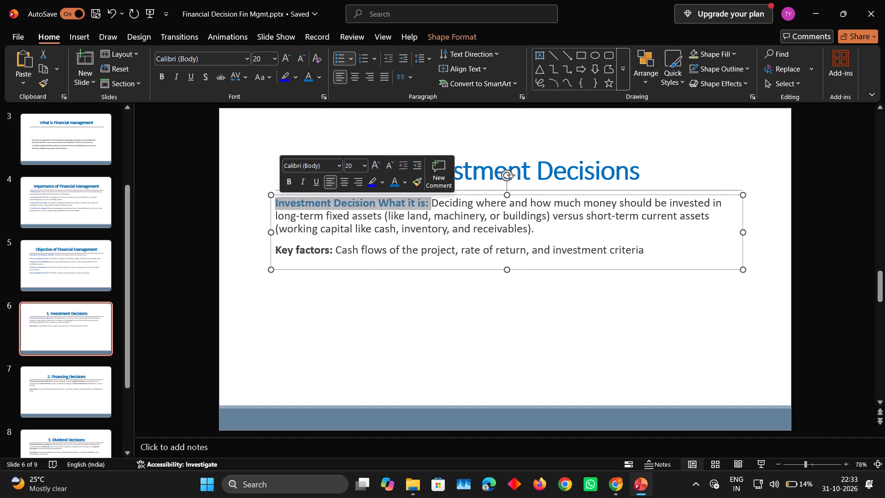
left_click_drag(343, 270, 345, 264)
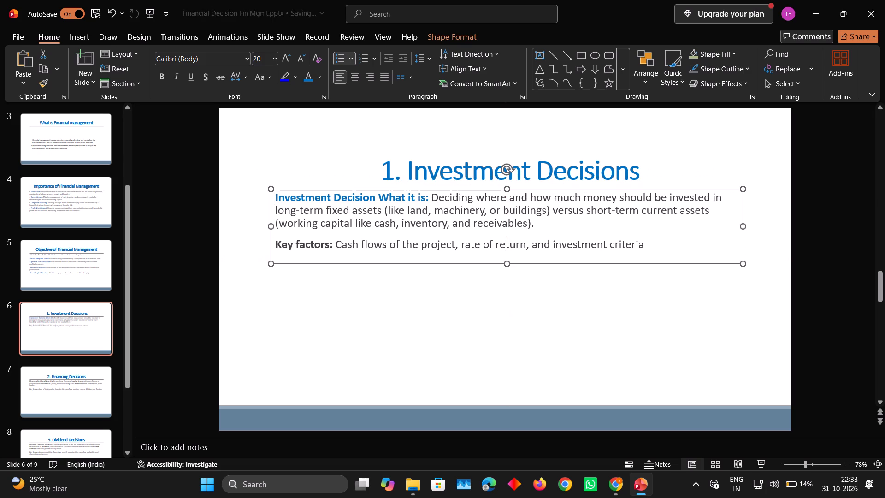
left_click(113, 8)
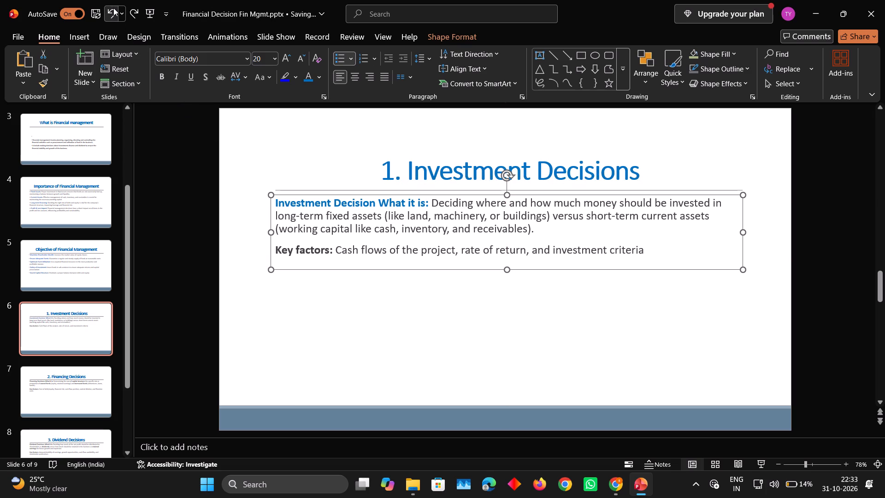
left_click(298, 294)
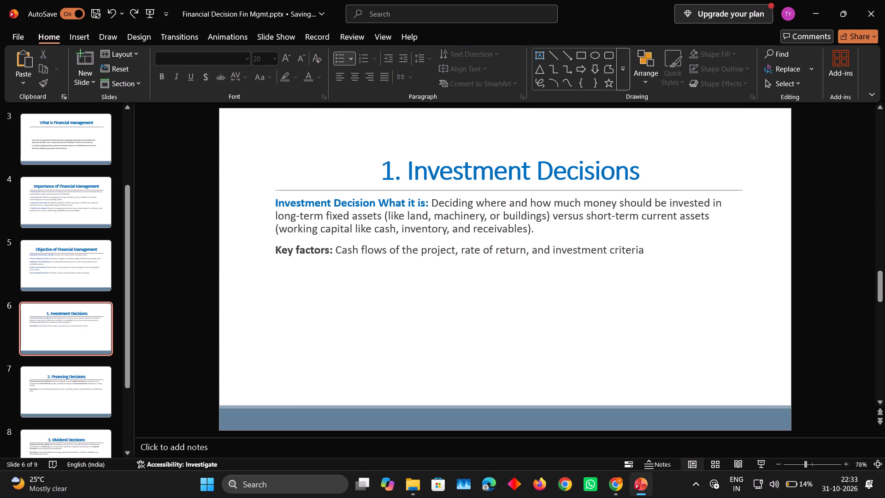
Color the "Key factors:" label on the Investment Decisions slide the same blue.
left_click_drag(332, 249, 295, 249)
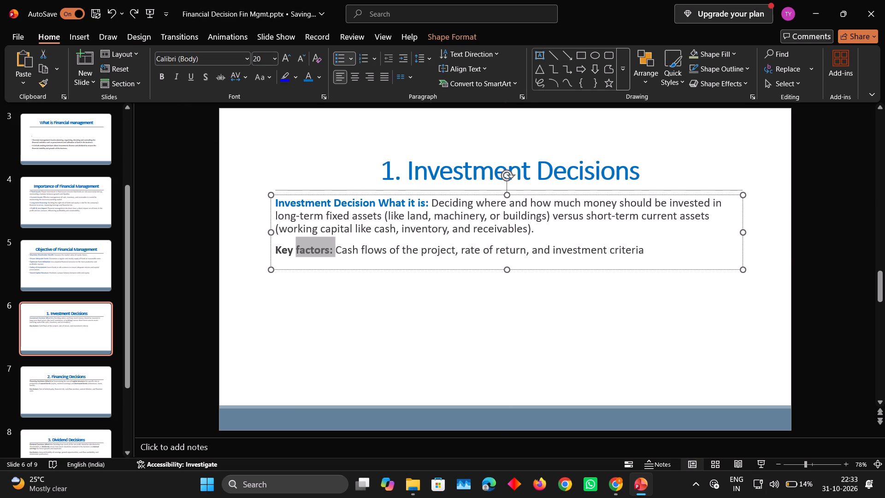
left_click_drag(295, 249, 282, 249)
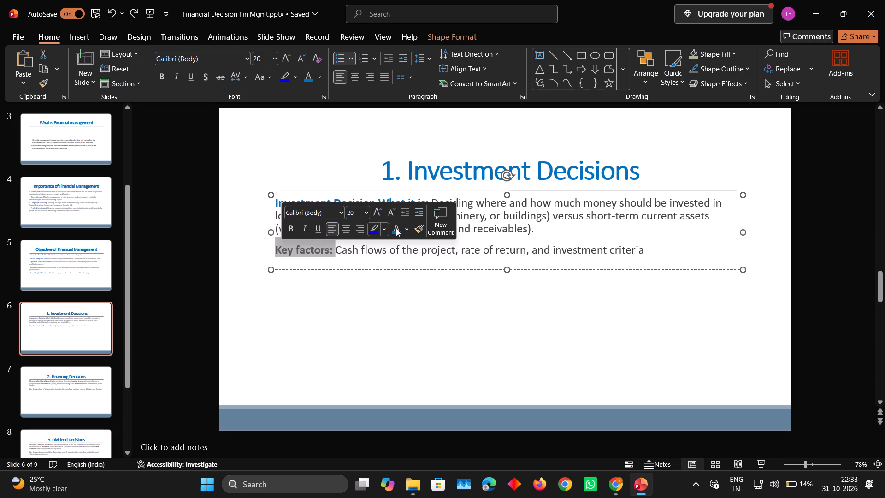
left_click(399, 231)
left_click(379, 316)
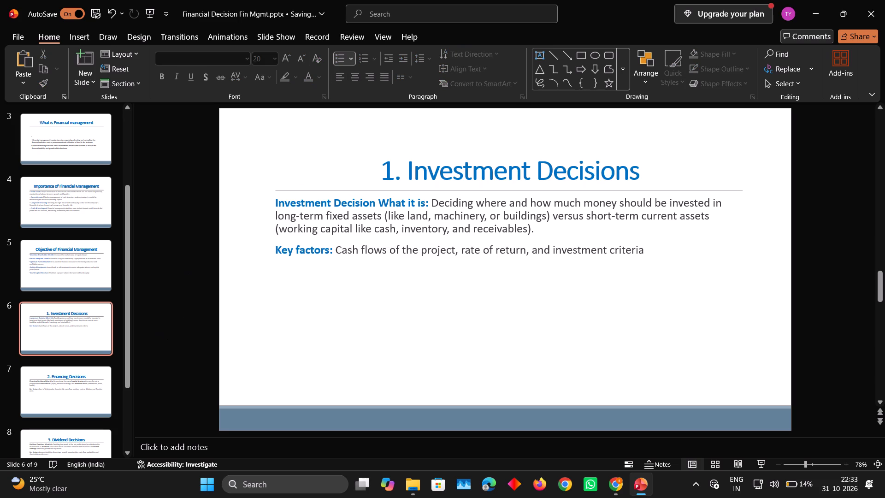
On slide 7, color the label "Financing Decisions What it is:" the same blue as the title.
left_click(59, 392)
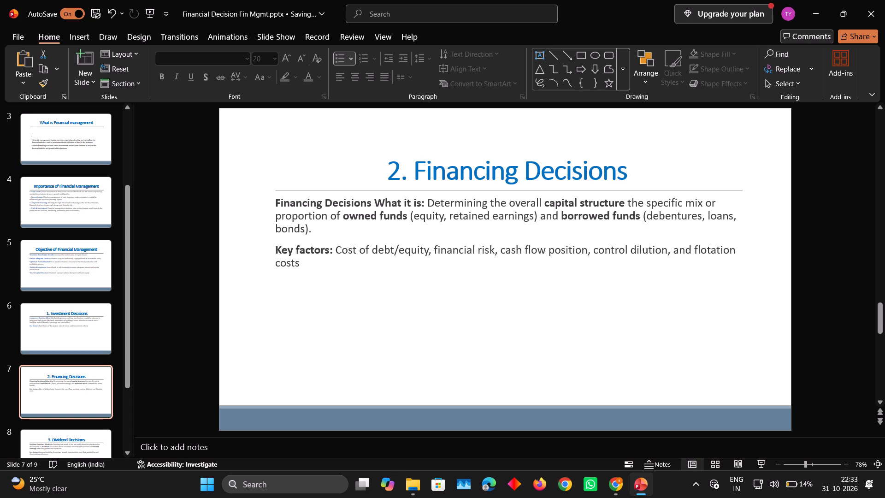
left_click(422, 202)
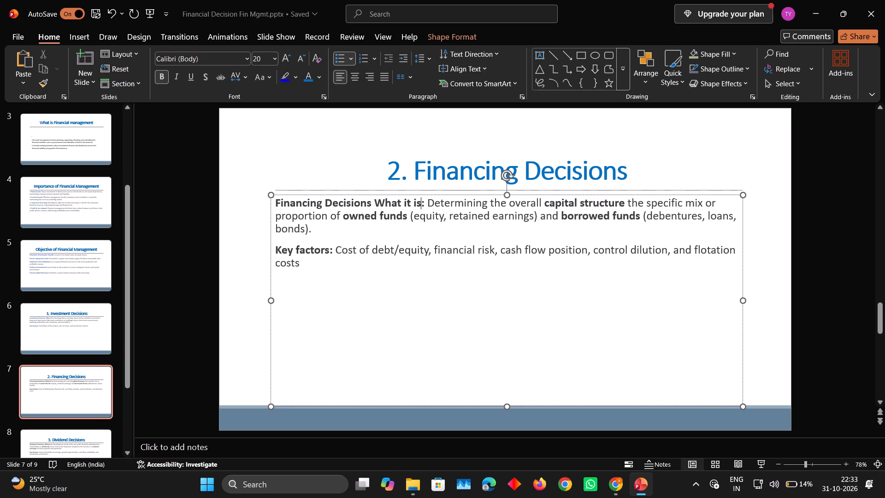
left_click(423, 202)
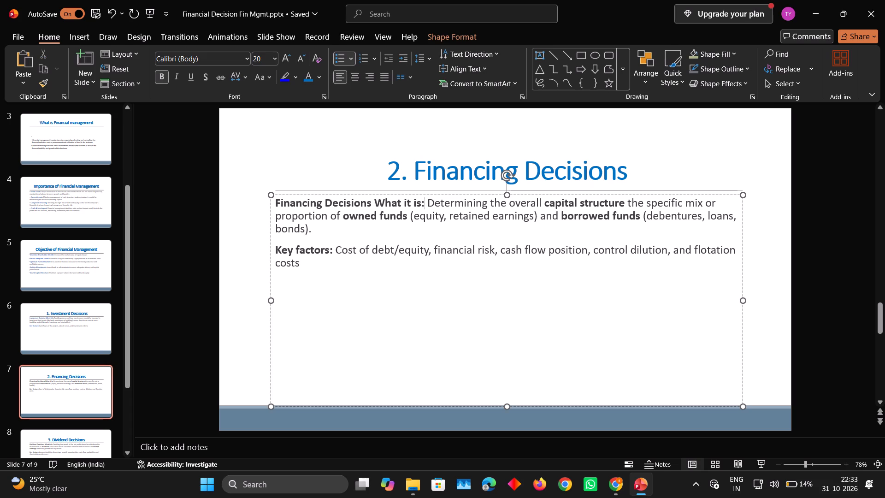
key("shift+Left")
key("shift+Left")
key("shift+Left")
key("shift+Left")
key("shift+Left")
key("shift+Left")
key("shift+Left")
key("shift+Left")
key("shift+Left")
key("shift+Left")
key("shift+Left")
key("shift+Left")
key("shift+Left")
key("shift+Left")
key("shift+Left")
key("shift+Left")
key("shift+Left")
key("shift+Left")
key("shift+Left")
key("shift+Left")
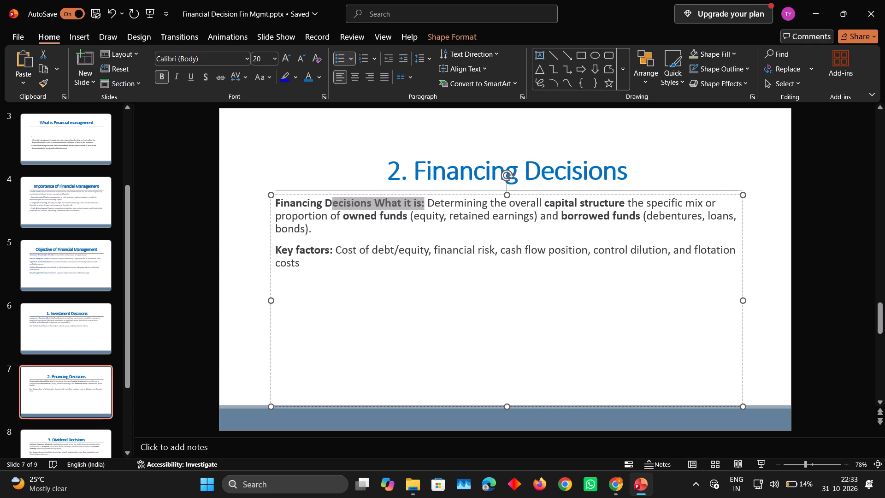
key("shift+Left")
key("shift+Left")
key("shift+Left")
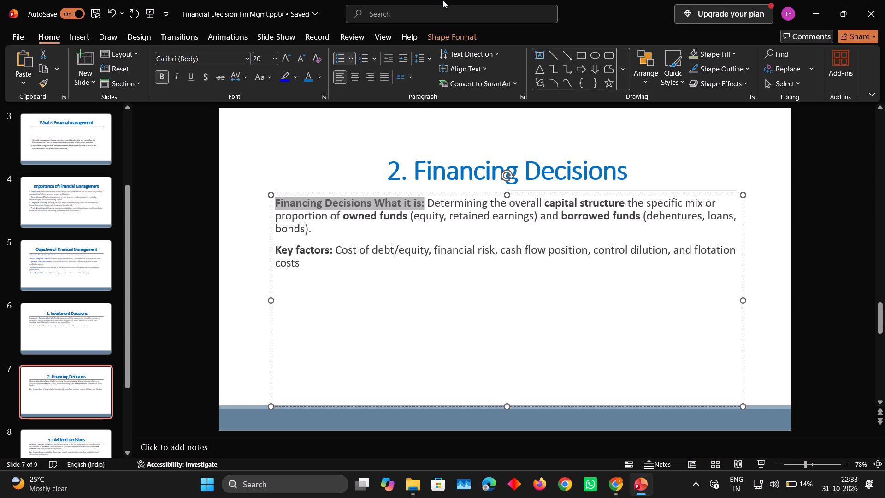
left_click(311, 80)
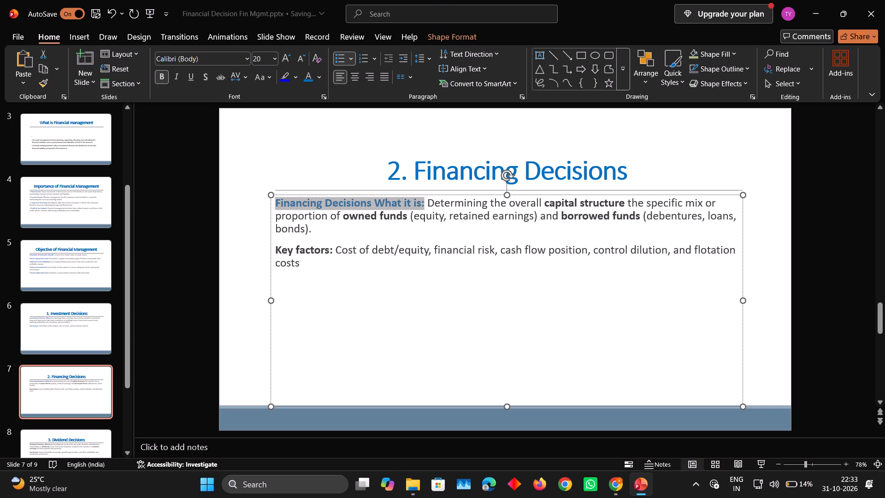
left_click(361, 364)
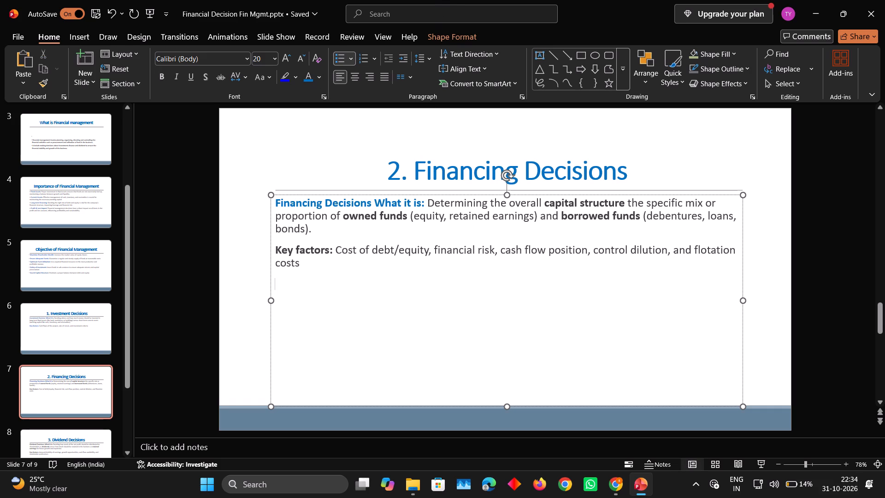
Color the "Key factors:" label on the Financing Decisions slide the same blue.
left_click_drag(334, 249, 280, 249)
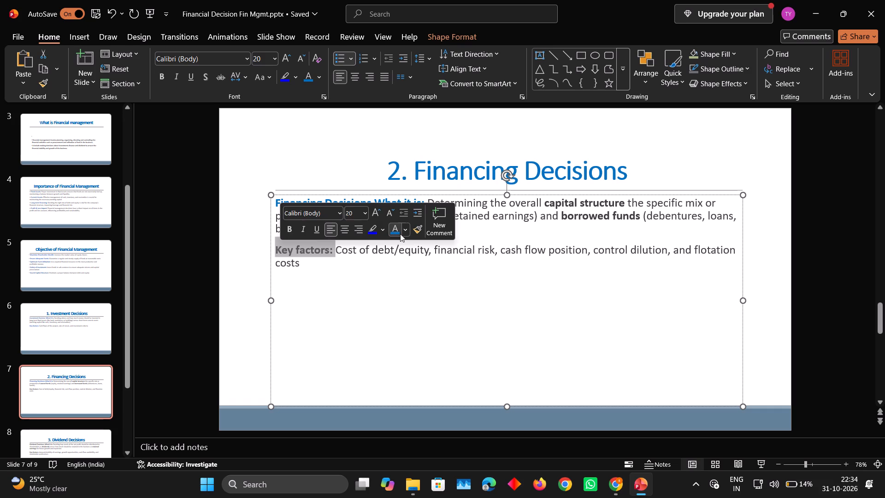
left_click(391, 231)
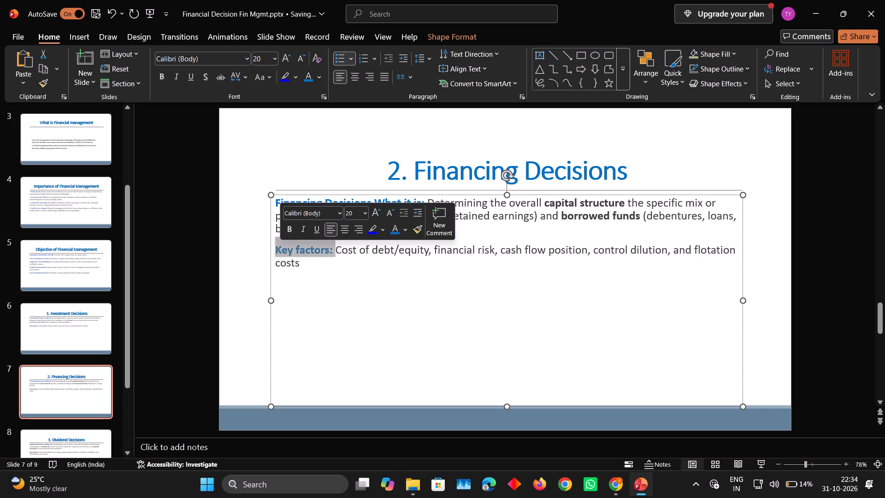
On slide 8, color the label "Dividend Decisions What it is:" the same blue as the title.
left_click(420, 326)
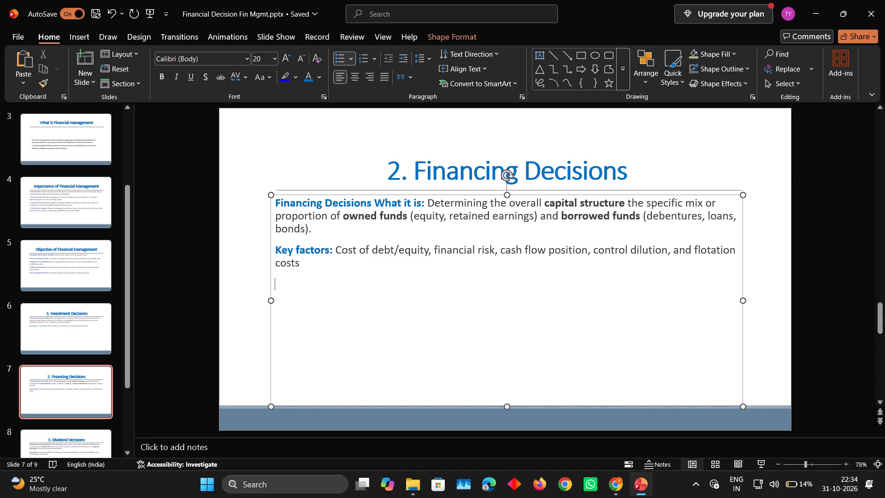
left_click(85, 393)
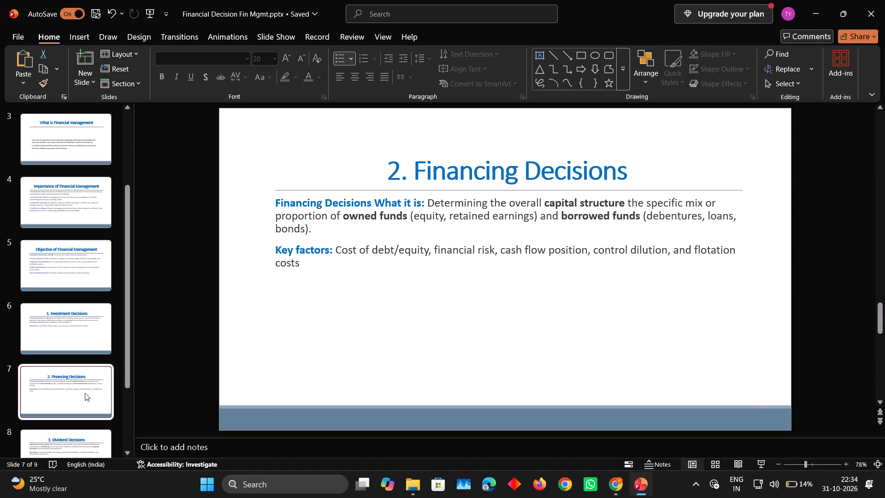
left_click(82, 442)
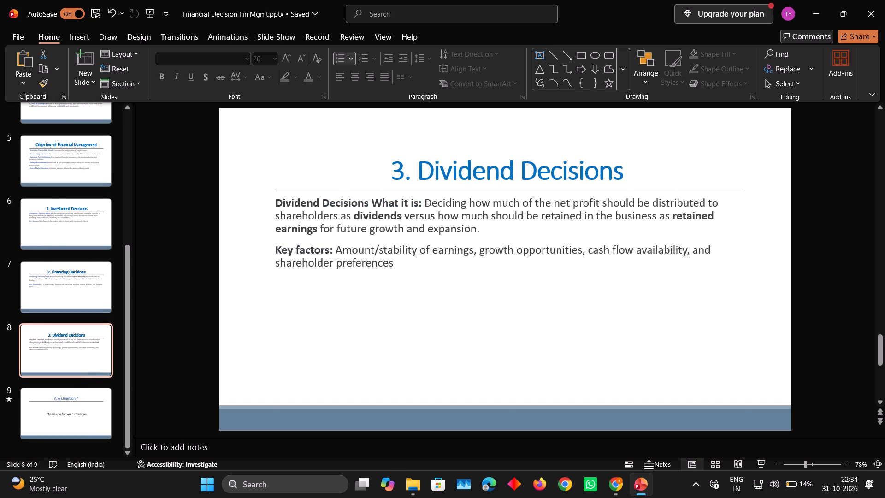
left_click_drag(421, 202, 277, 208)
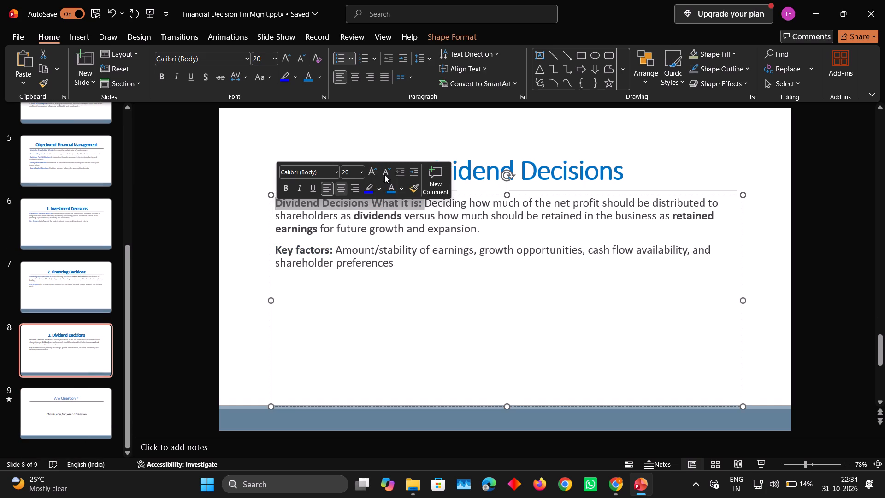
left_click(390, 186)
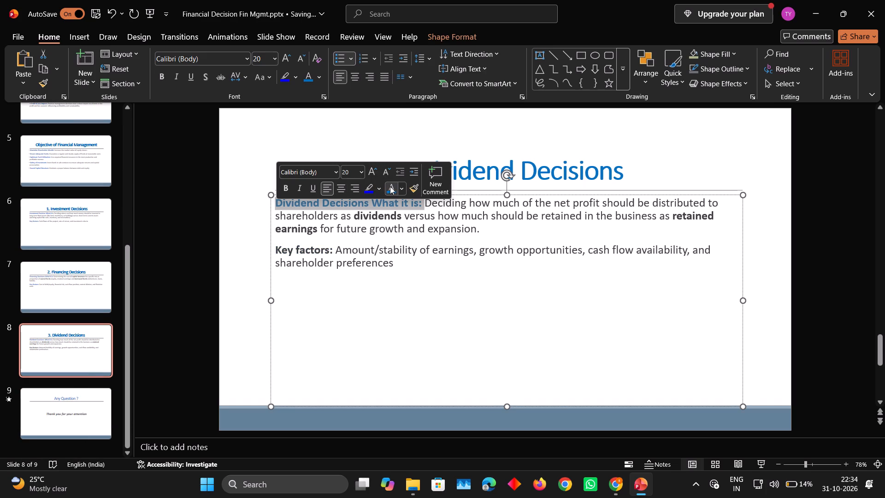
left_click(416, 304)
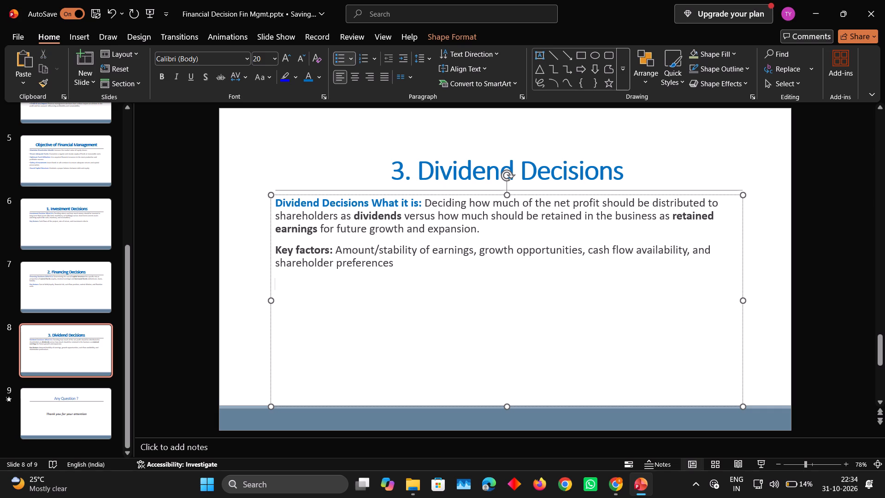
Color the "Key factors:" label on the Dividend Decisions slide the same blue.
left_click_drag(332, 248, 266, 249)
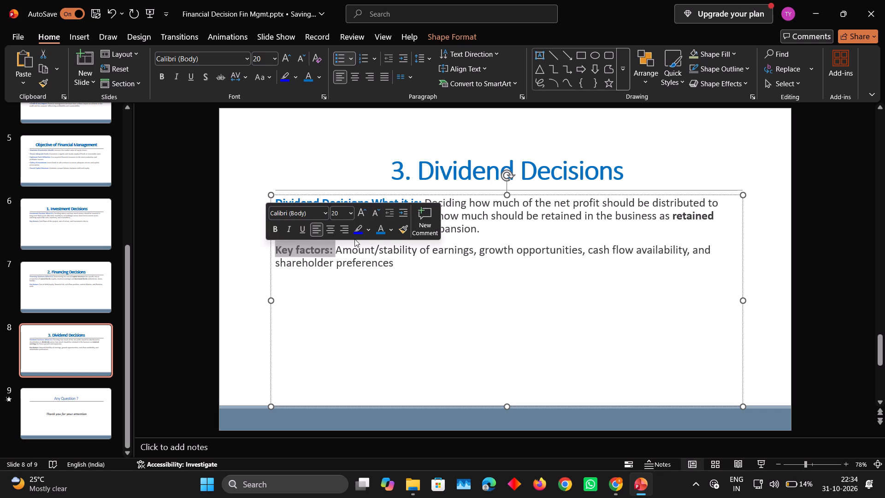
left_click(380, 230)
left_click(381, 322)
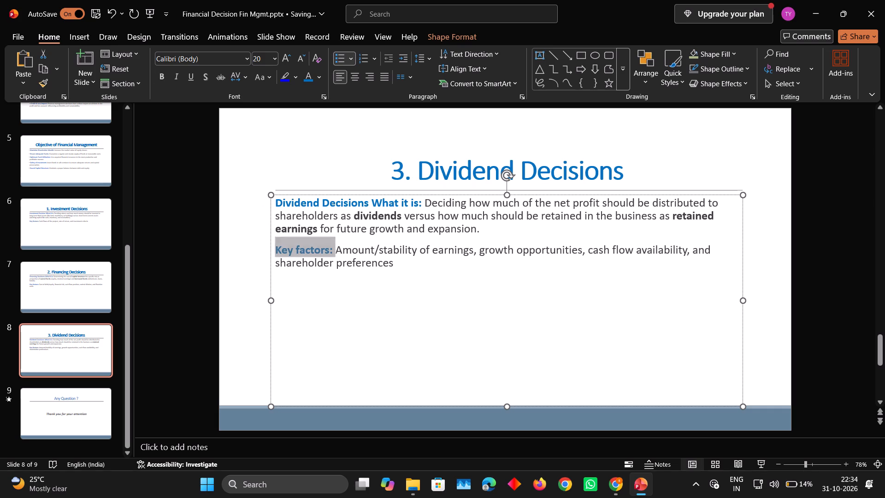
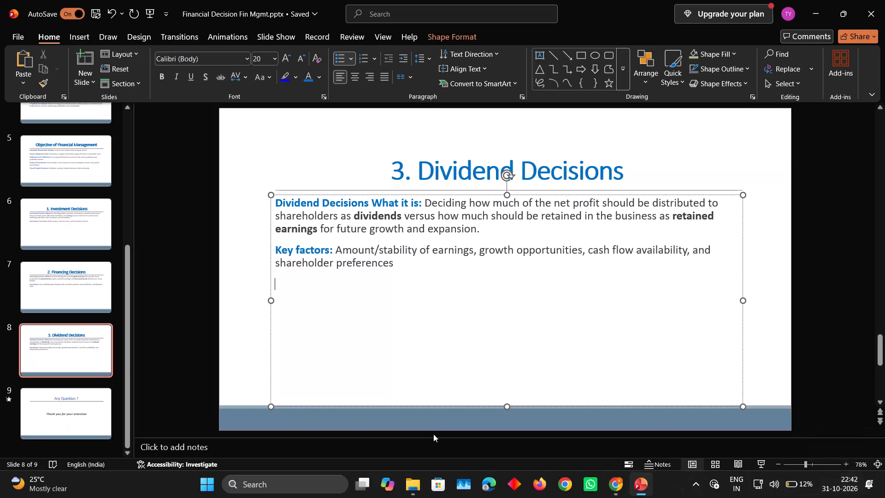
Review the Investment, Financing and Dividend Decisions slides to compare their label formatting.
left_click(93, 355)
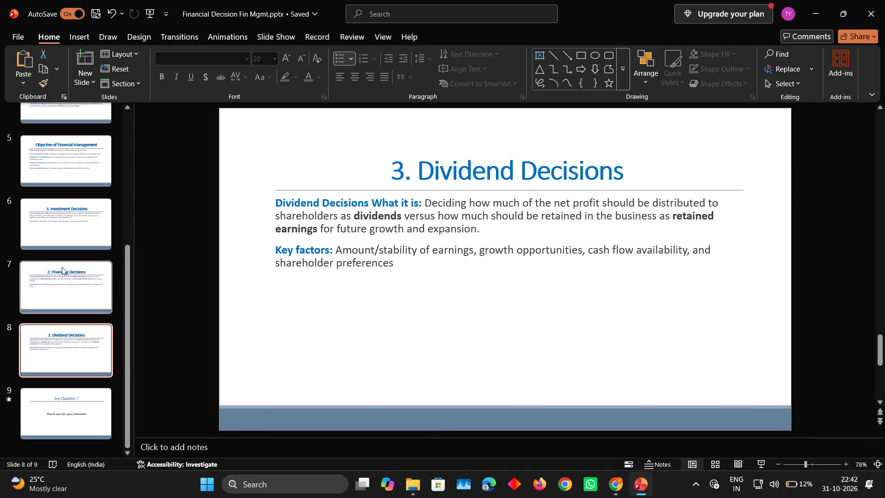
left_click(68, 284)
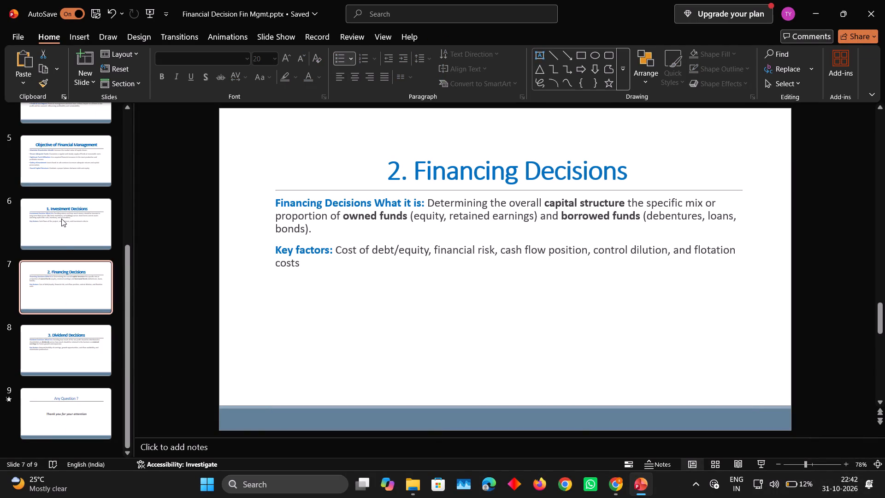
left_click(61, 219)
left_click(50, 309)
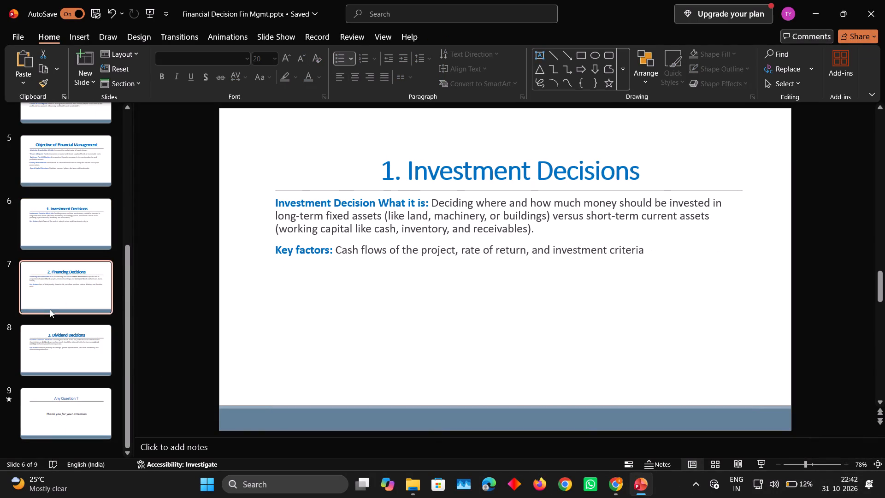
left_click(53, 366)
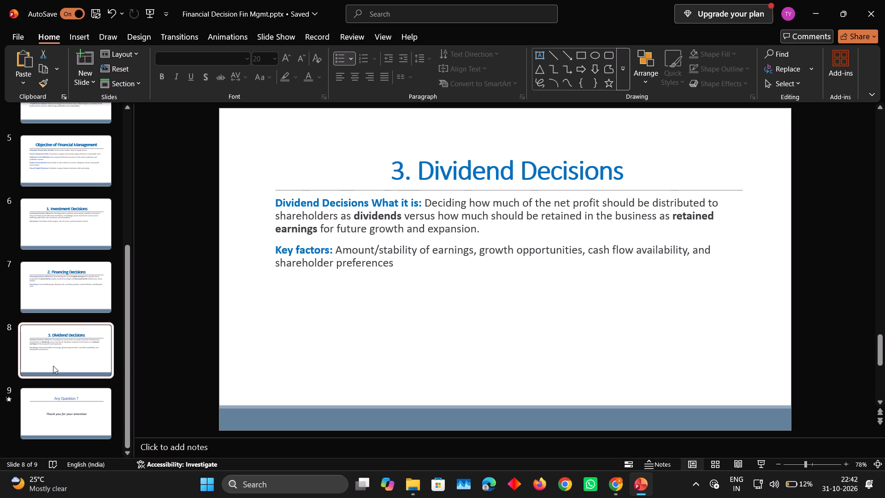
left_click(58, 290)
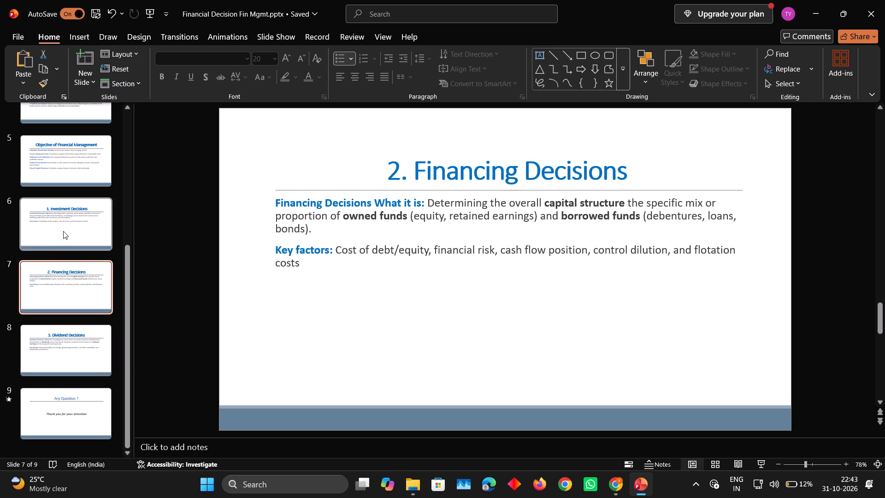
left_click(64, 231)
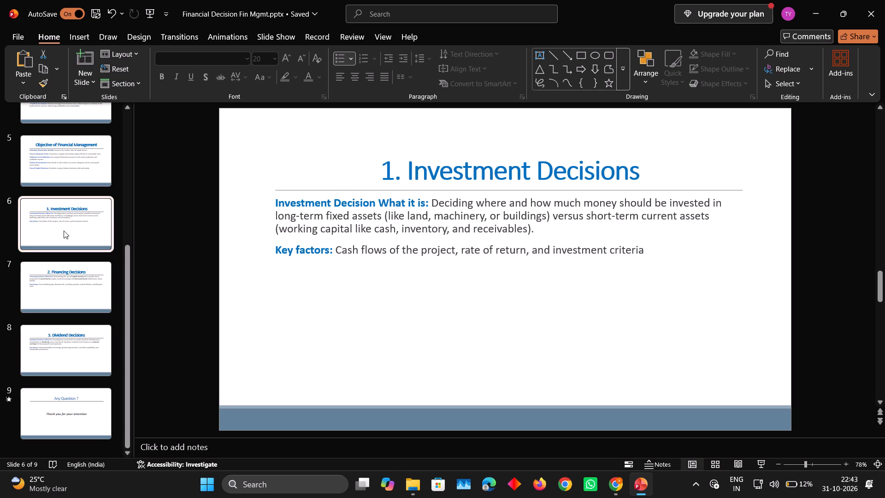
left_click(64, 285)
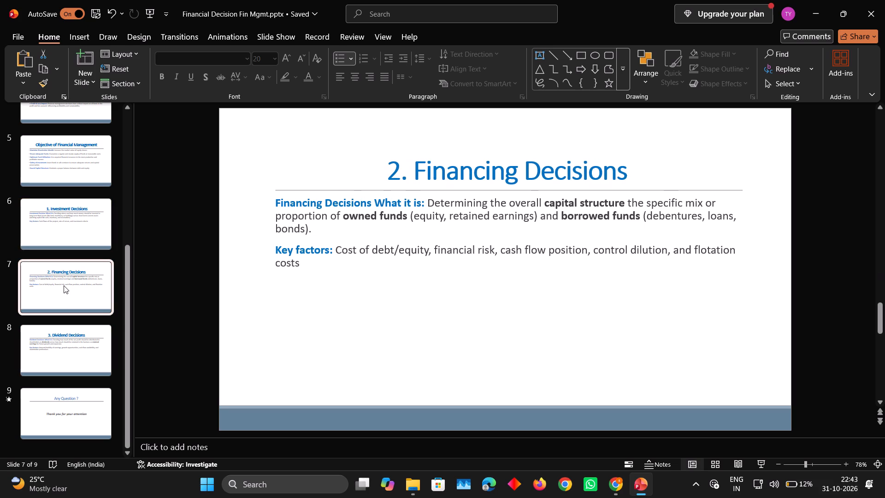
left_click(62, 350)
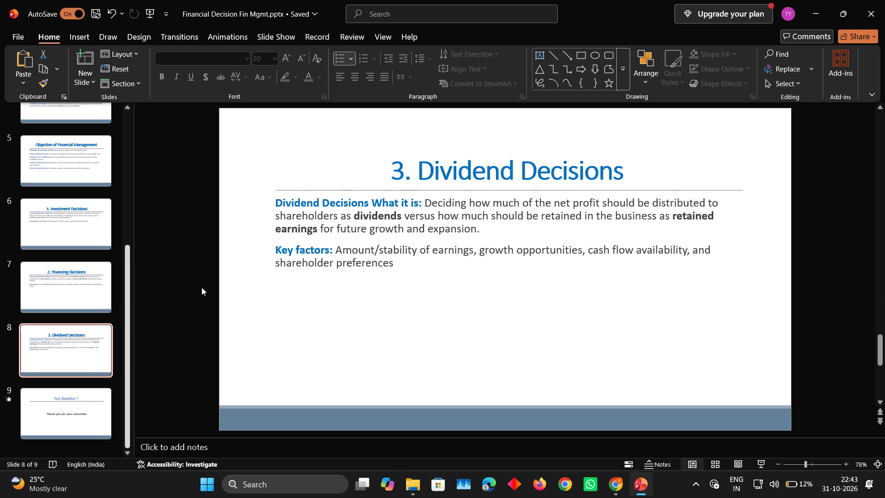
left_click(81, 304)
key("Up")
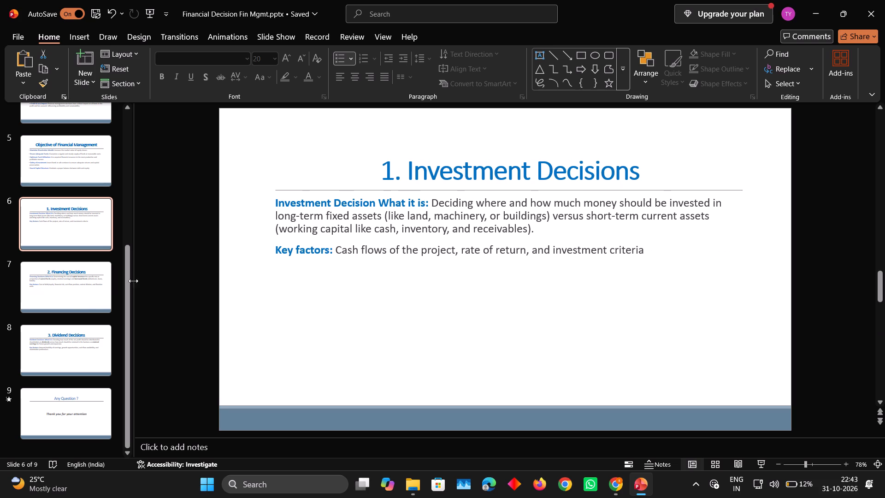
On the title slide, change the subject line to "Sub: Financial Management".
left_click_drag(129, 291, 129, 280)
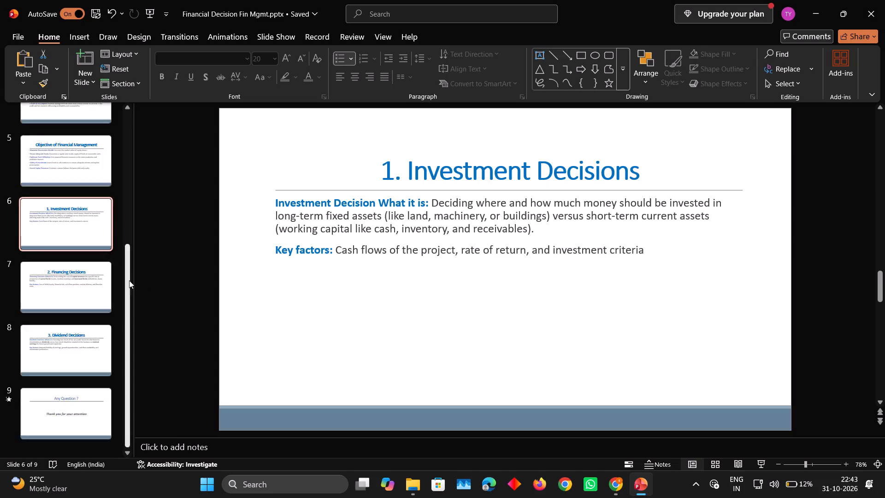
left_click_drag(129, 280, 143, 96)
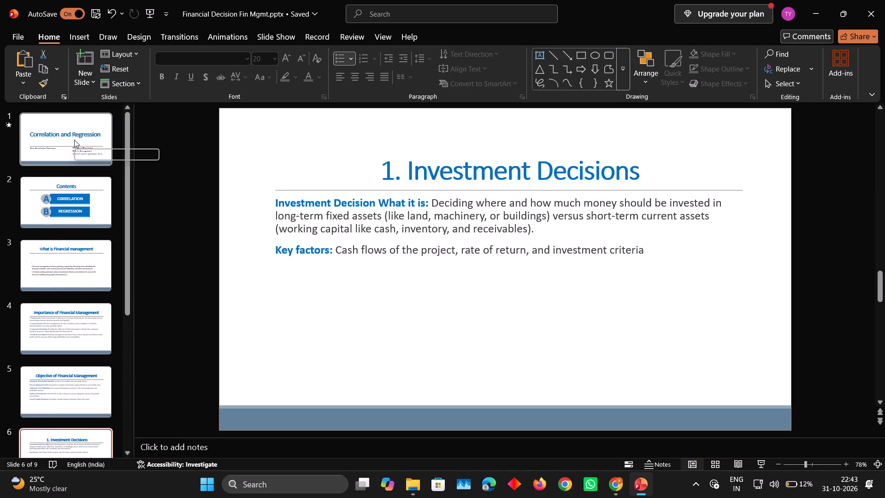
left_click(74, 140)
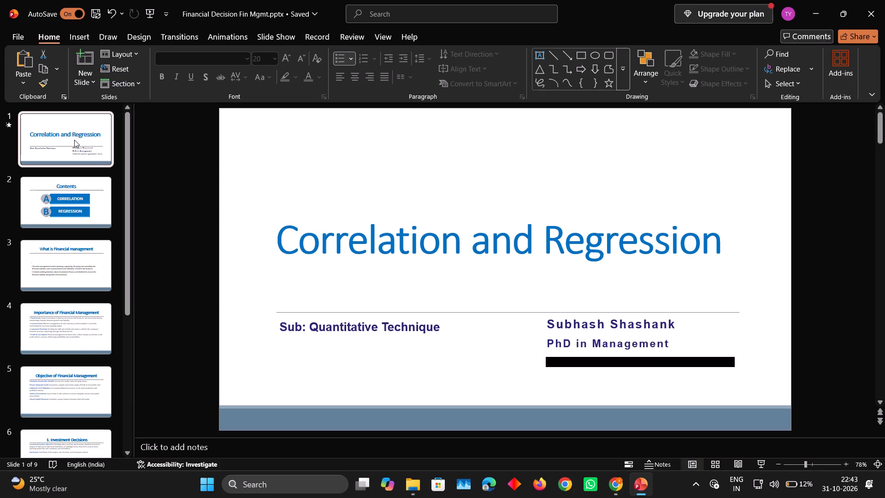
left_click(437, 326)
key("BackSpace")
key("BackSpace")
key("BackSpace")
key("BackSpace")
key("BackSpace")
key("BackSpace")
key("BackSpace")
key("BackSpace")
key("BackSpace")
key("BackSpace")
key("BackSpace")
key("BackSpace")
key("BackSpace")
key("BackSpace")
key("BackSpace")
key("BackSpace")
key("BackSpace")
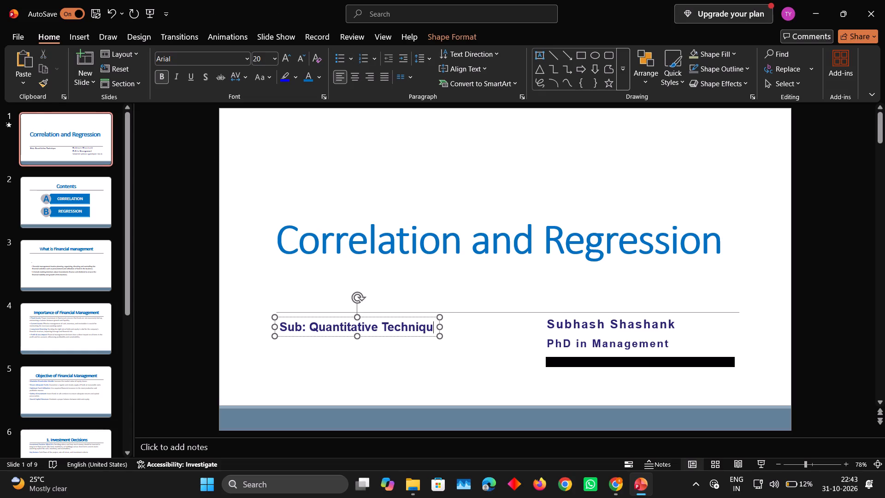
key("BackSpace")
key("BackSpace")
key("BackSpace")
key("BackSpace")
key("BackSpace")
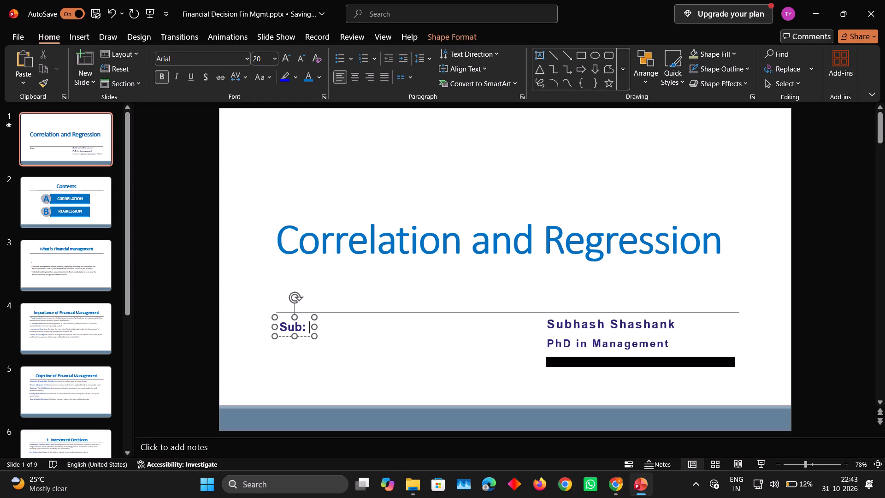
type("Financu")
key("BackSpace")
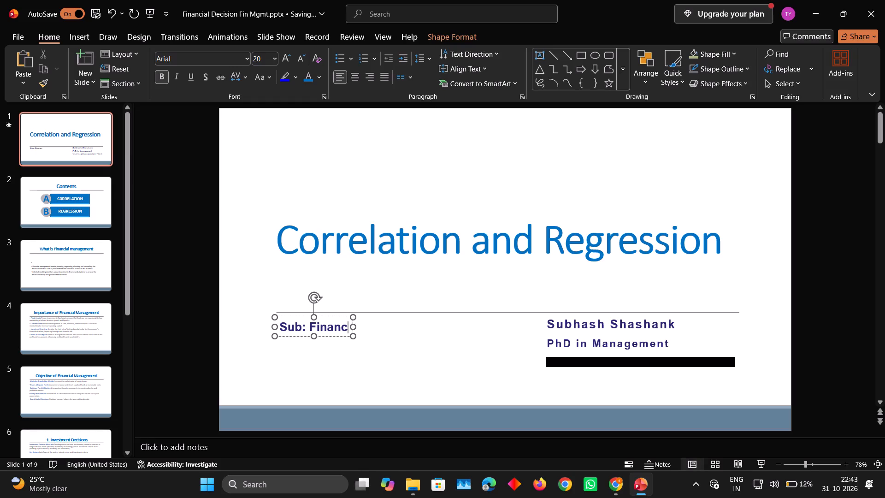
type("ia")
type("l")
key("space")
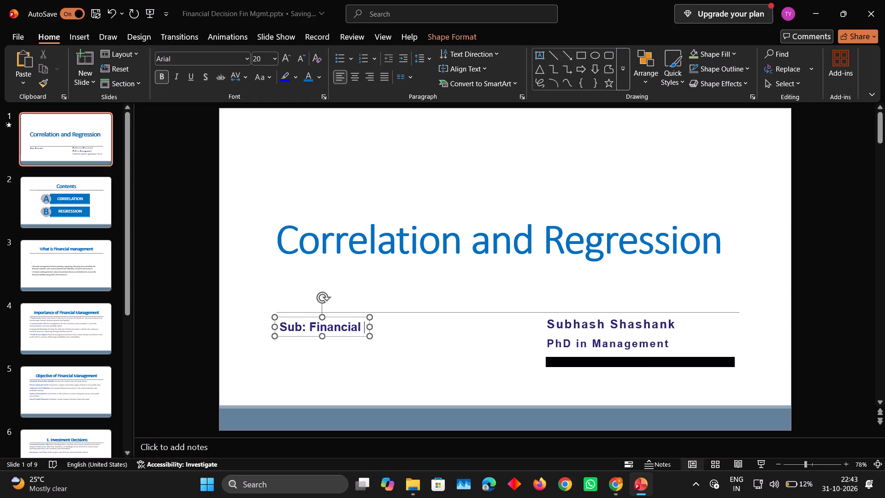
type("Management")
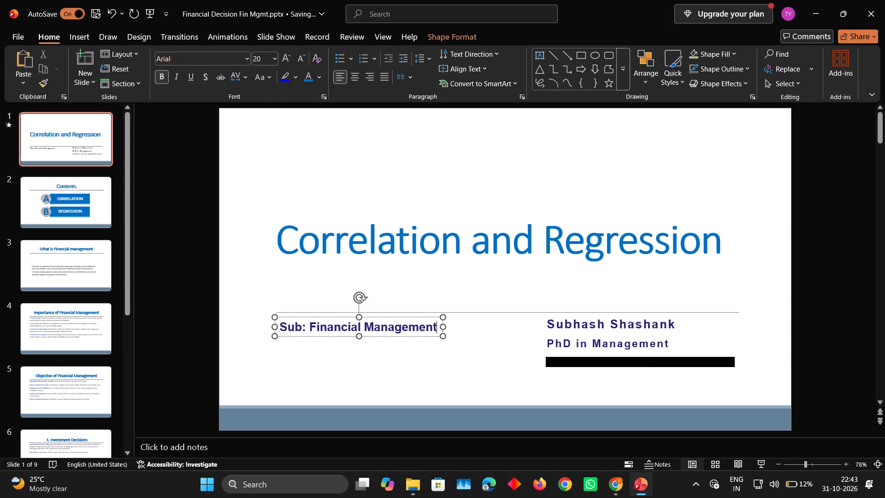
left_click(492, 348)
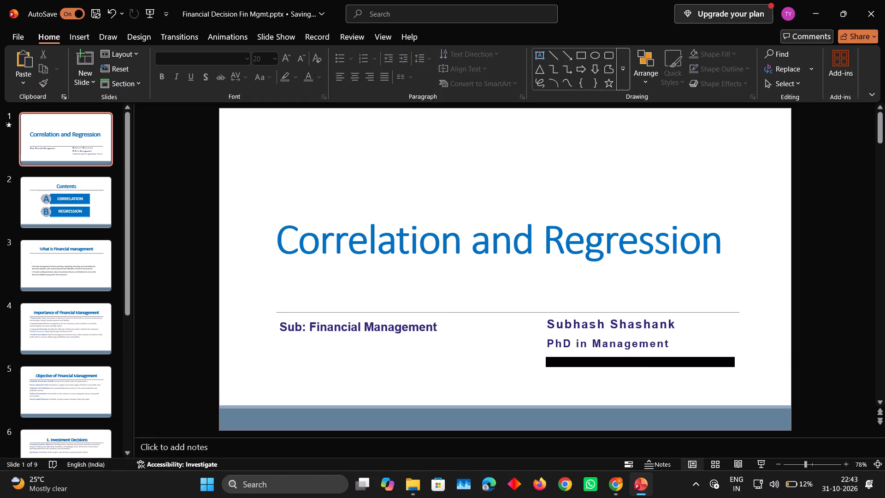
Replace the title slide's heading "Correlation and Regression" with "Financial Management & Decision".
left_click(719, 245)
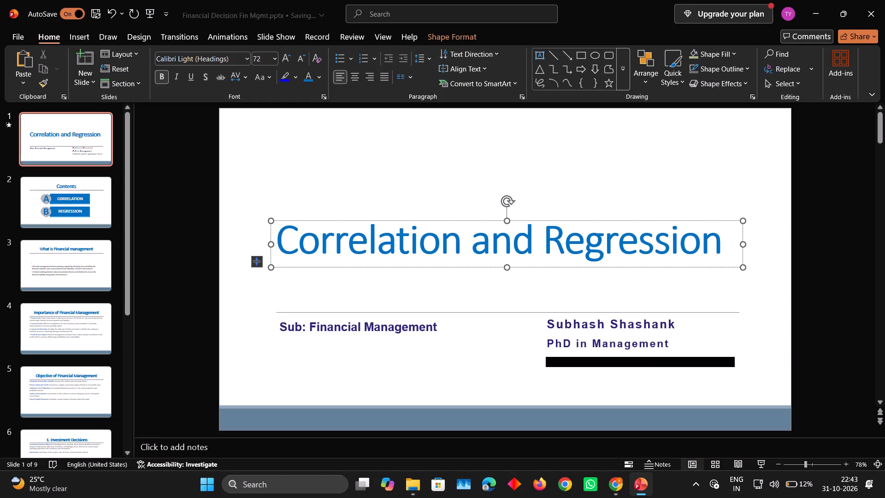
key("BackSpace")
key("BackSpace")
key("BackSpace")
key("BackSpace")
key("BackSpace")
key("BackSpace")
key("BackSpace")
key("BackSpace")
key("BackSpace")
key("BackSpace")
key("BackSpace")
key("BackSpace")
key("BackSpace")
key("BackSpace")
key("BackSpace")
key("BackSpace")
key("BackSpace")
key("BackSpace")
key("BackSpace")
key("BackSpace")
key("BackSpace")
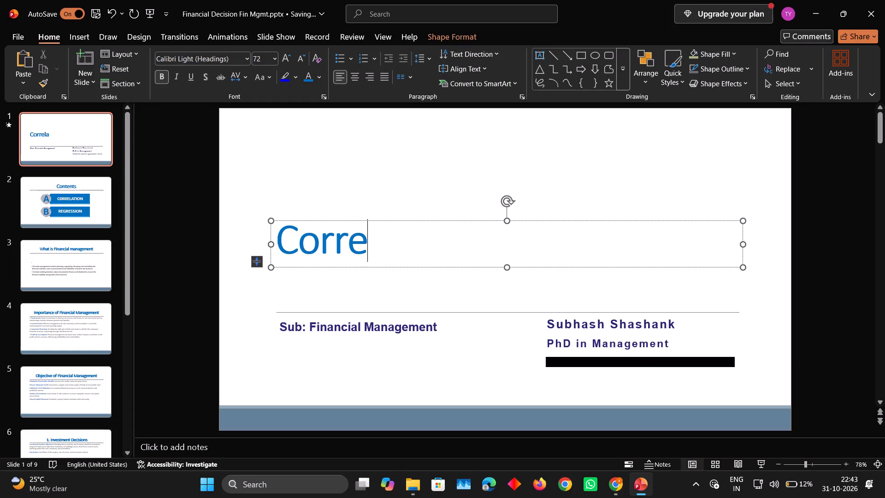
key("BackSpace")
key("BackSpace")
key("BackSpace")
key("BackSpace")
key("BackSpace")
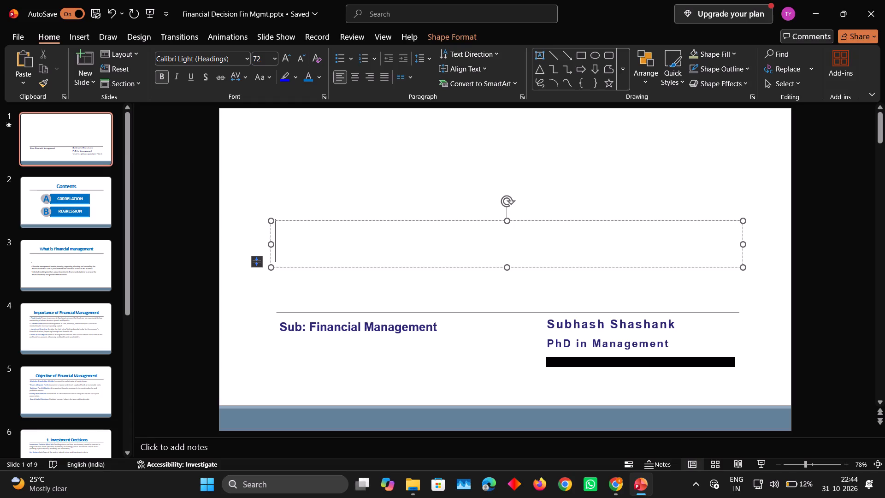
type("Financial")
key("space")
type("Management")
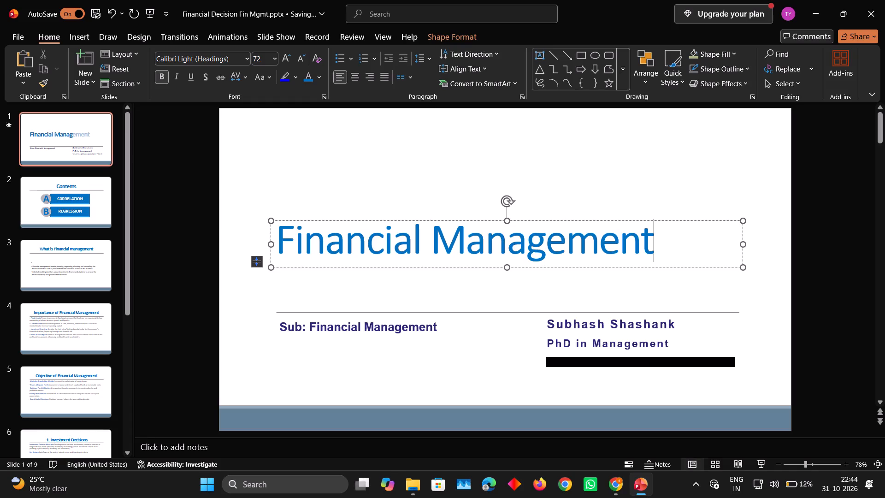
key("space")
type("&")
key("space")
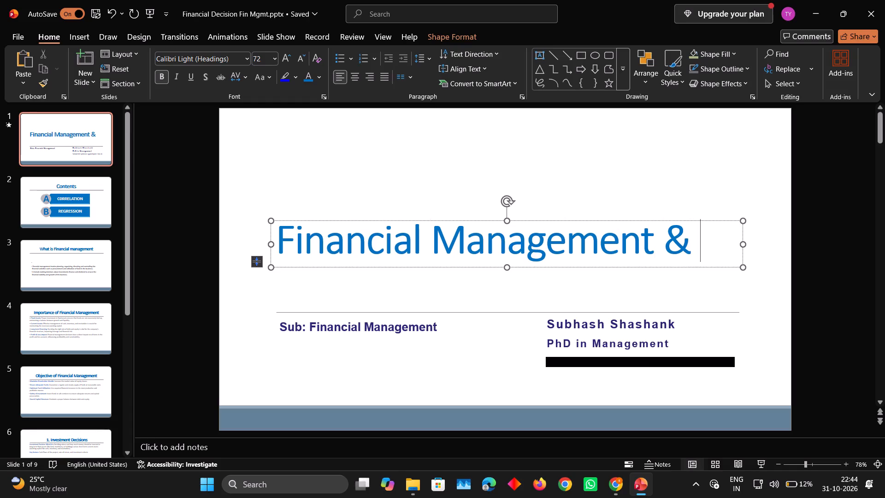
type("De")
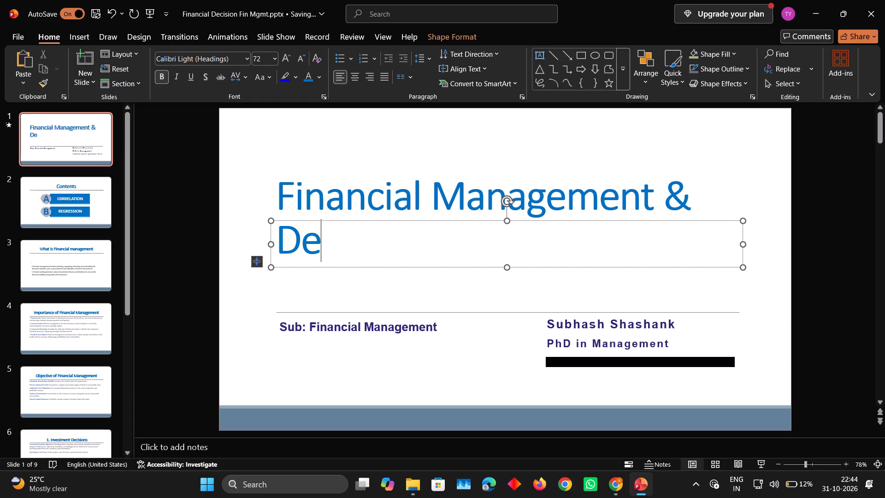
type("cision")
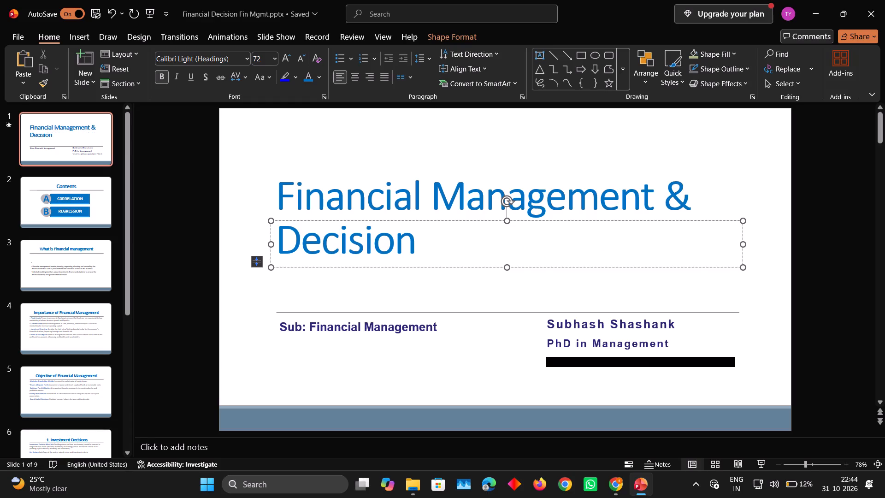
left_click(525, 297)
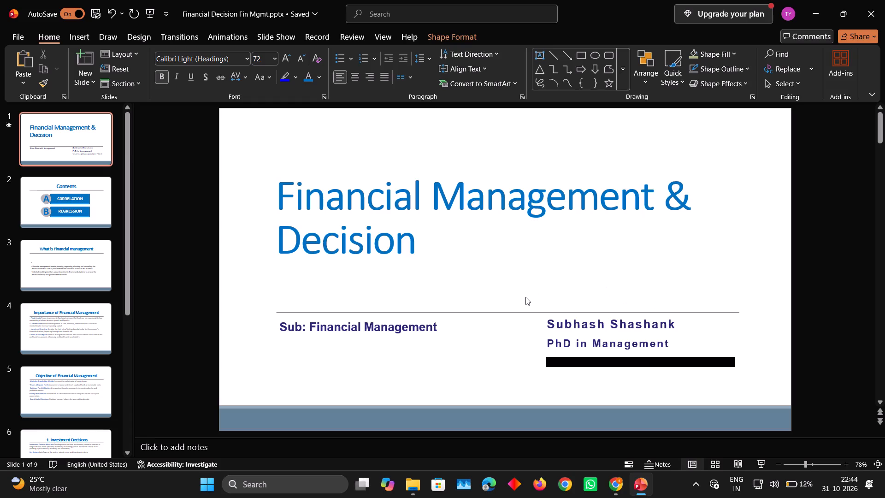
Reduce the title slide heading's font size to 54 so that it fits on one line.
left_click_drag(420, 247, 283, 197)
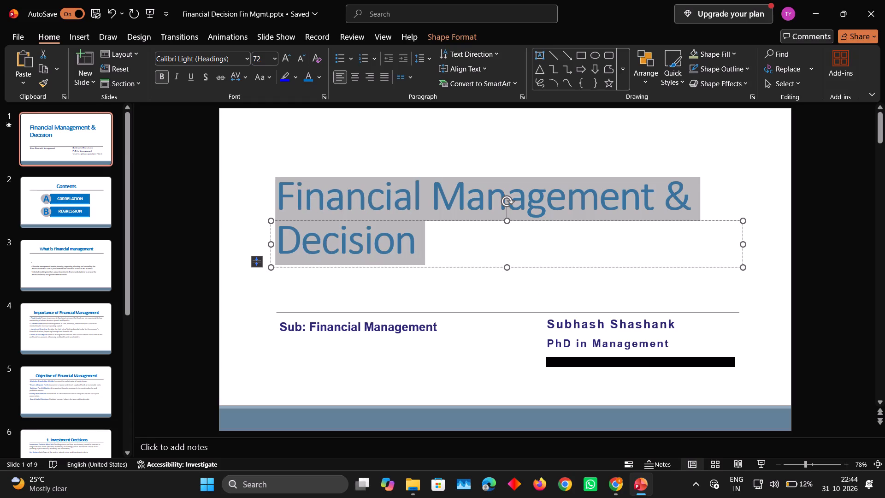
left_click_drag(283, 197, 283, 199)
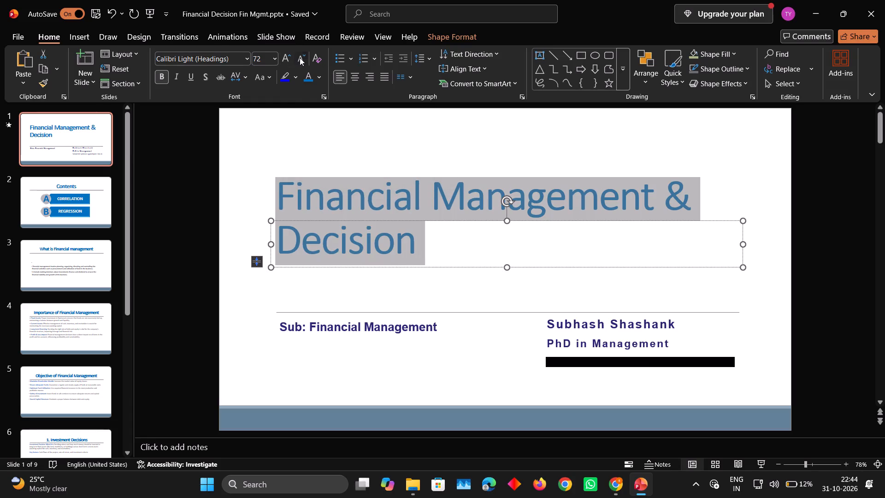
left_click(300, 58)
left_click(300, 58)
left_click(300, 58)
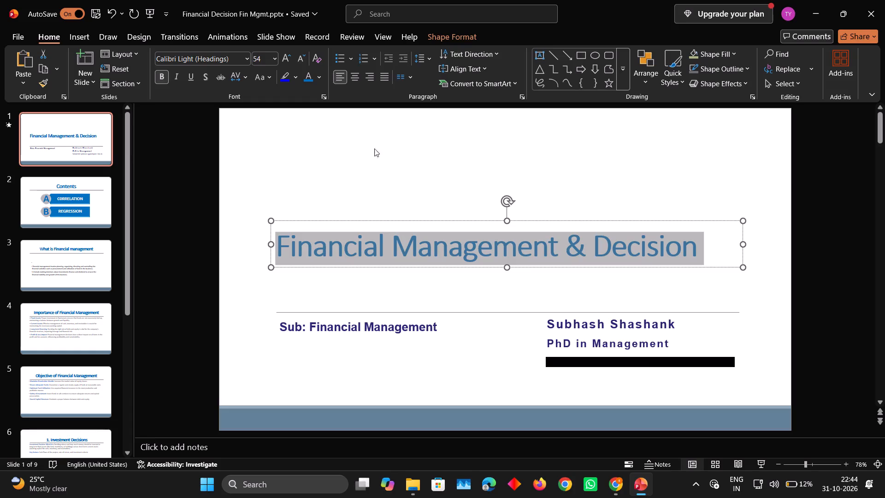
left_click(494, 282)
Reword the title slide heading as "Financial Management and Decisions", spelling out the ampersand and making the last word plural.
left_click(583, 244)
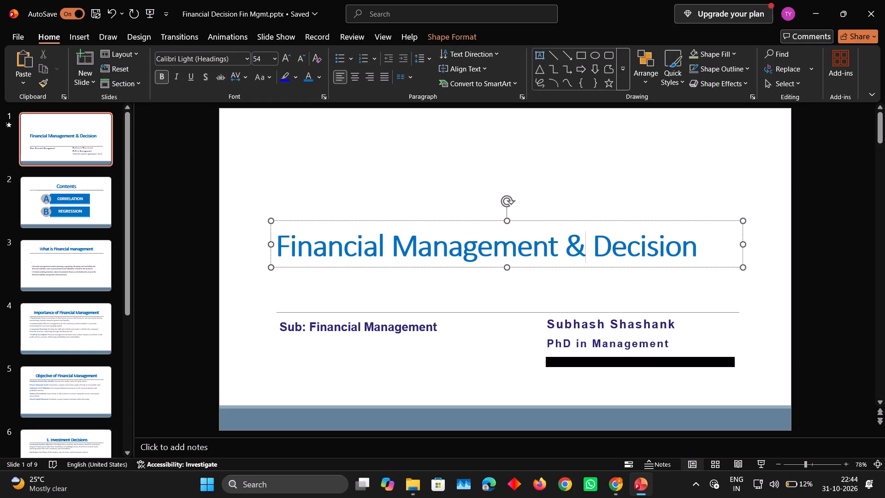
key("BackSpace")
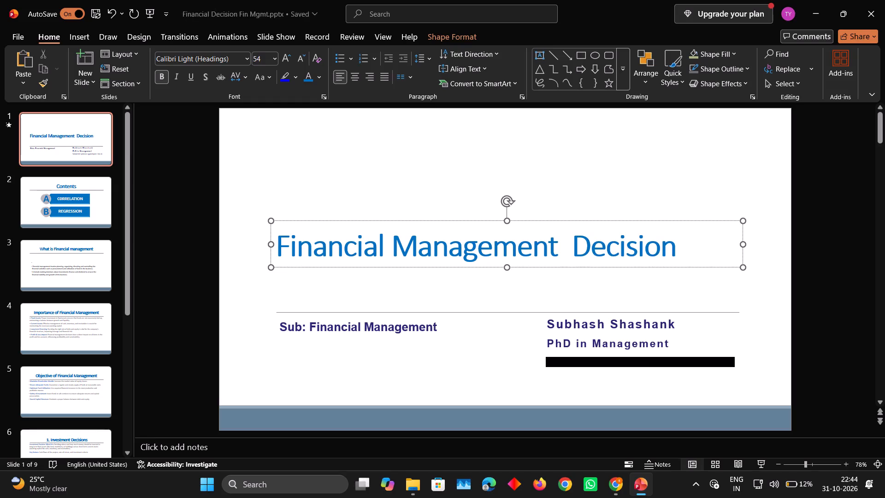
type("and")
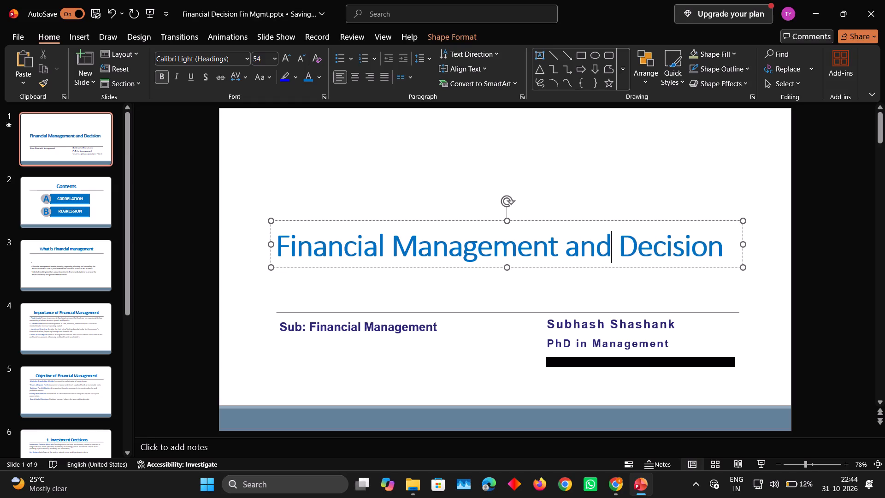
left_click(726, 247)
key("s")
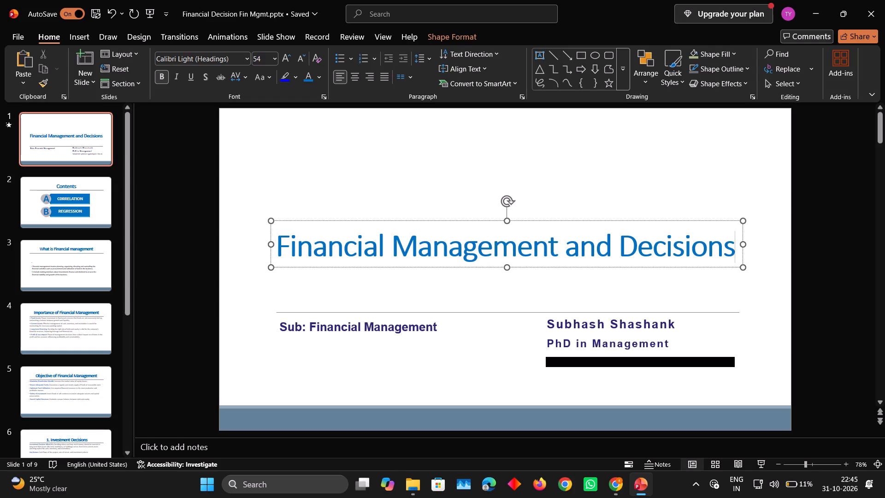
On the Contents slide, replace entry A's text "C0RRELATION" with "Financial Manament".
left_click(98, 208)
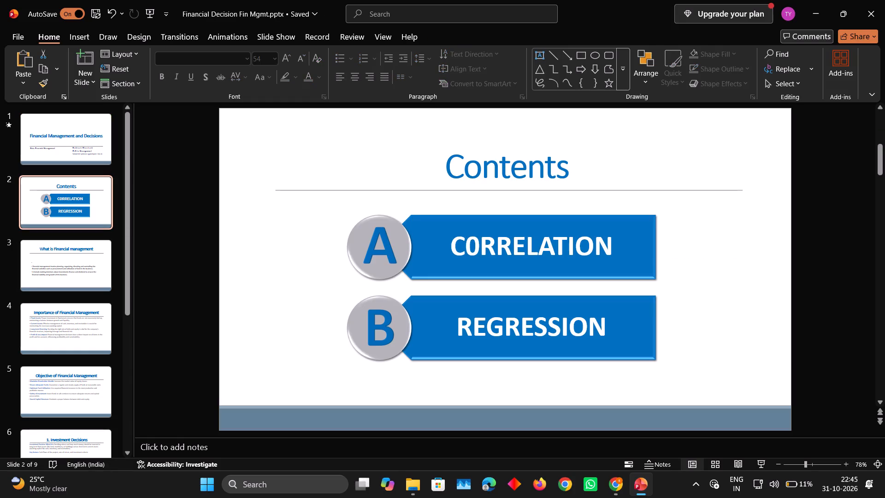
left_click(613, 245)
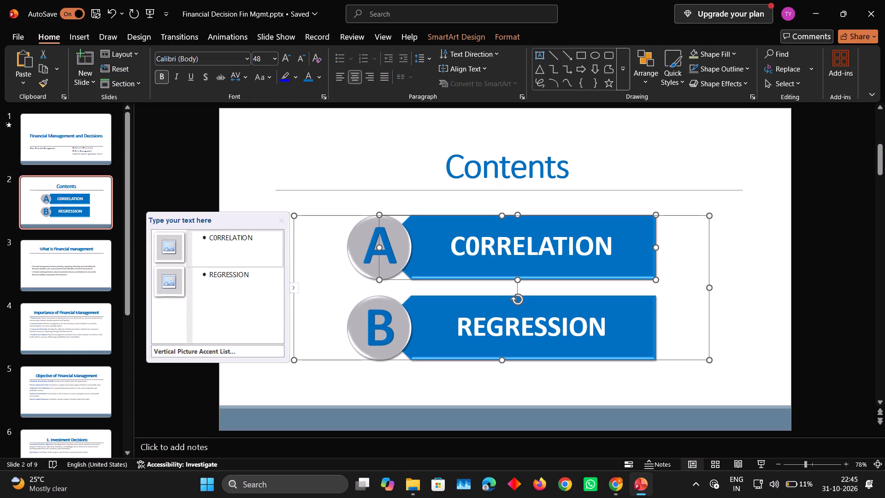
left_click(259, 234)
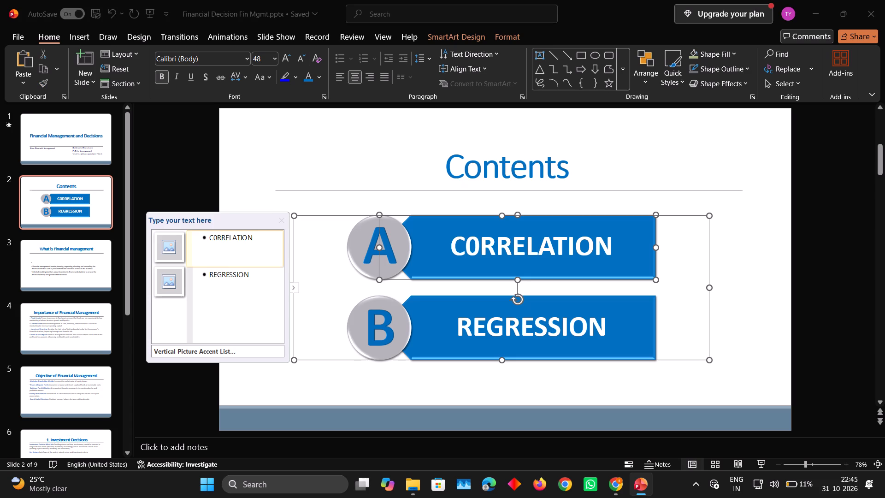
key("BackSpace")
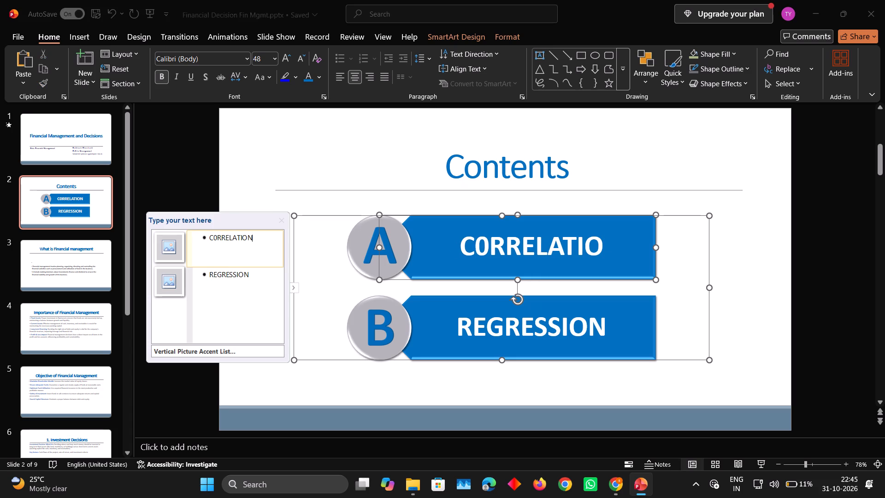
key("BackSpace")
key("BackSpace")
key("BackSpace")
key("BackSpace")
key("BackSpace")
key("BackSpace")
key("BackSpace")
key("BackSpace")
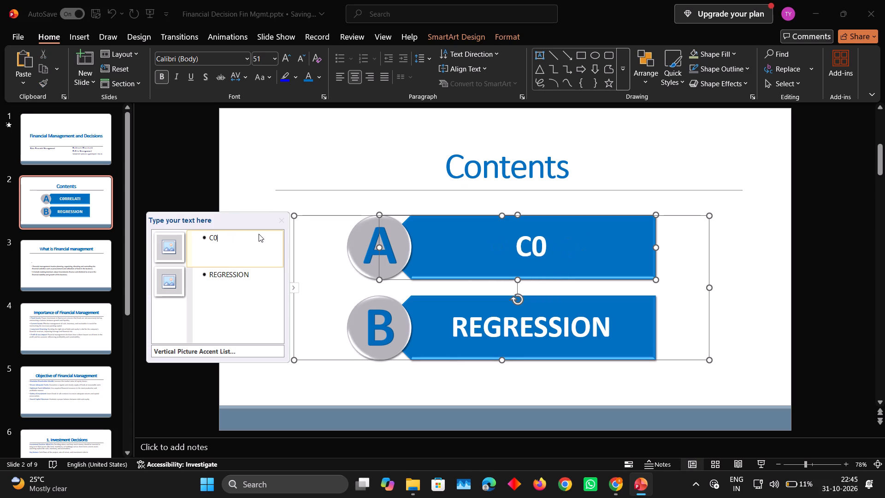
key("BackSpace")
key("BackSpace")
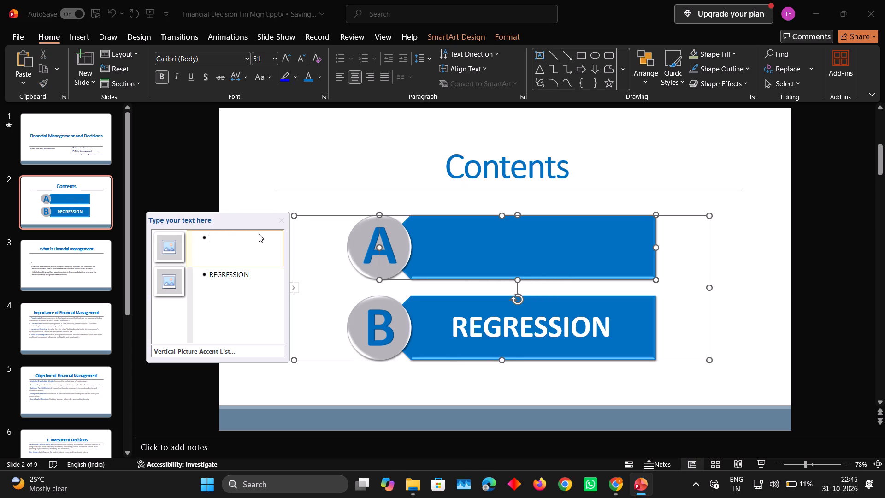
type("Financial")
key("space")
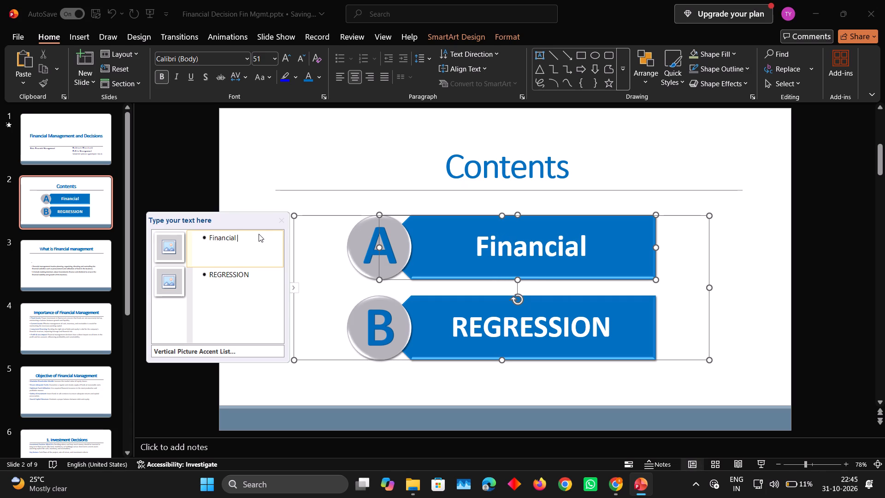
key("shift+m")
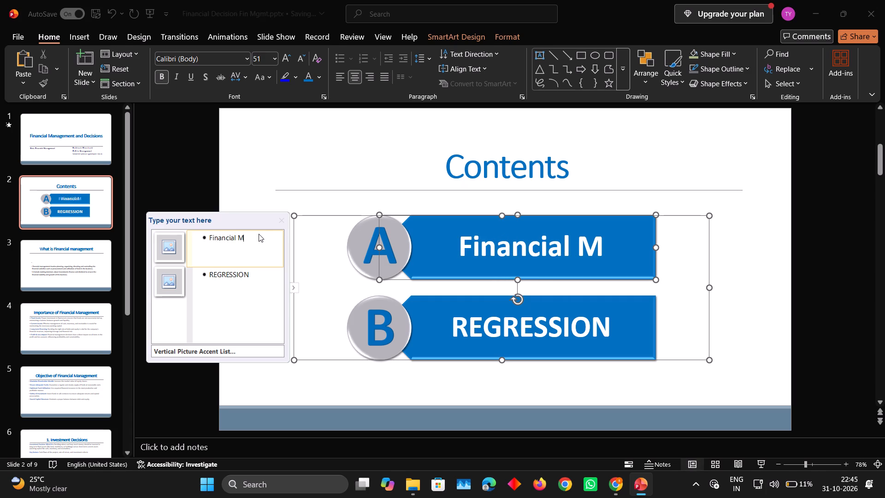
key("a")
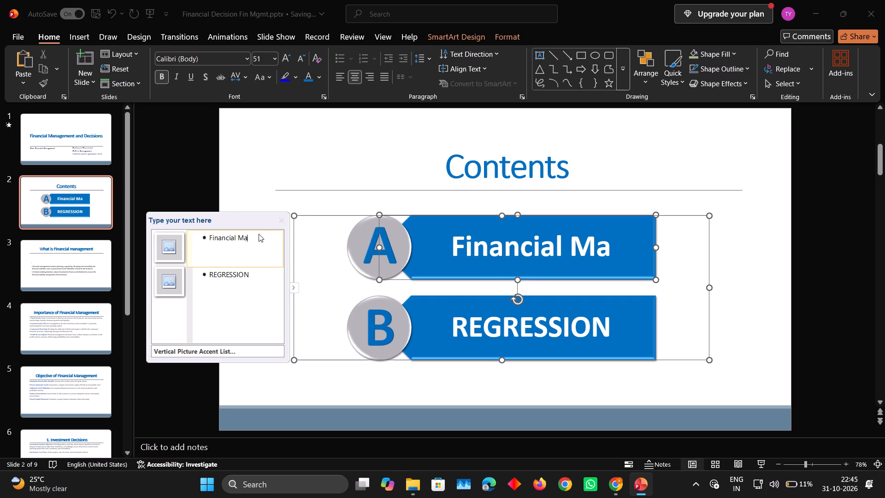
type("na")
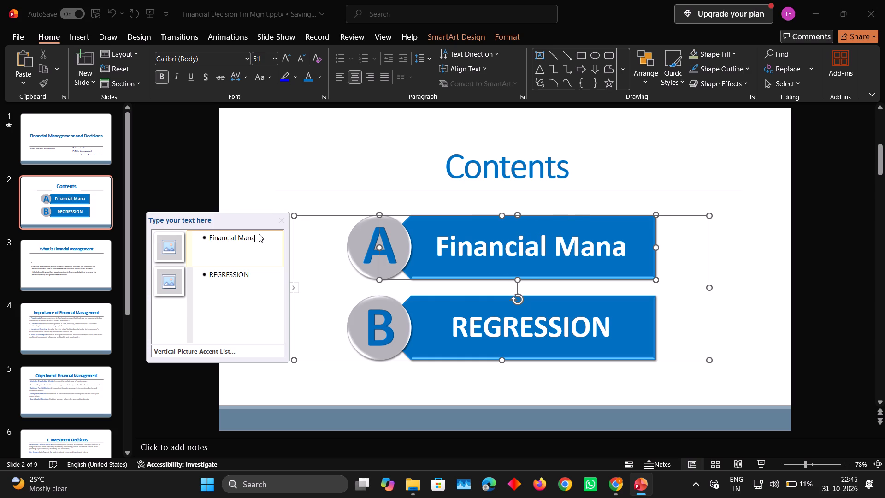
type("ment")
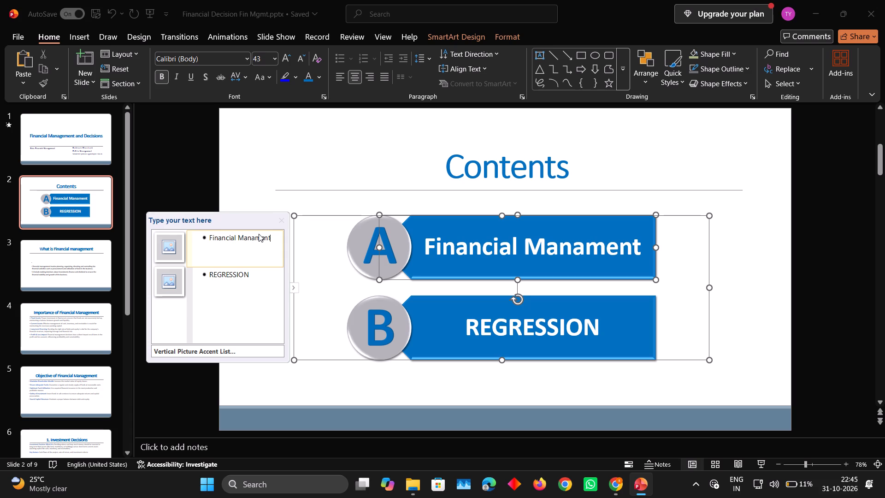
Extend contents entry A with ", Objectives and Important" following the financial management wording.
key("space")
type("o")
key("b")
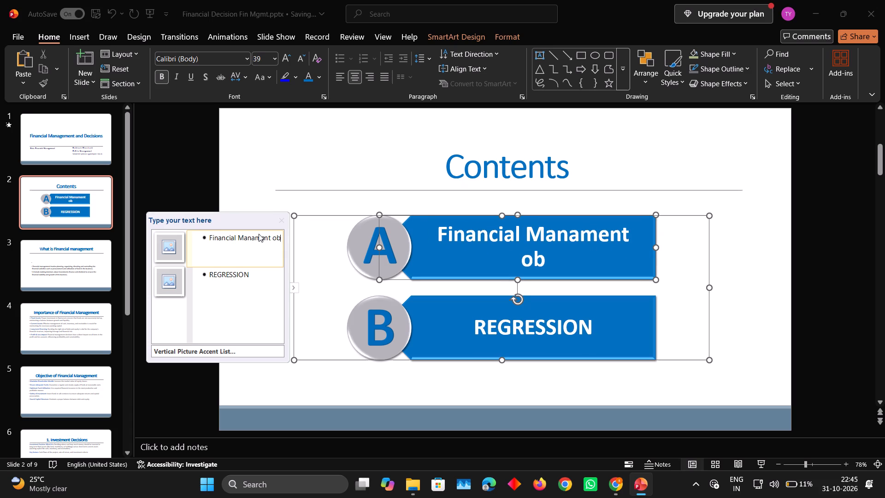
key("BackSpace")
key("BackSpace")
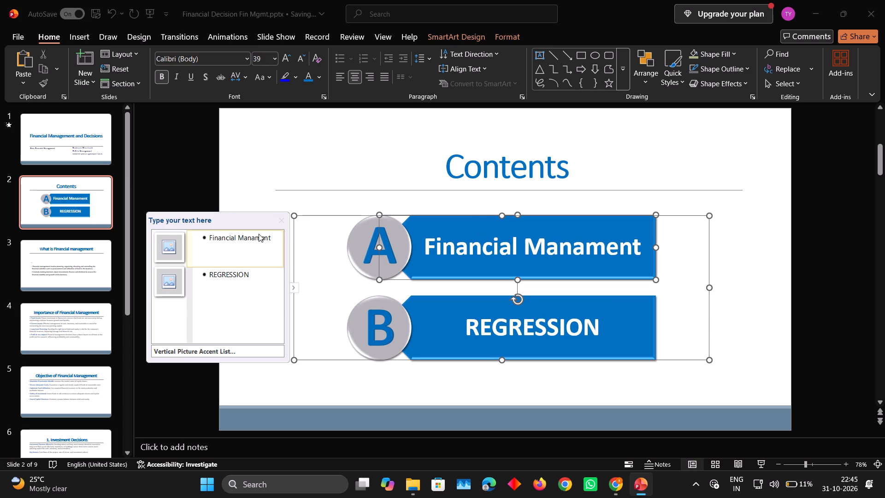
key("comma")
key("BackSpace")
key("BackSpace")
type(",")
key("space")
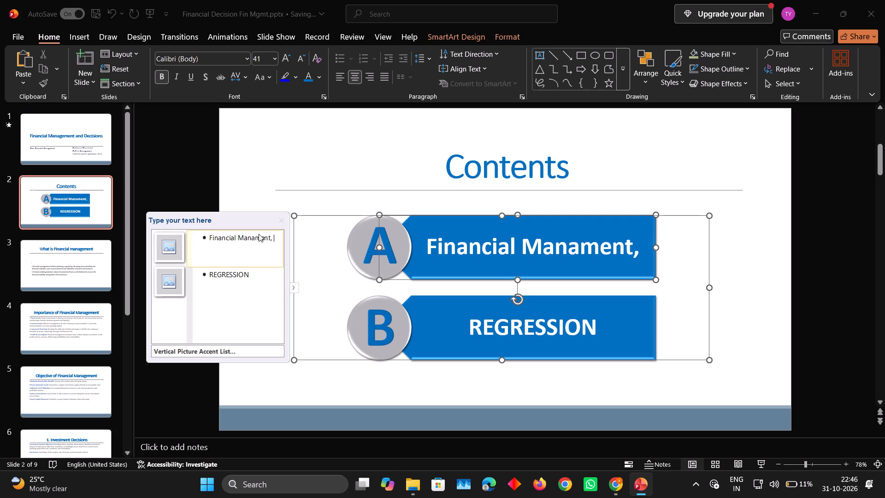
key("shift+o")
type("bjectives")
key("space")
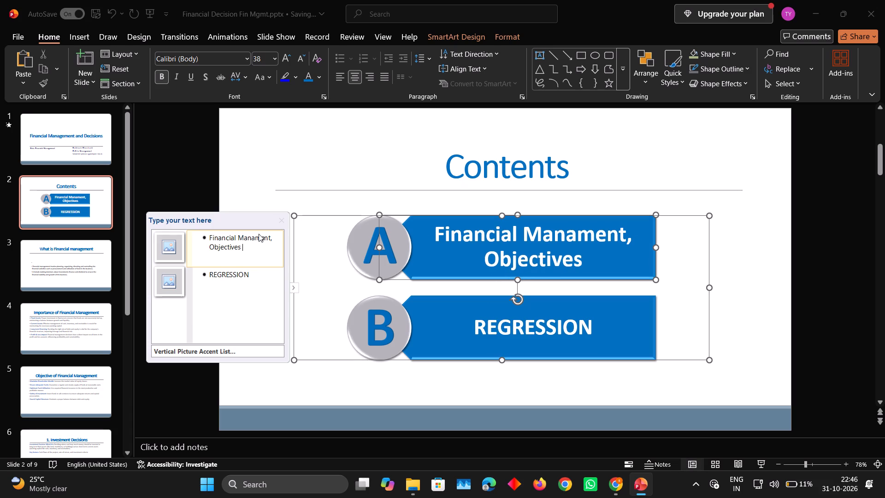
type("and")
key("space")
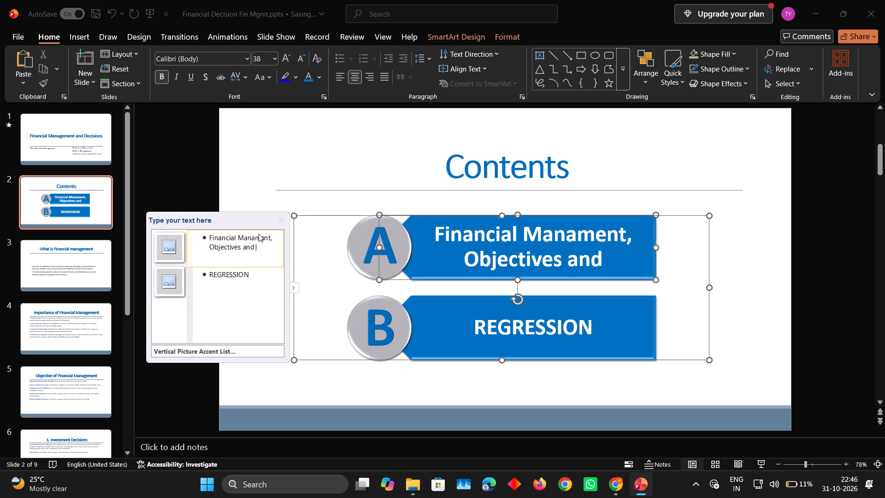
type("Important")
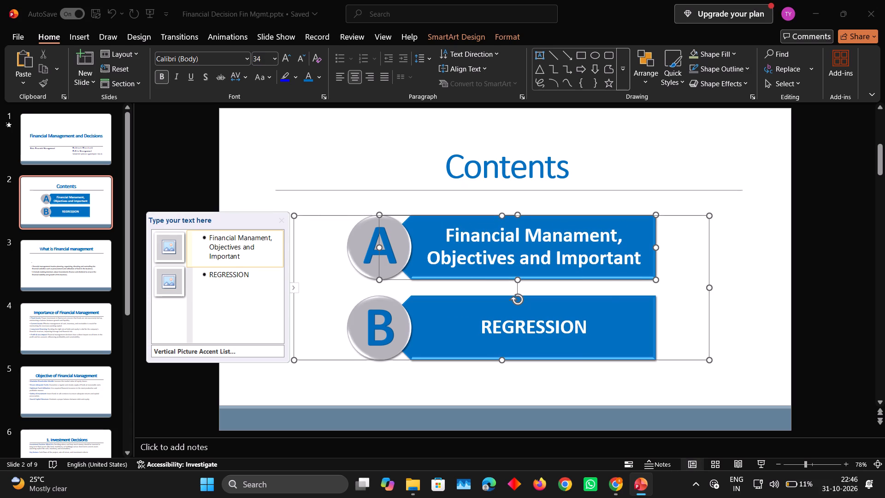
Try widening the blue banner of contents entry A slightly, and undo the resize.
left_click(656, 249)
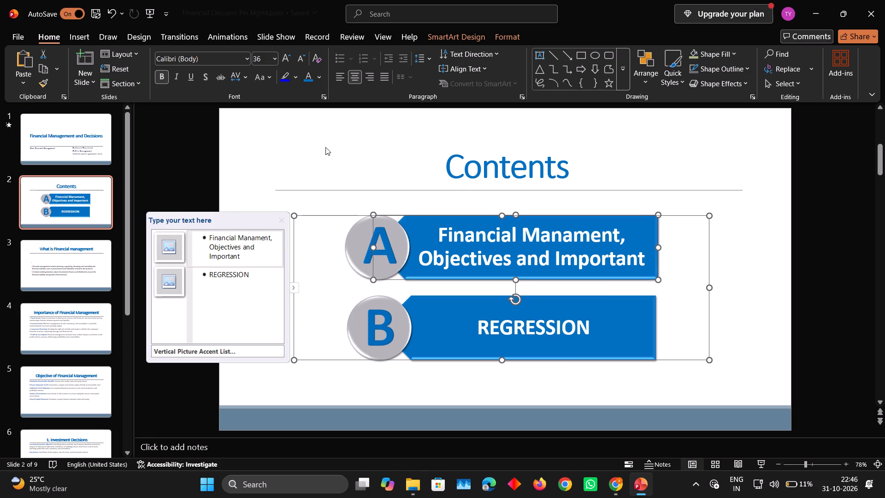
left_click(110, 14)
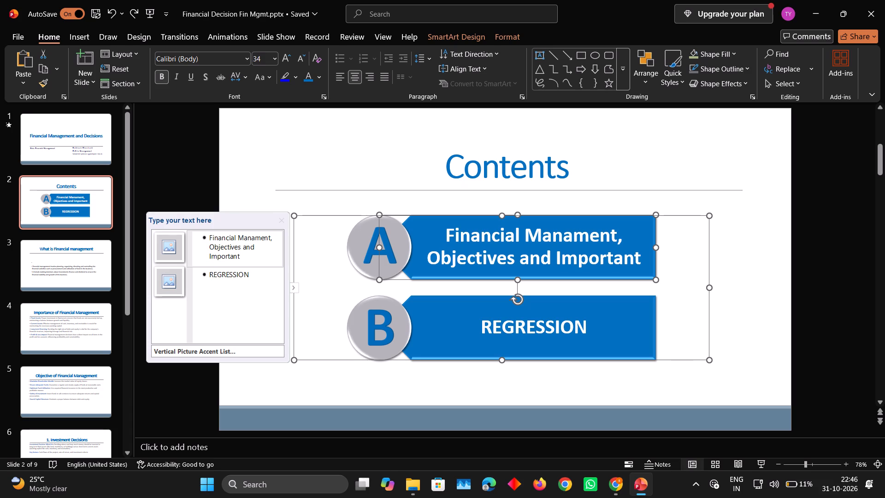
Correct contents entry A to read "Financial Management, Objectives and Importance".
left_click(640, 257)
key("BackSpace")
type("ce")
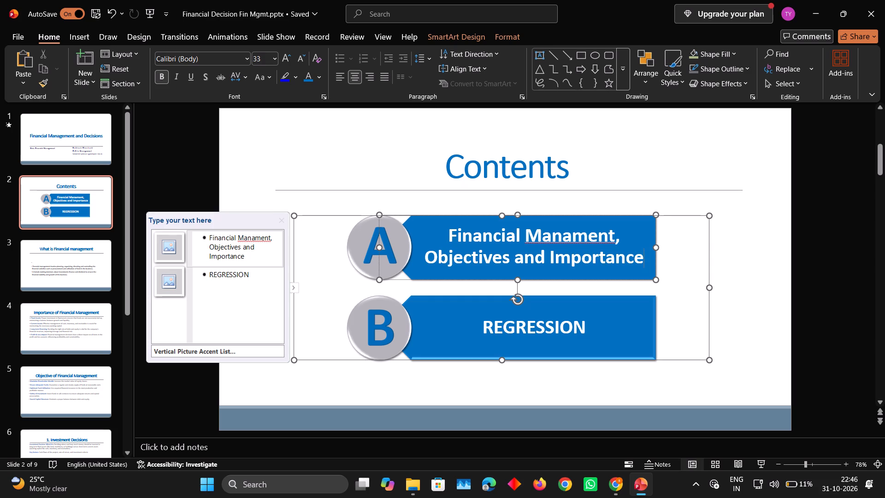
left_click(571, 234)
type("ge")
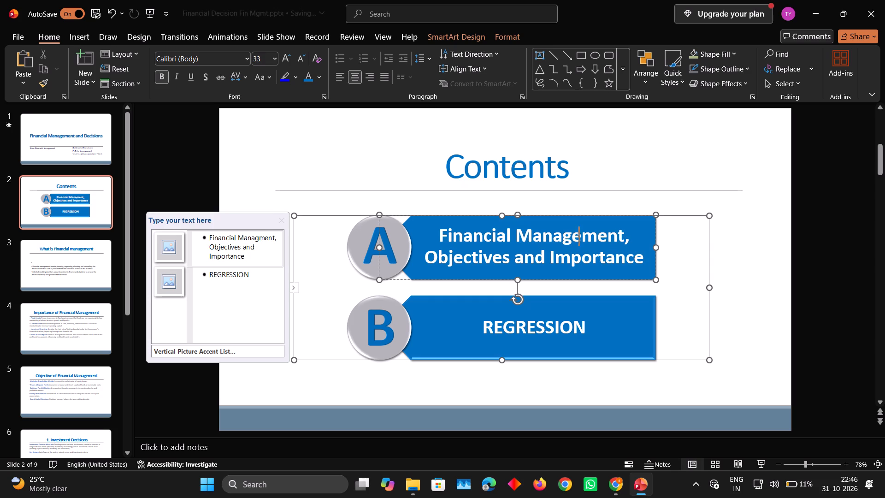
Replace contents entry B's text "REGRESSION" with "Financial Decision".
left_click(611, 322)
left_click(585, 326)
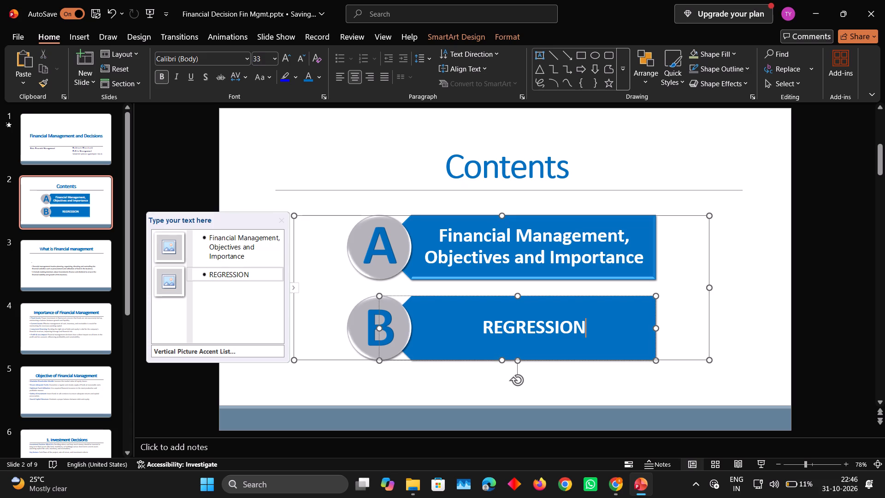
left_click(250, 274)
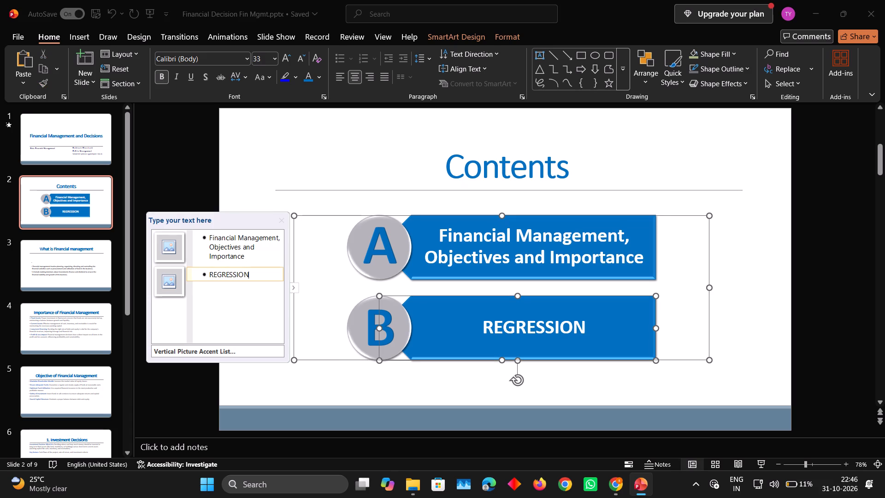
key("BackSpace")
key("BackSpace")
key("BackSpace")
key("BackSpace")
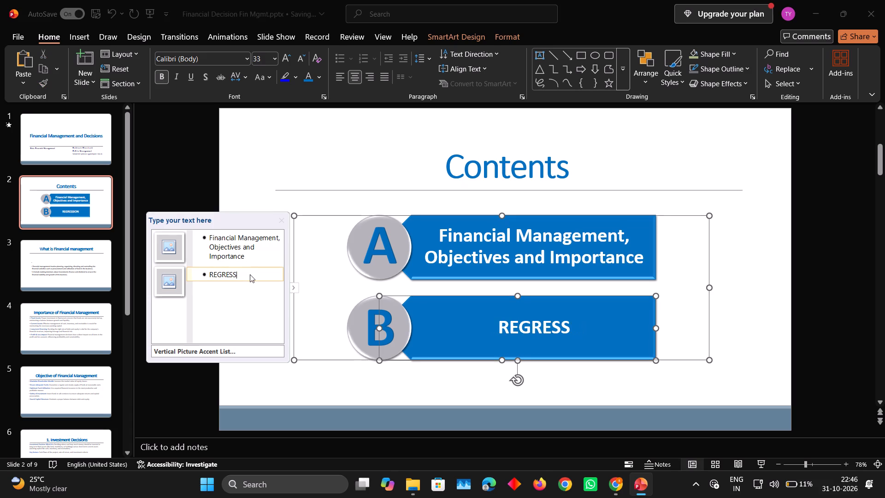
key("BackSpace")
key("BackSpace")
key("BackSpace")
key("BackSpace")
key("BackSpace")
key("BackSpace")
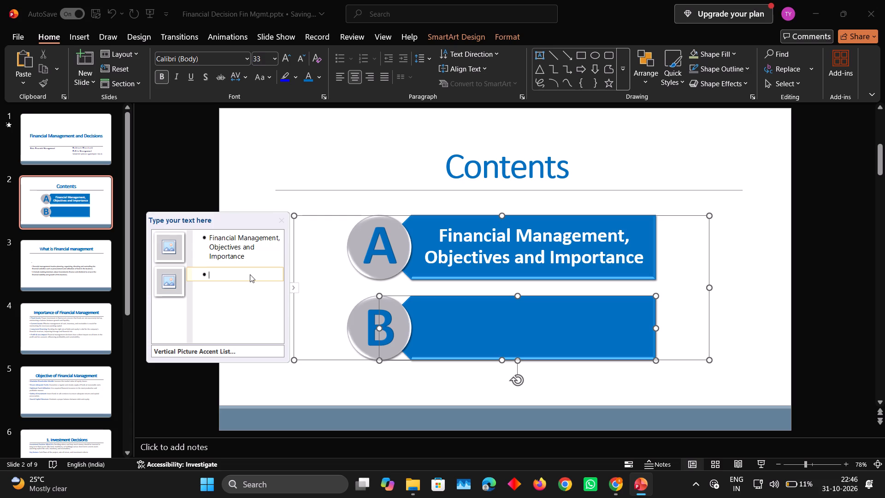
type("Financial")
key("space")
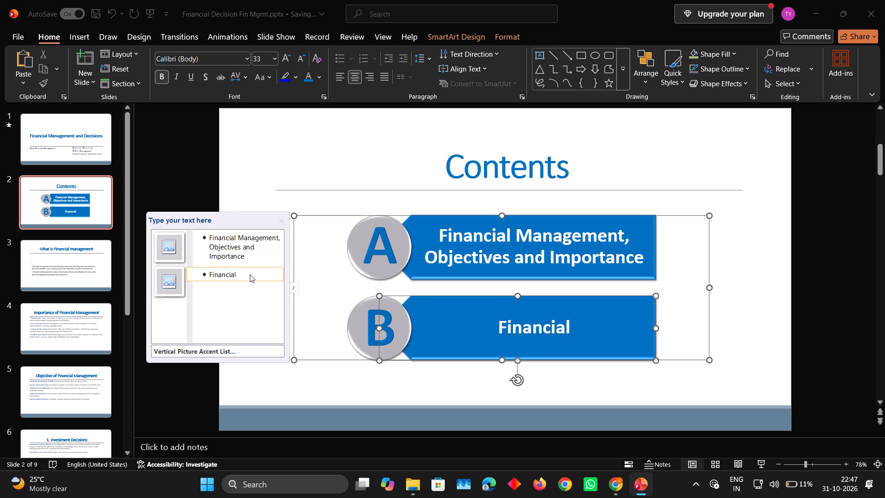
type("Deci")
type("sion")
key("space")
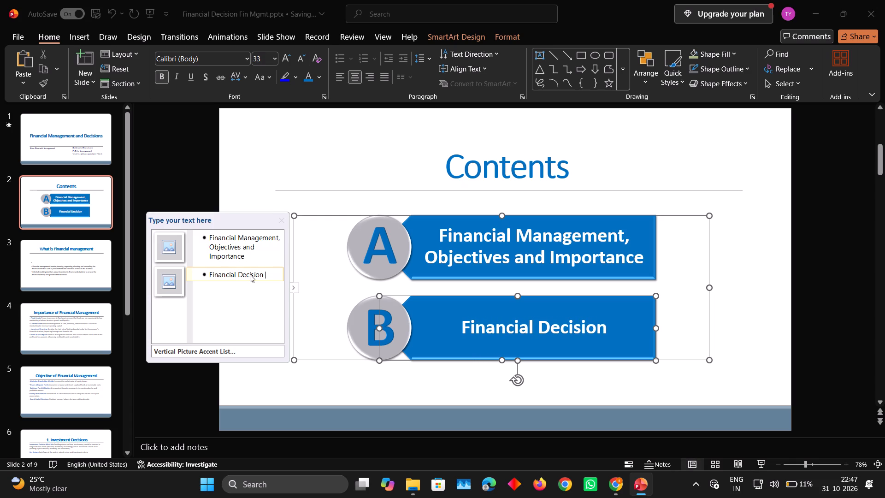
Extend contents entry B with ", Factor Influencing" following "Financial Decision".
key("BackSpace")
type(",")
key("space")
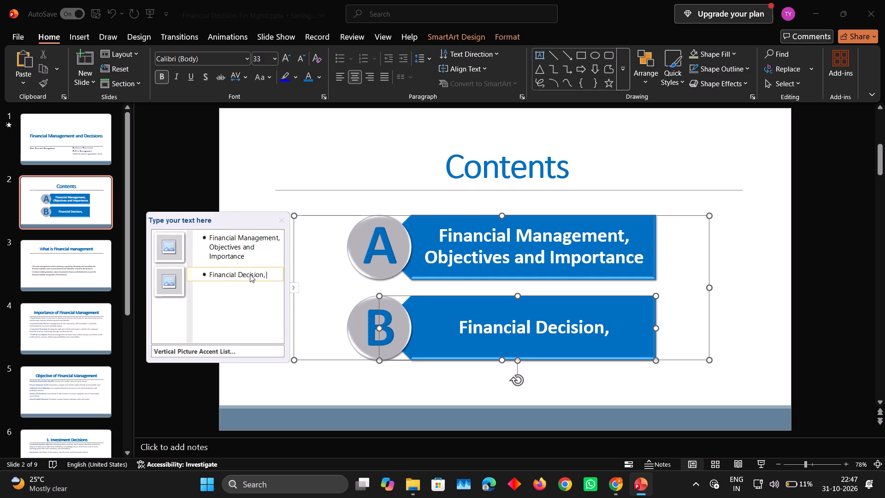
type("Fa")
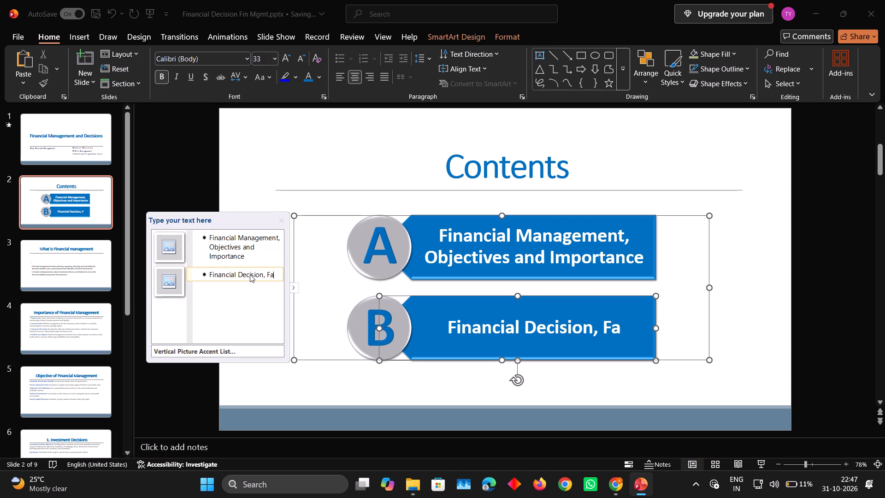
type("ctor")
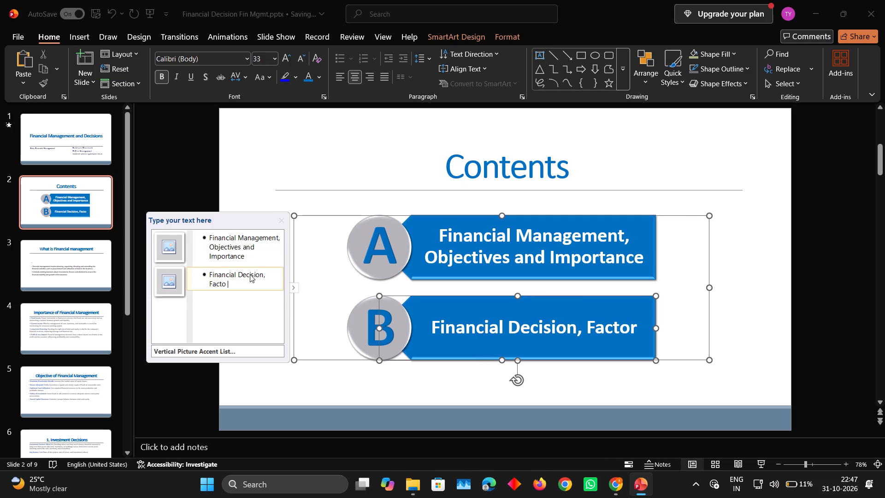
key("space")
type("Im")
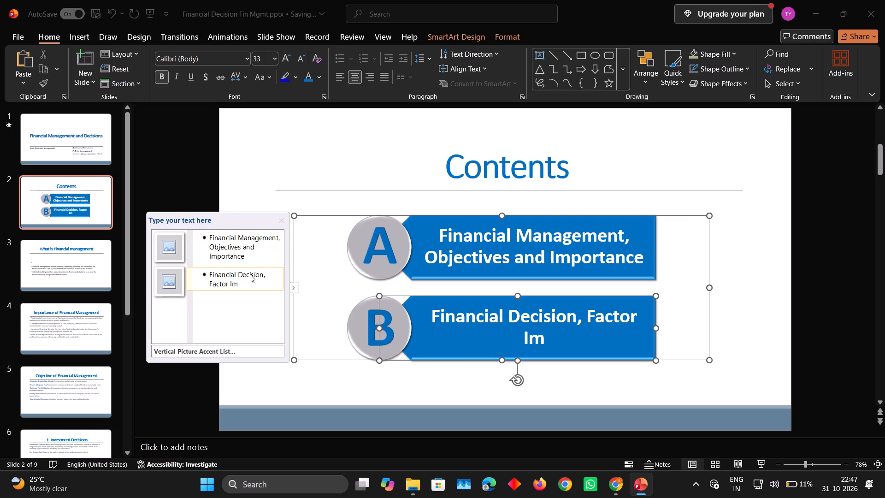
type("fluncing")
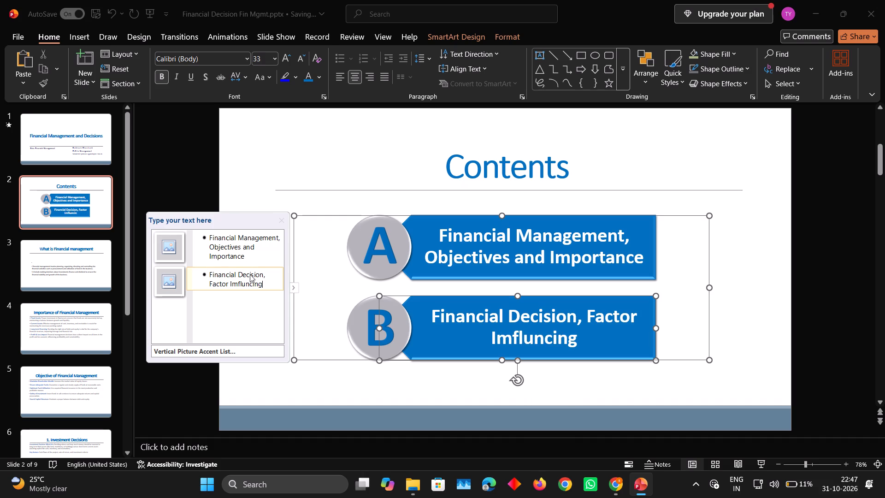
key("BackSpace")
key("BackSpace")
key("BackSpace")
key("BackSpace")
key("BackSpace")
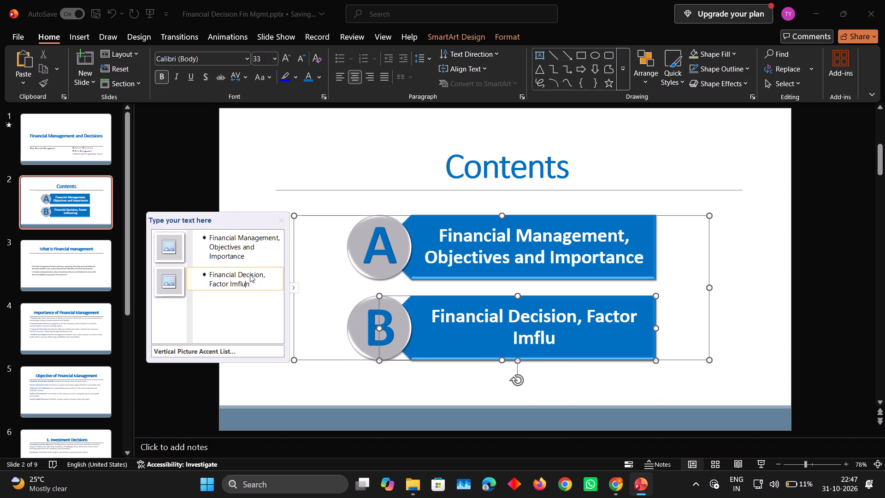
key("BackSpace")
key("BackSpace")
key("BackSpace")
key("BackSpace")
type("nfluen")
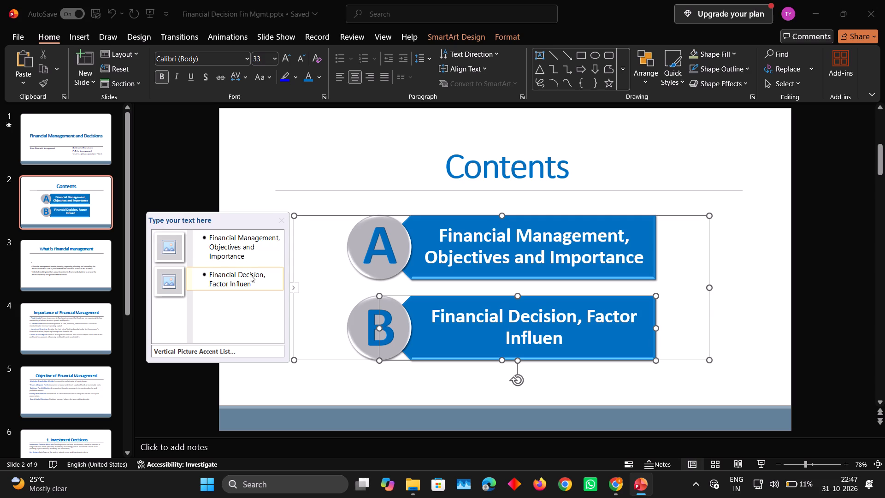
type("cing")
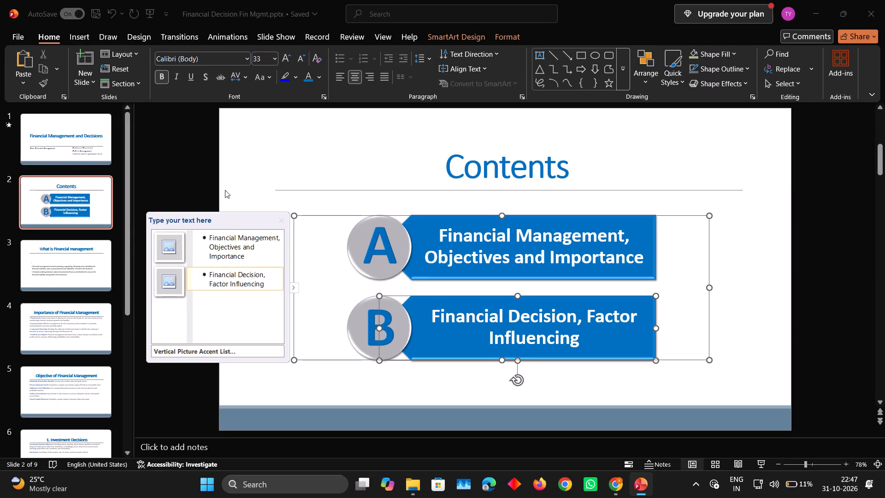
Push "Factor Influencing" onto its own second line in the blue banner of contents entry B, using extra spaces before it.
left_click(588, 316)
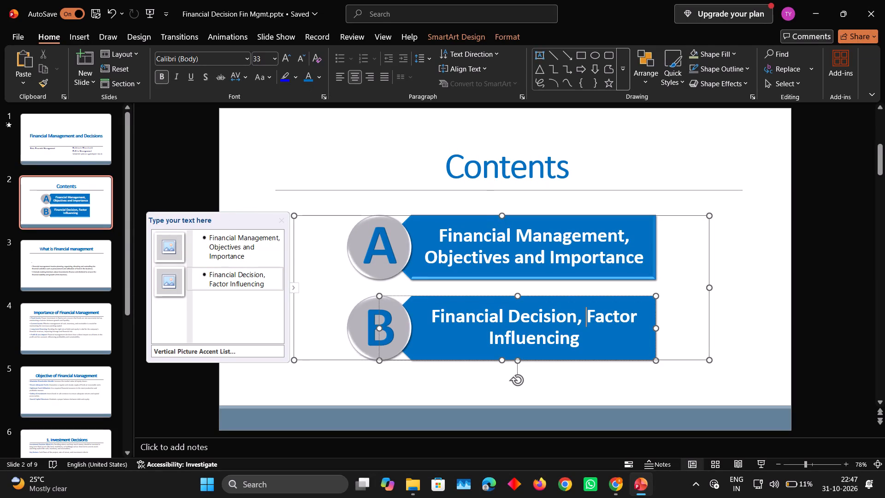
key("Return")
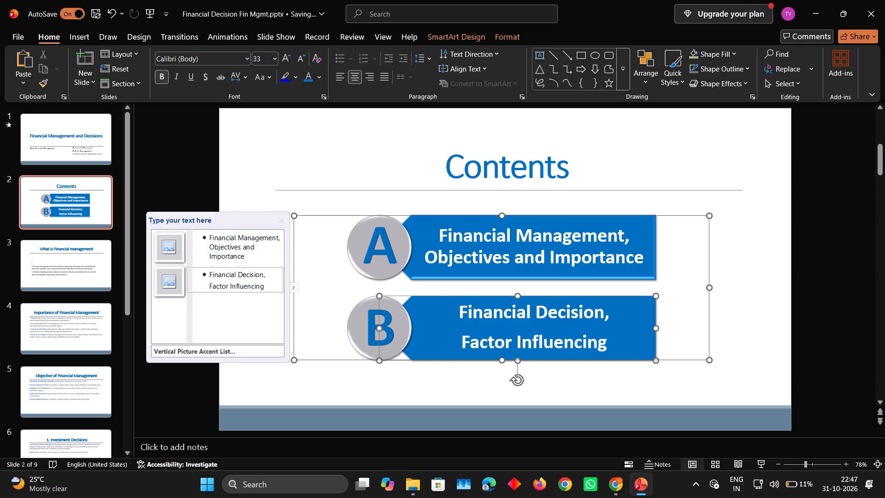
key("BackSpace")
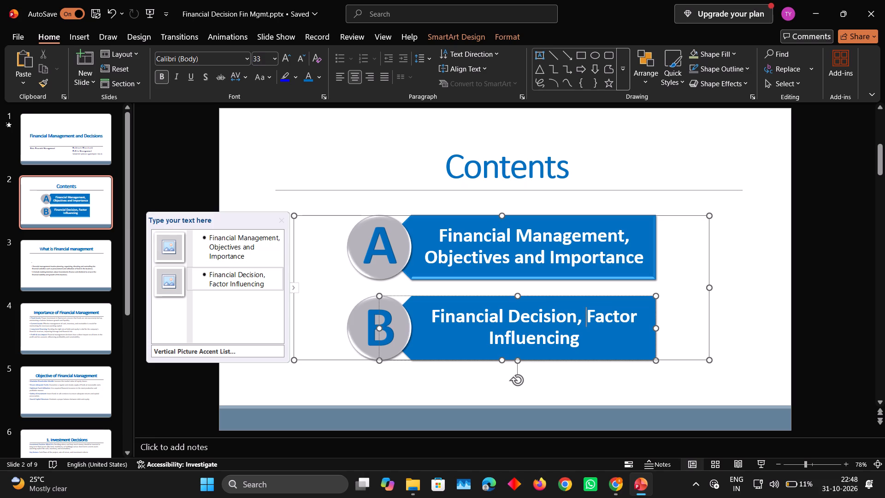
key("space")
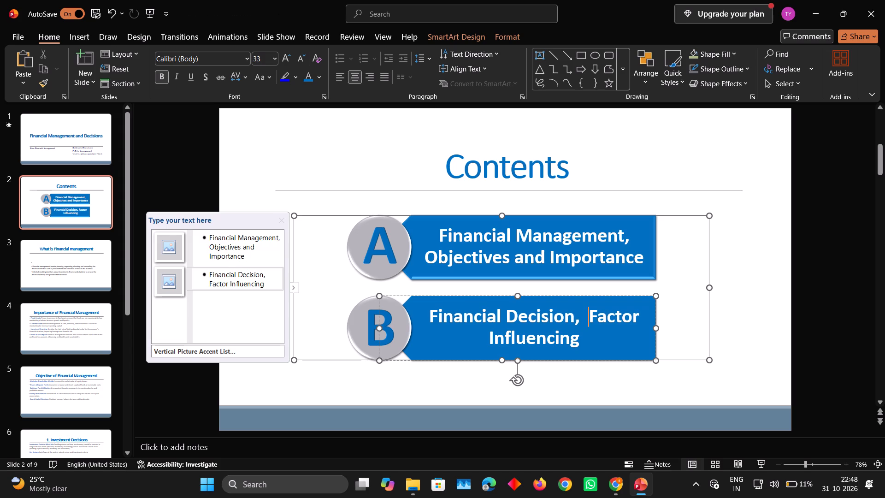
key("space")
key("space")
key("space")
key("space")
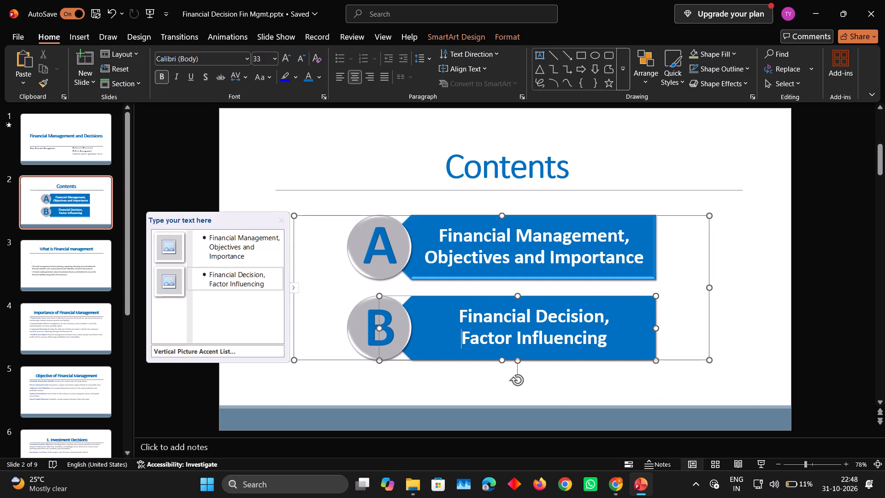
Add "Decision" at the end of contents entry B so its second line reads "Factor Influencing Decision".
left_click(606, 338)
key("space")
type("Deci")
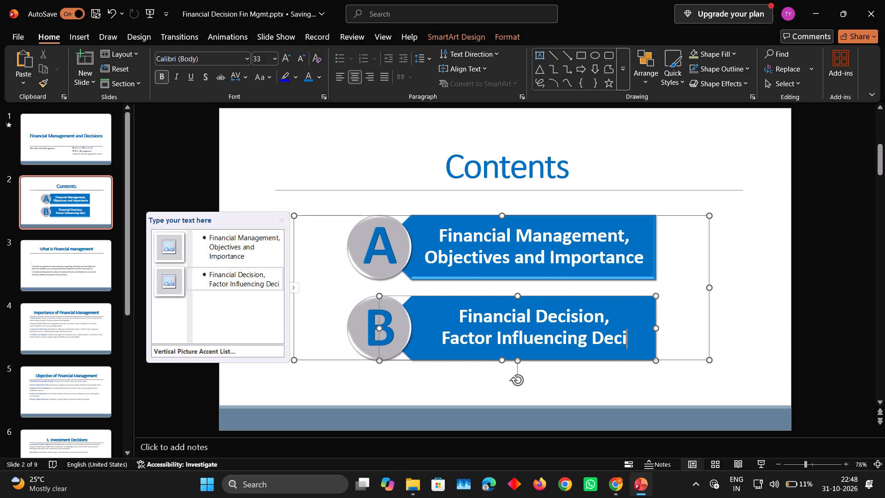
type("sion")
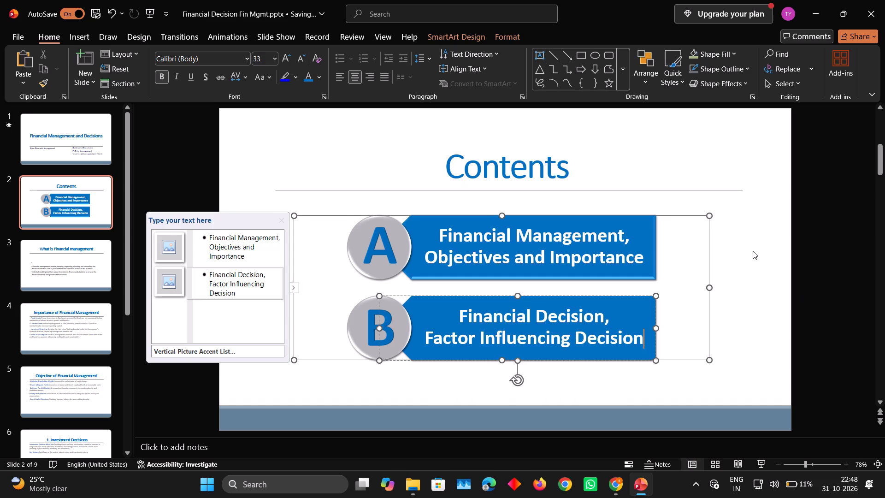
left_click(753, 251)
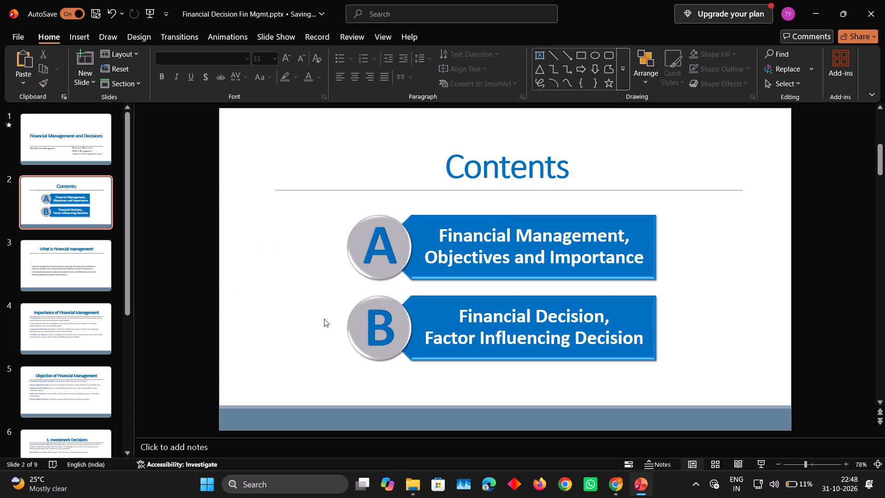
Move the "Objective of Financial Management" slide ahead of the "Importance of Financial Management" slide, making it slide 4.
left_click(79, 257)
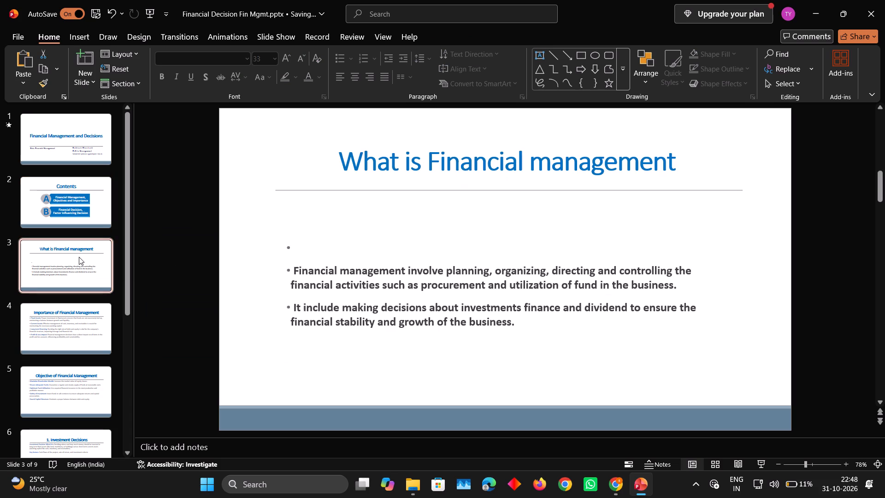
left_click(76, 316)
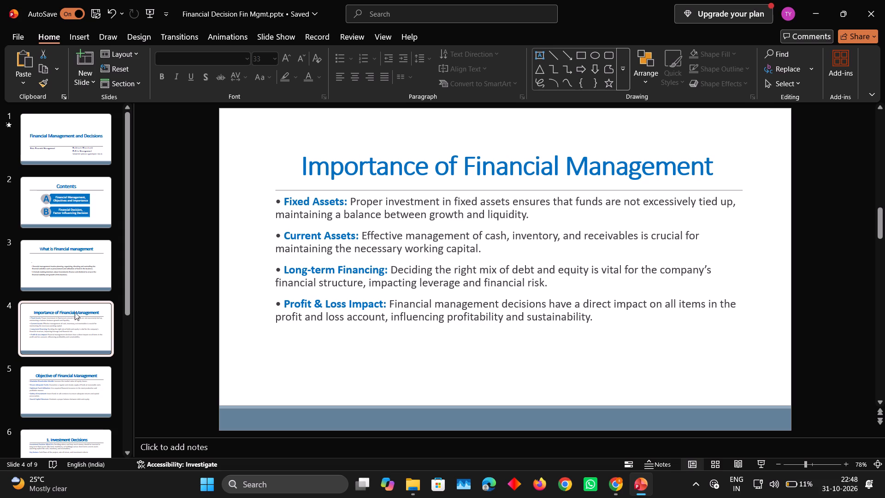
left_click_drag(71, 406, 73, 338)
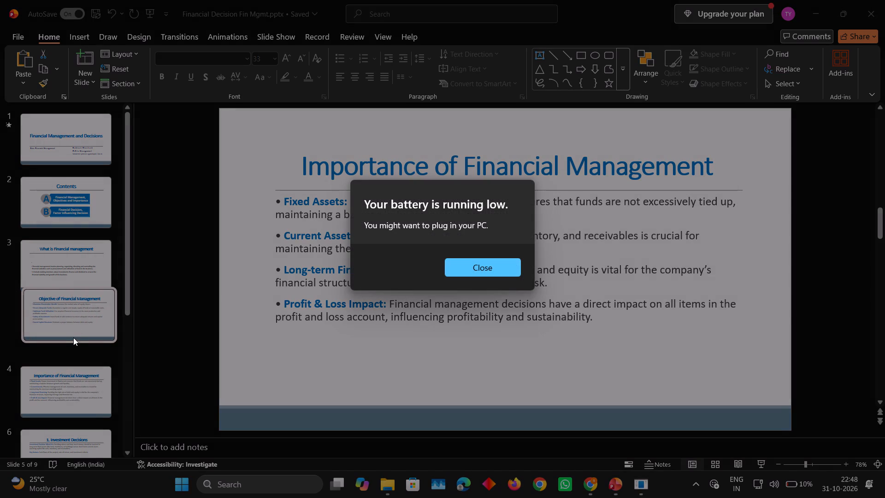
left_click(469, 267)
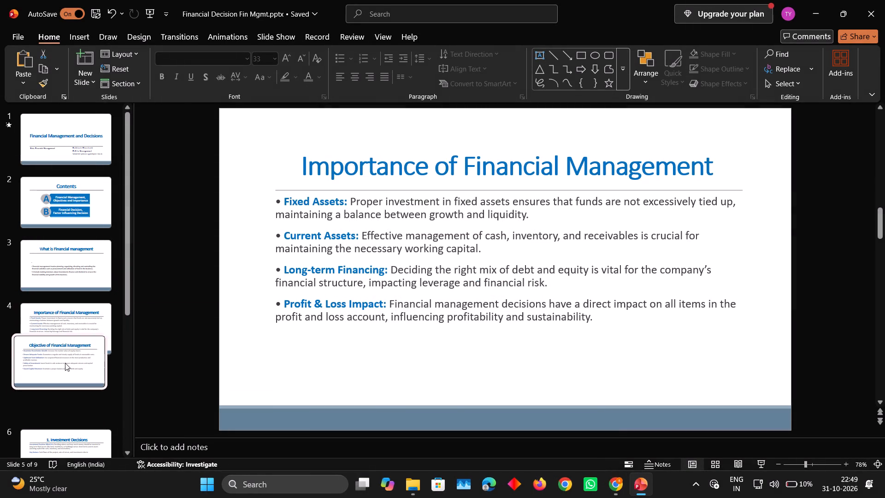
left_click(67, 336)
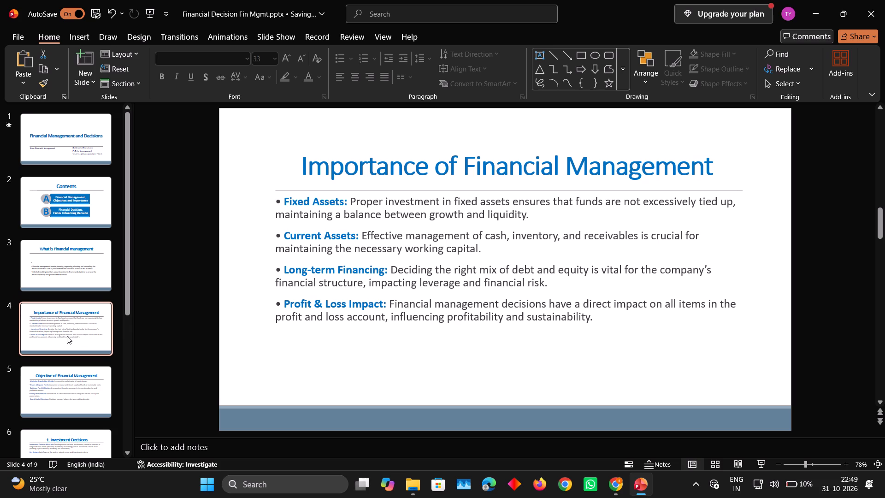
double_click(67, 336)
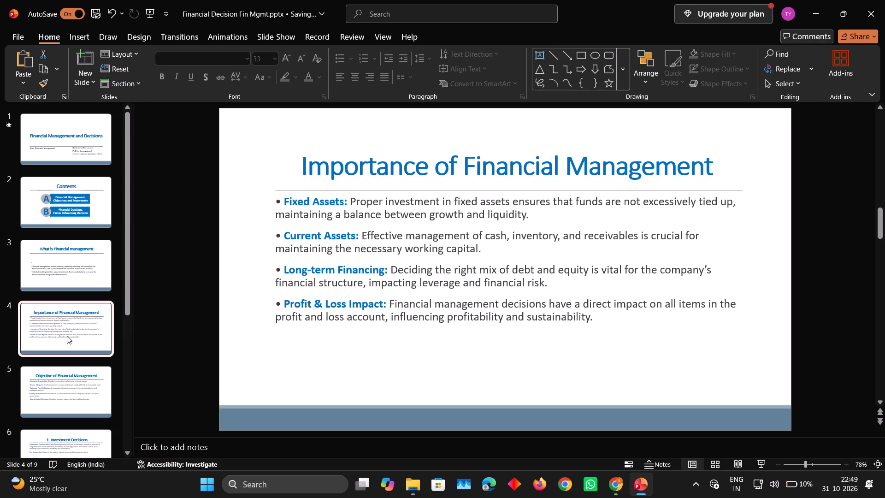
left_click_drag(67, 383, 62, 348)
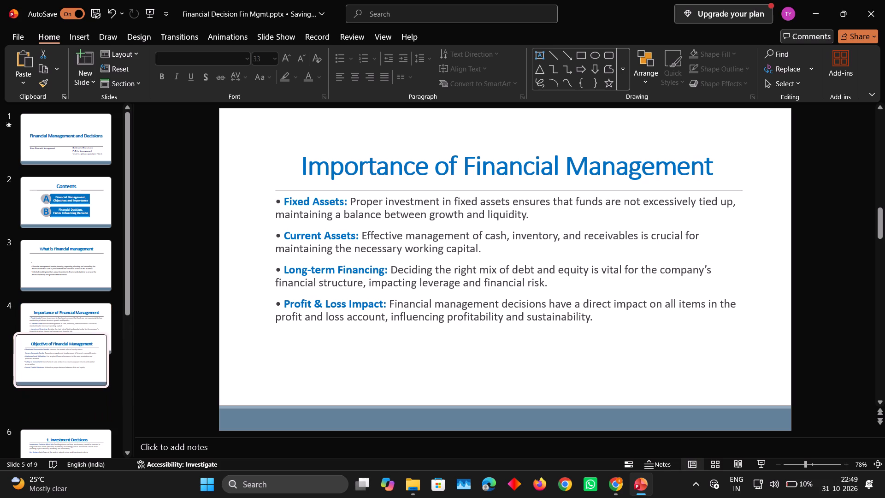
left_click_drag(62, 348, 65, 312)
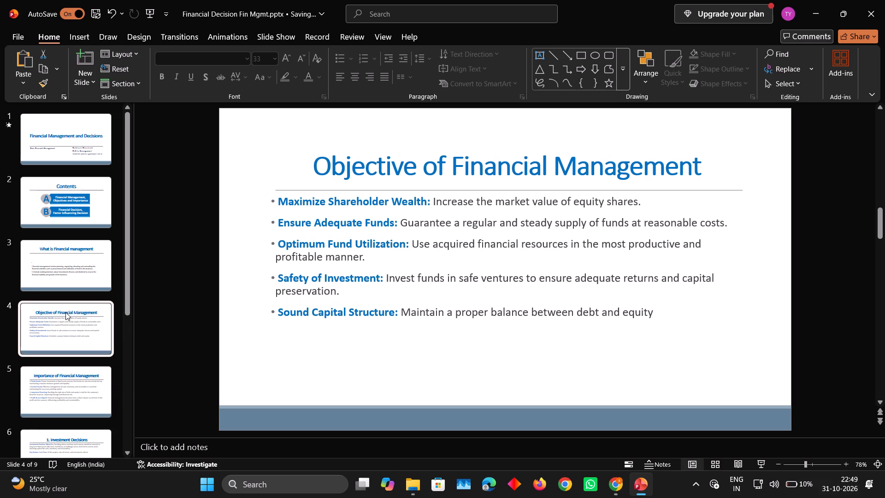
left_click(55, 415)
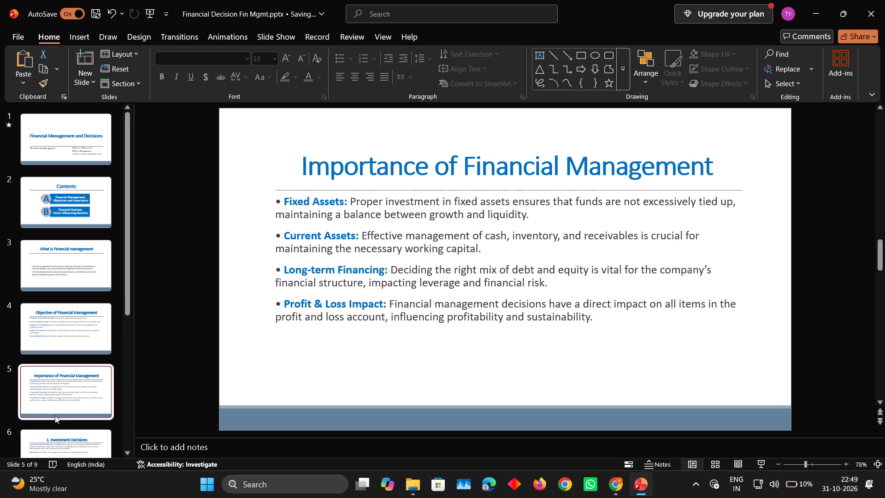
Compare the Contents slide with the order of the Importance of Financial Management and Investment Decisions slides.
left_click(82, 196)
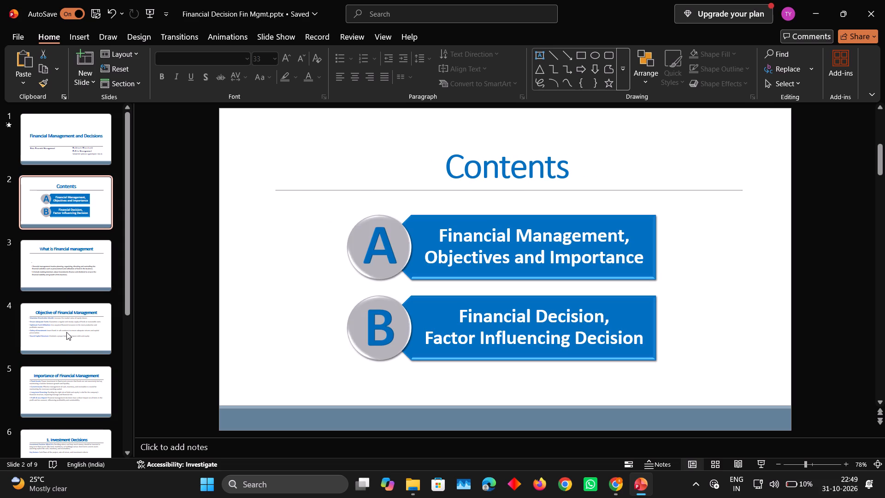
left_click(59, 397)
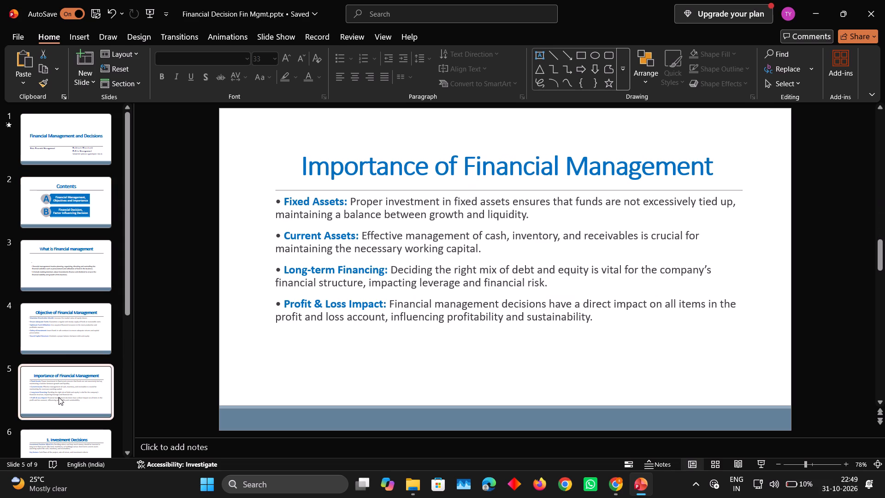
left_click(63, 436)
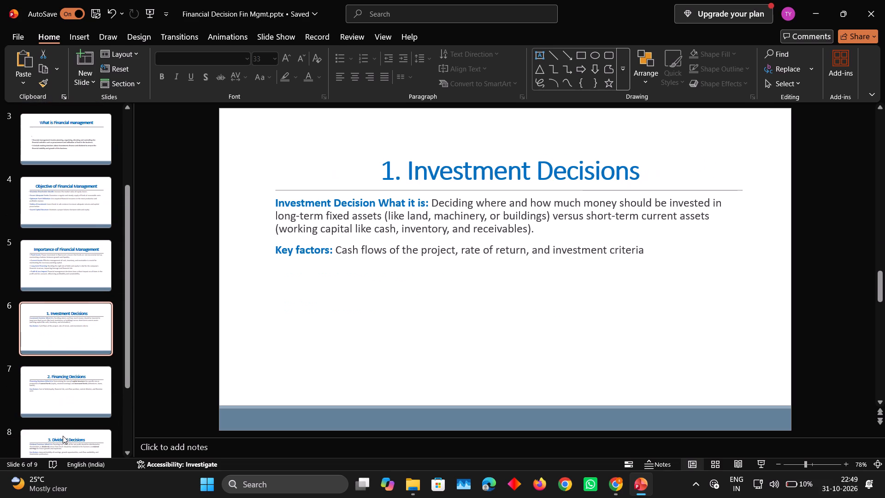
left_click(79, 273)
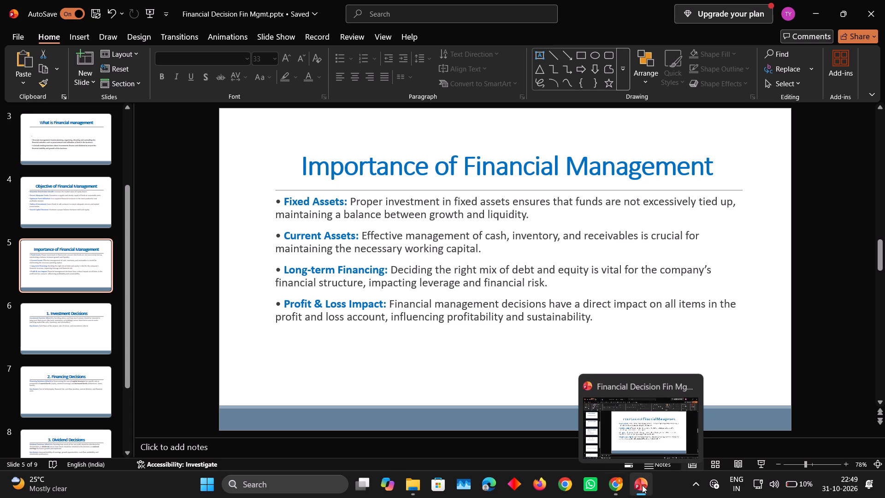
Switch to Chrome and look through the "financial management byjus" search results for source material on the remaining topics.
left_click(620, 485)
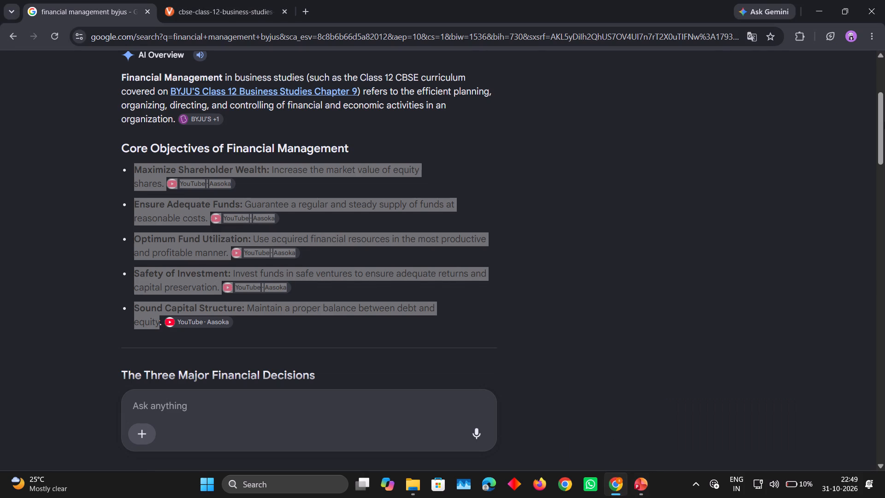
left_click(725, 144)
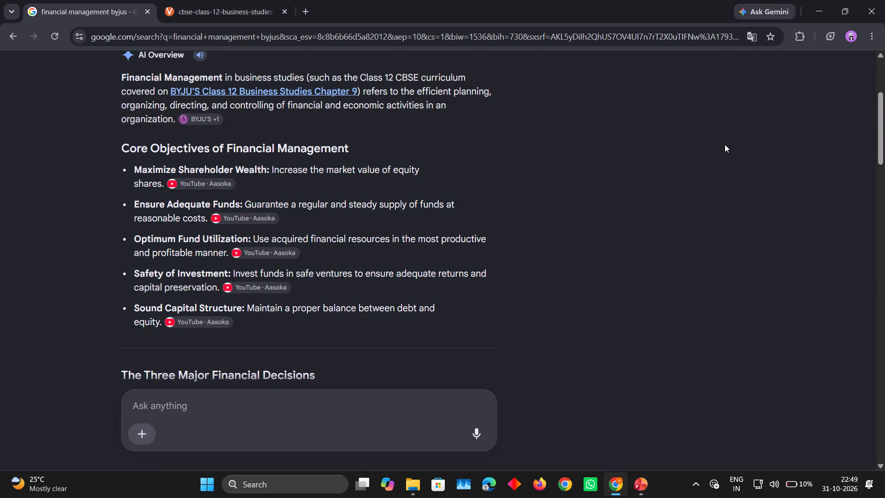
left_click_drag(880, 108, 884, 207)
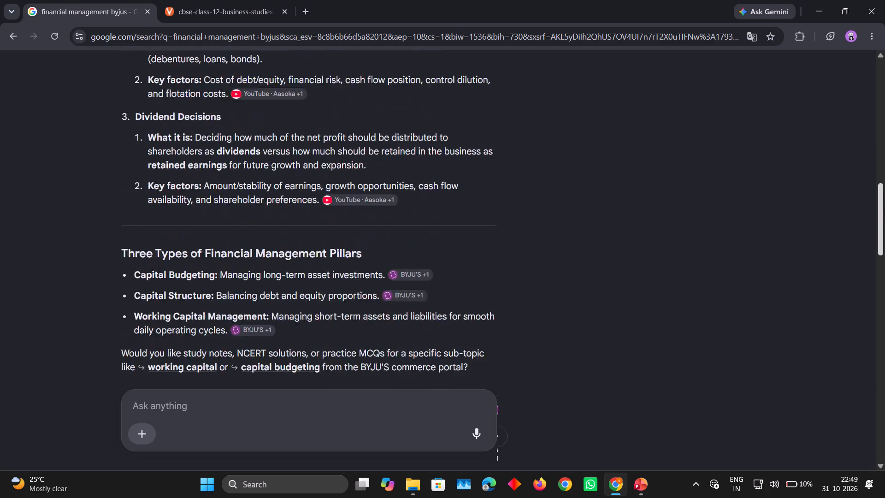
left_click_drag(884, 207, 884, 243)
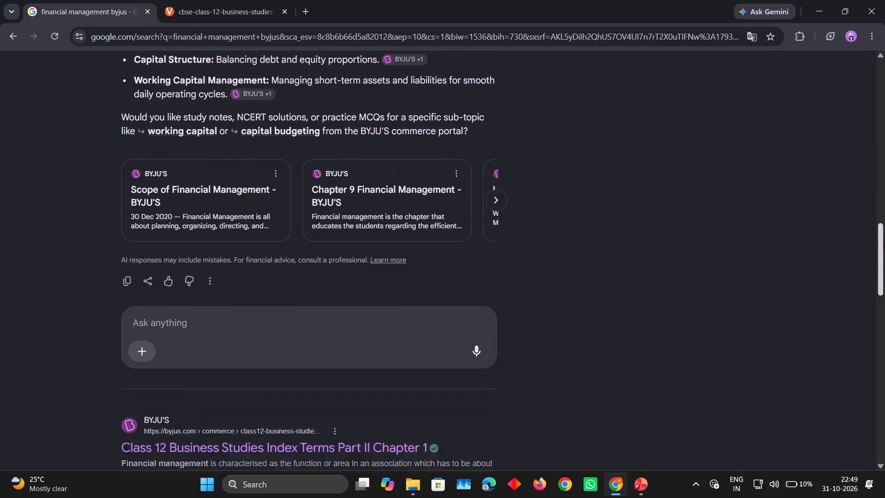
left_click_drag(884, 243, 884, 277)
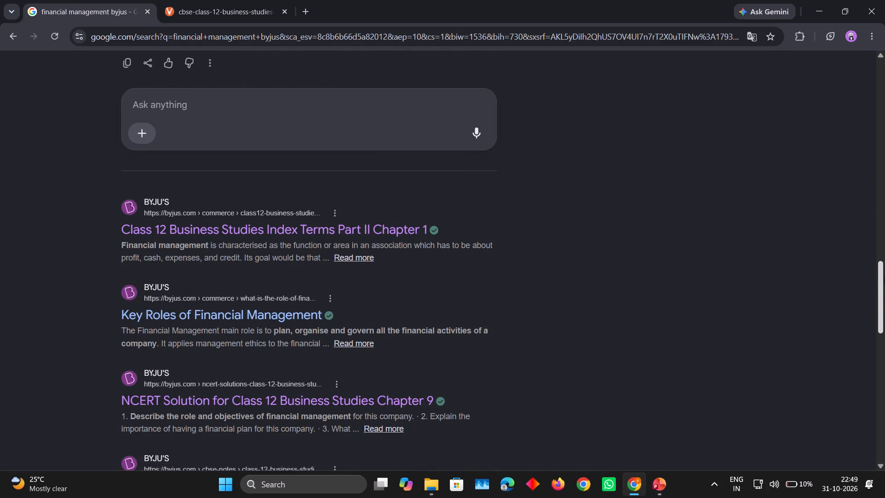
left_click_drag(884, 277, 884, 287)
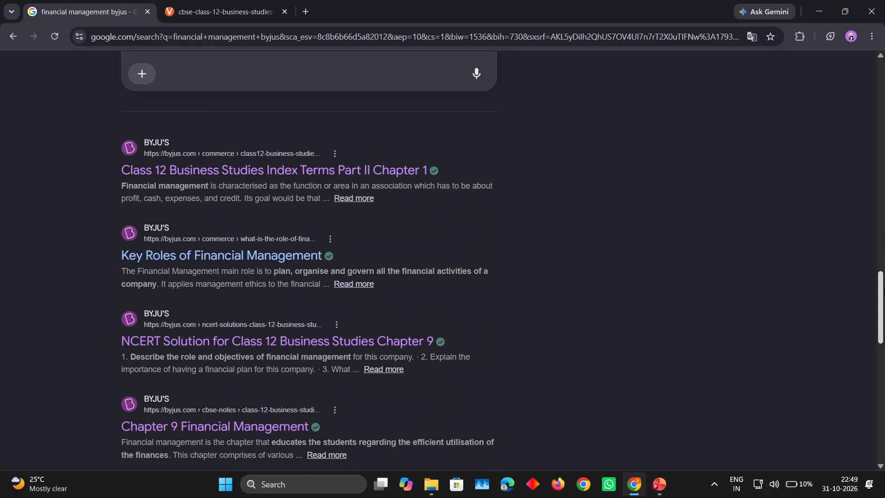
left_click_drag(884, 287, 884, 288)
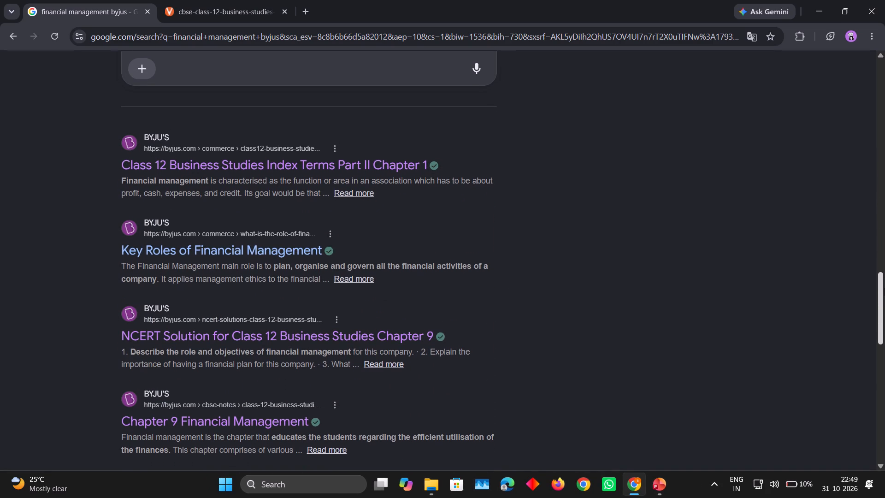
left_click_drag(884, 288, 884, 414)
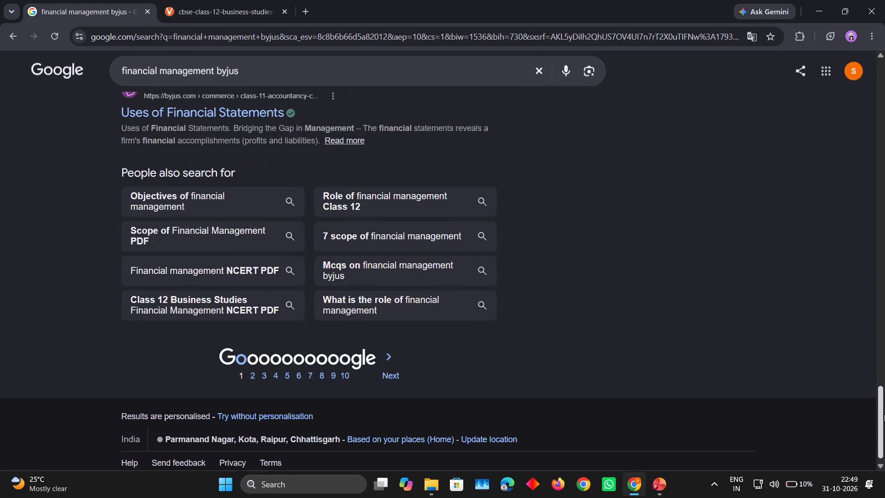
left_click_drag(884, 414, 831, 246)
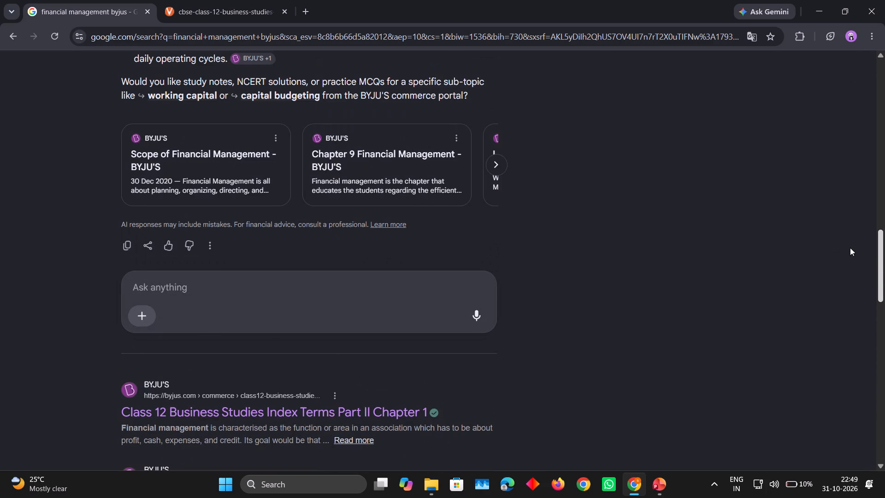
left_click_drag(879, 259, 868, 3)
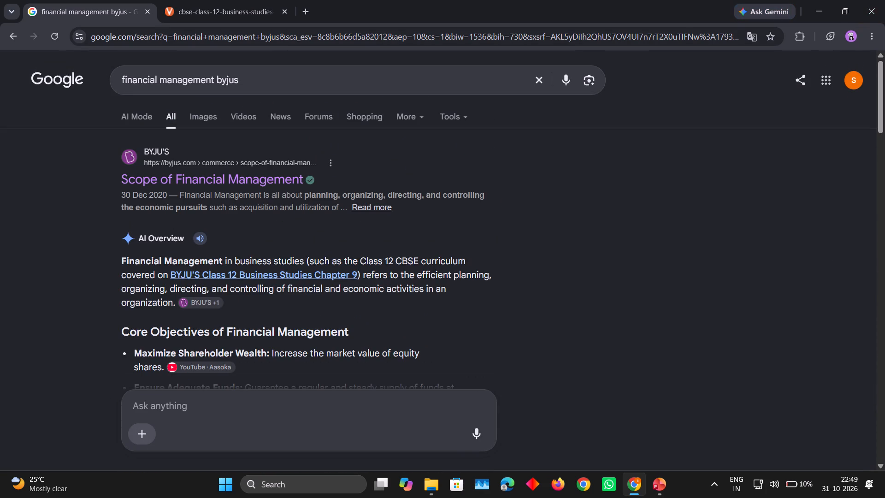
Search Google for "financial management class 12 byjus" and look through the results.
left_click(214, 80)
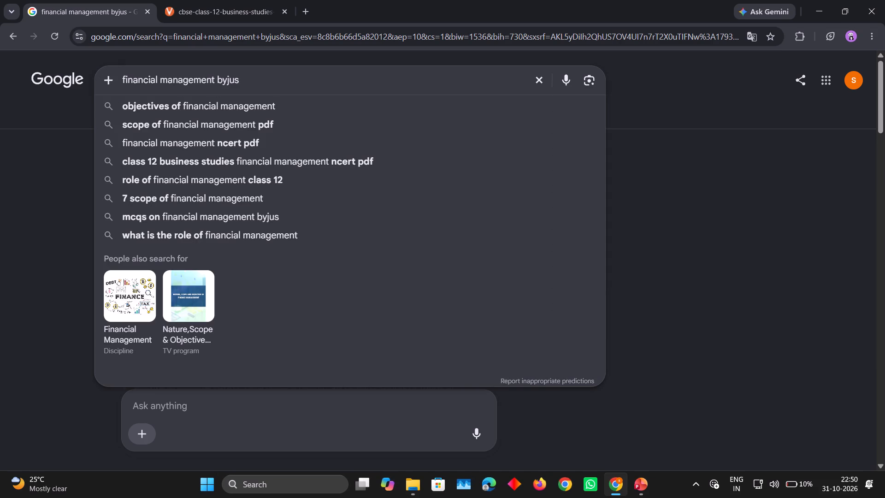
key("space")
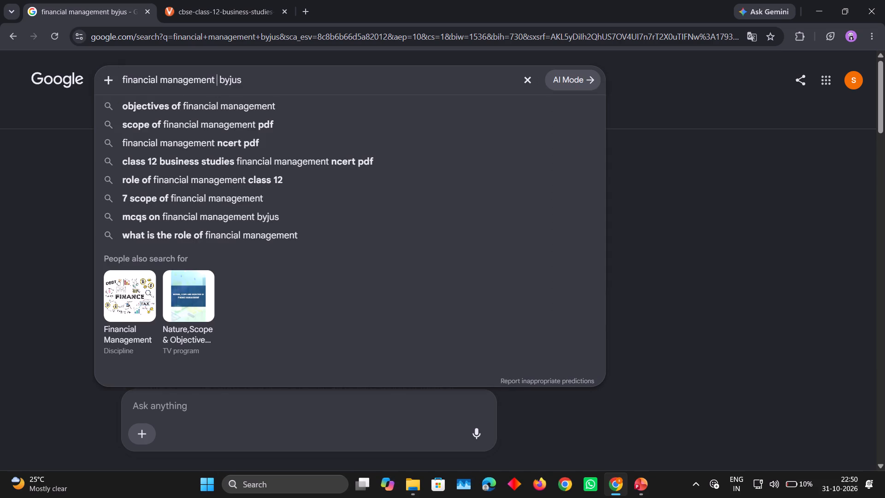
type("bst")
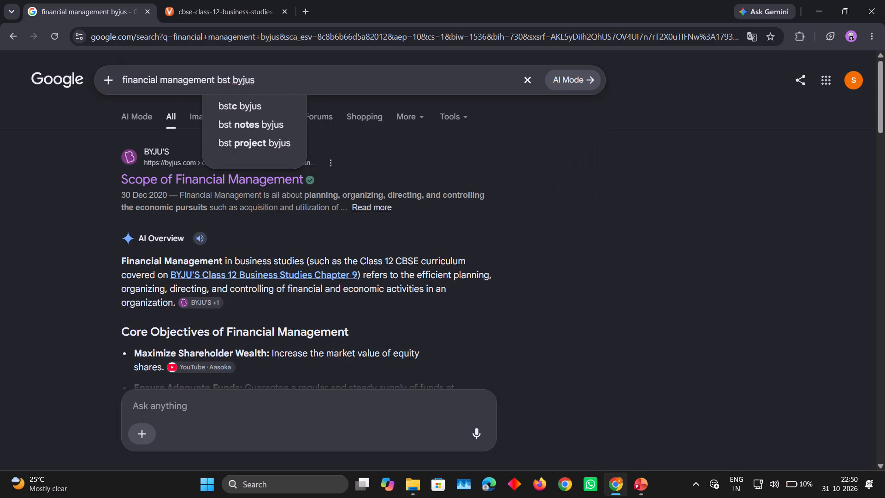
key("BackSpace")
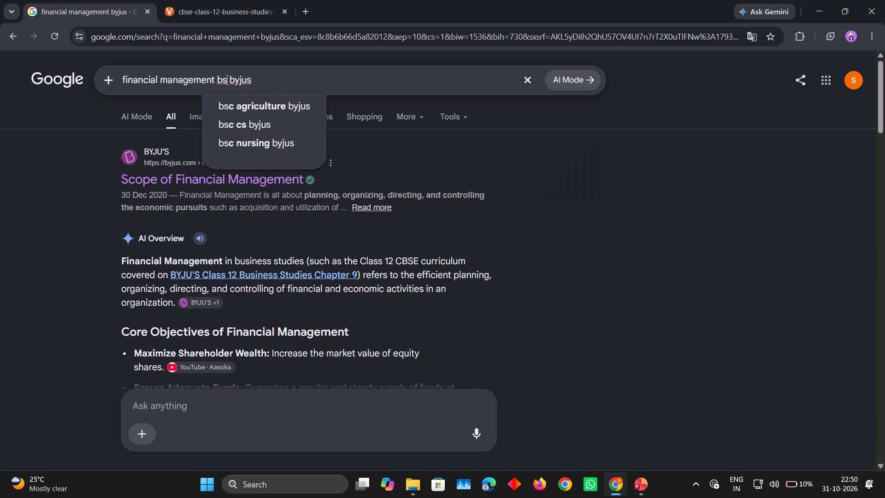
key("BackSpace")
key("BackSpace")
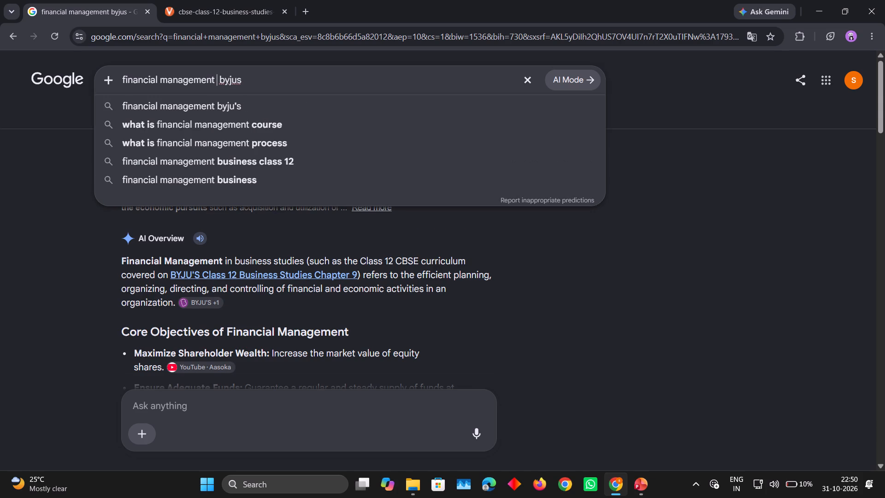
left_click(121, 78)
left_click(122, 78)
type("class")
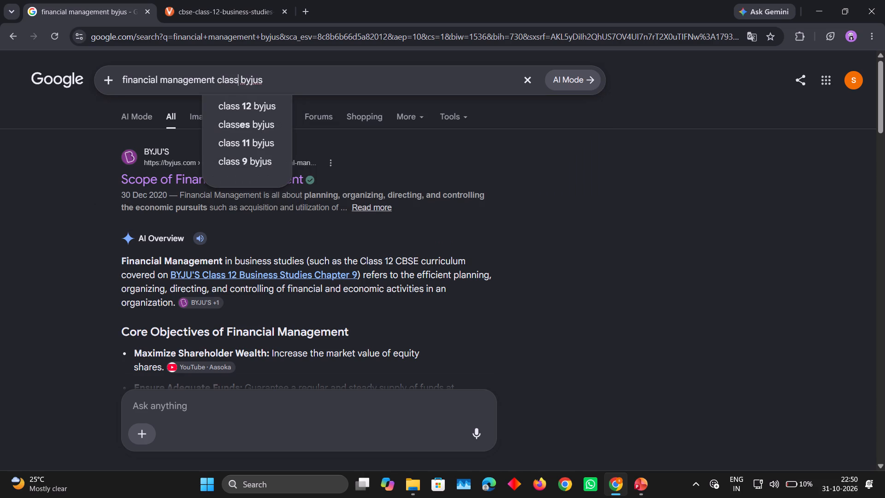
left_click(264, 104)
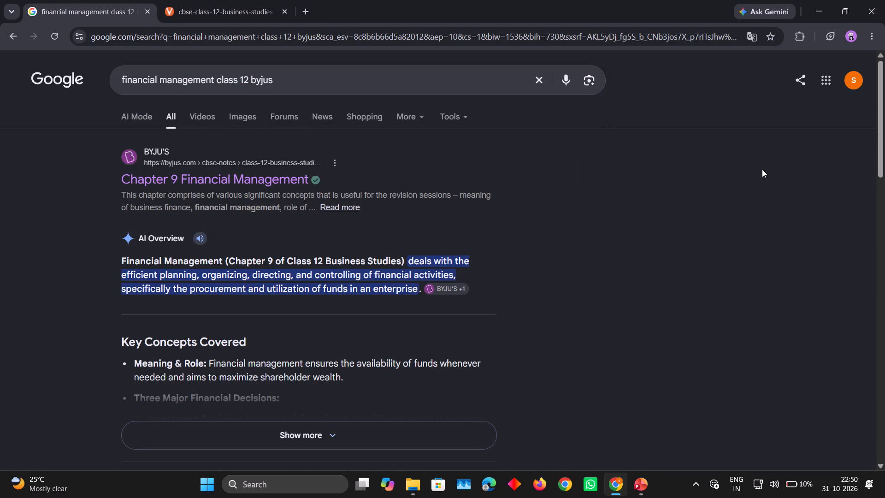
left_click_drag(879, 138, 884, 160)
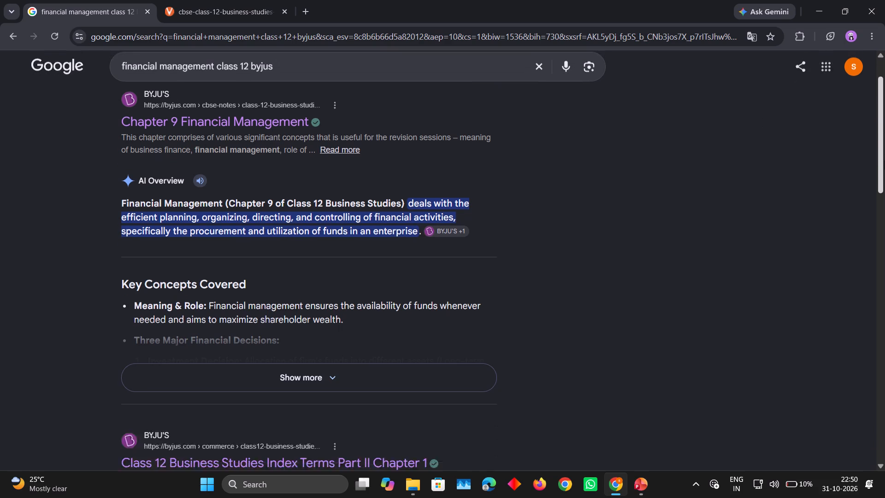
left_click_drag(884, 160, 884, 236)
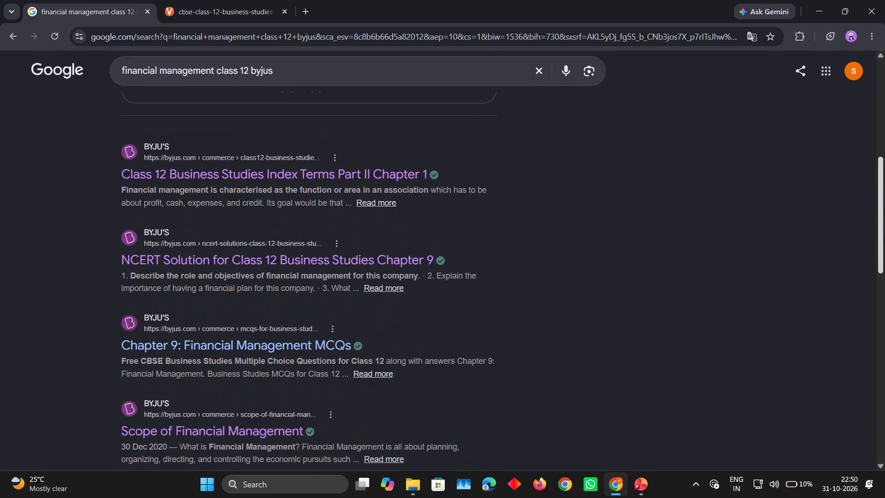
left_click_drag(884, 236, 884, 271)
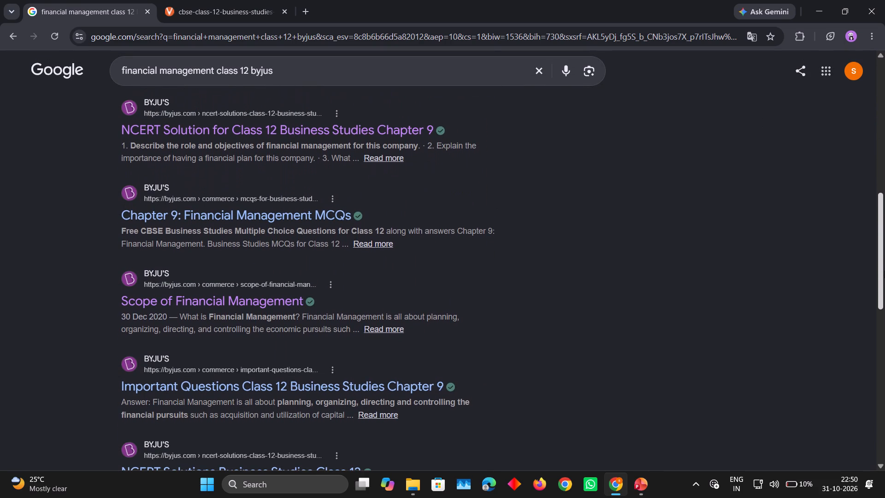
left_click_drag(884, 271, 884, 320)
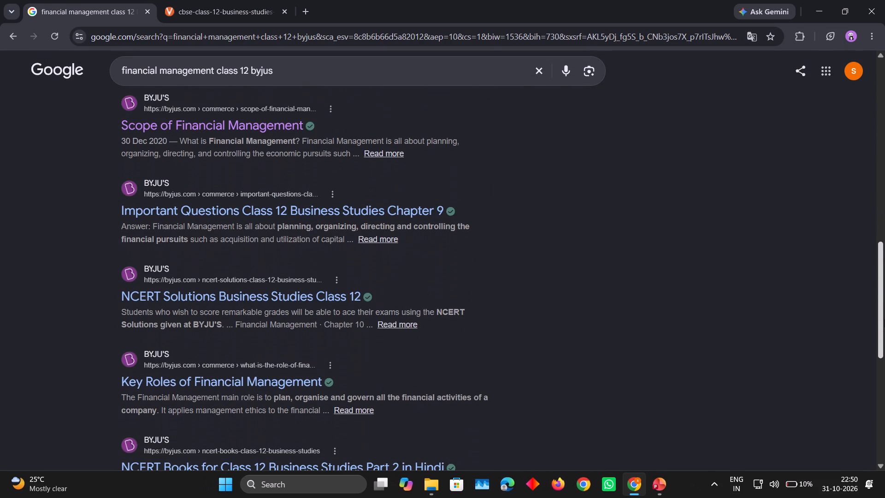
left_click_drag(884, 320, 797, 50)
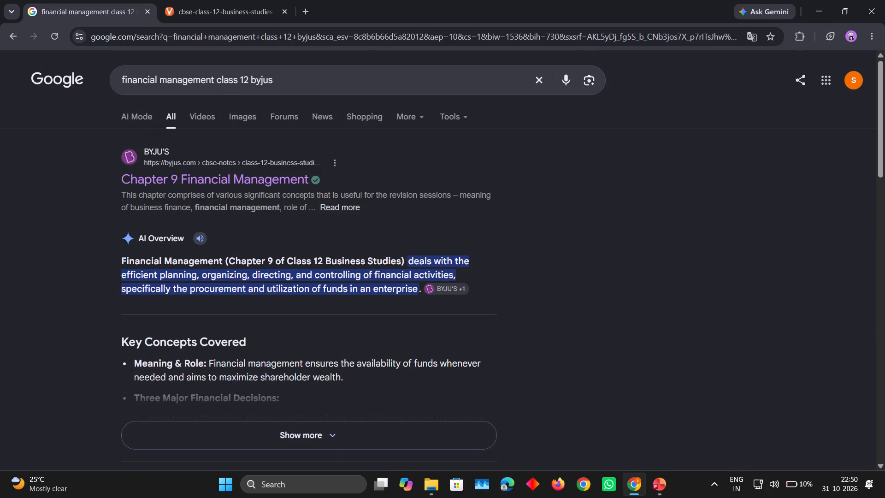
Refine the Google search to "financial management class 12 notes byjus".
left_click(252, 77)
type("notes")
key("space")
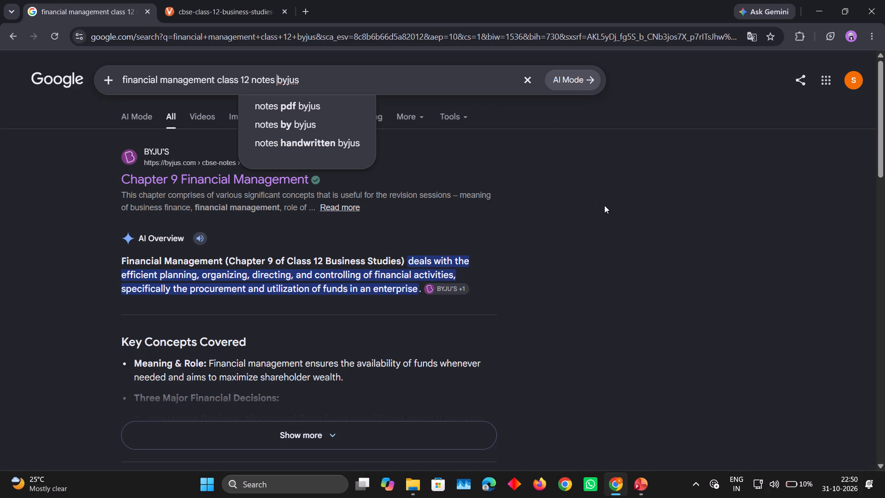
key("Return")
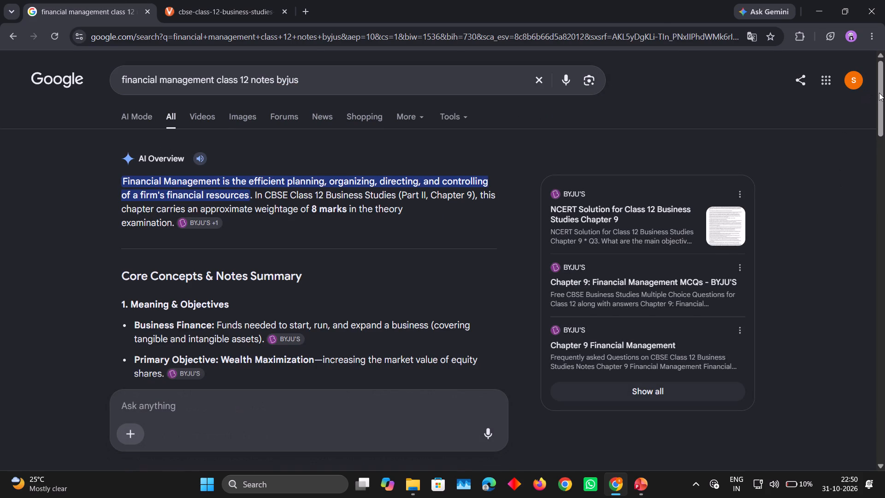
Read the AI Overview's core concepts and notes summary, through its helpful resources to the BYJU'S results below.
left_click_drag(879, 93, 884, 137)
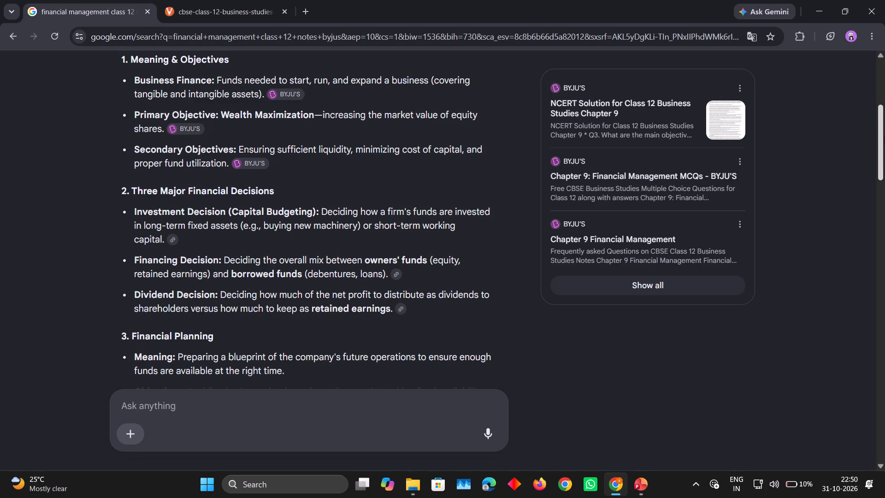
left_click_drag(884, 137, 882, 127)
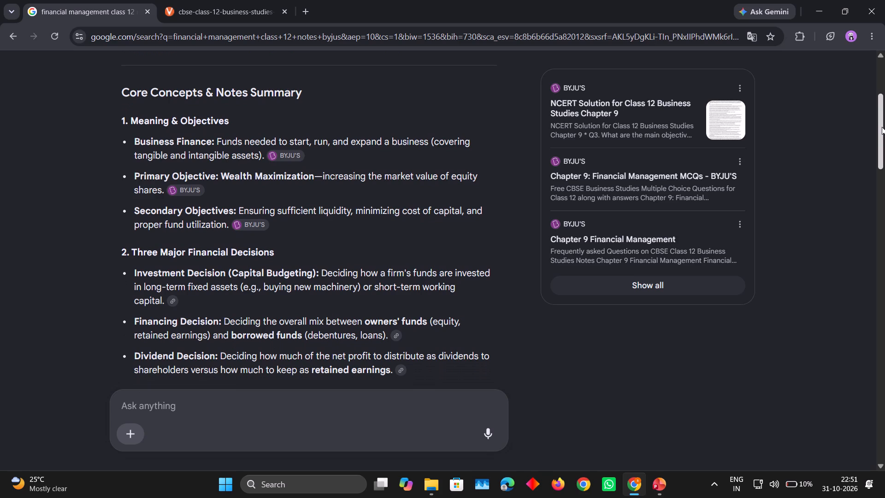
triple_click(879, 461)
left_click(879, 461)
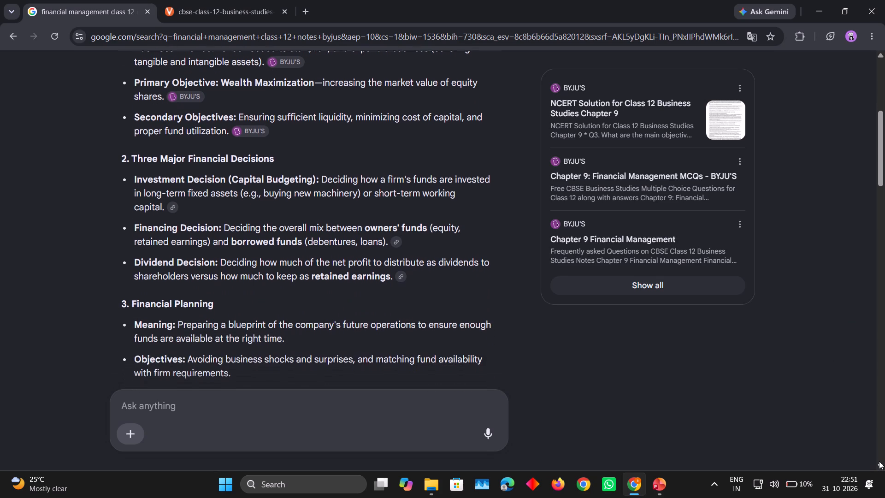
double_click(879, 461)
triple_click(879, 461)
triple_click(879, 461)
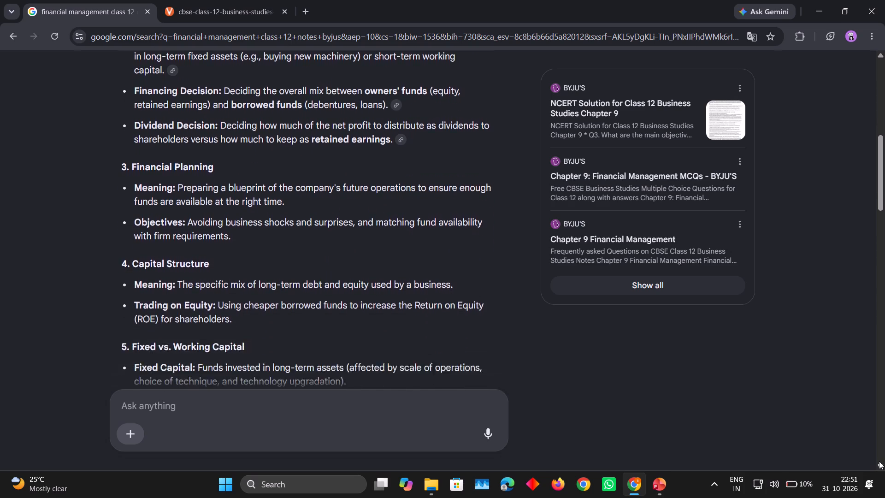
left_click(879, 461)
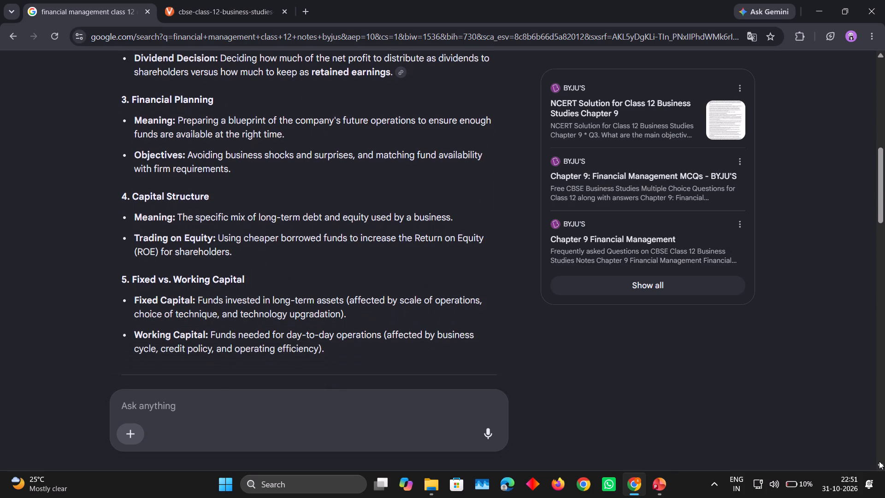
left_click(879, 461)
triple_click(879, 461)
triple_click(879, 461)
double_click(879, 461)
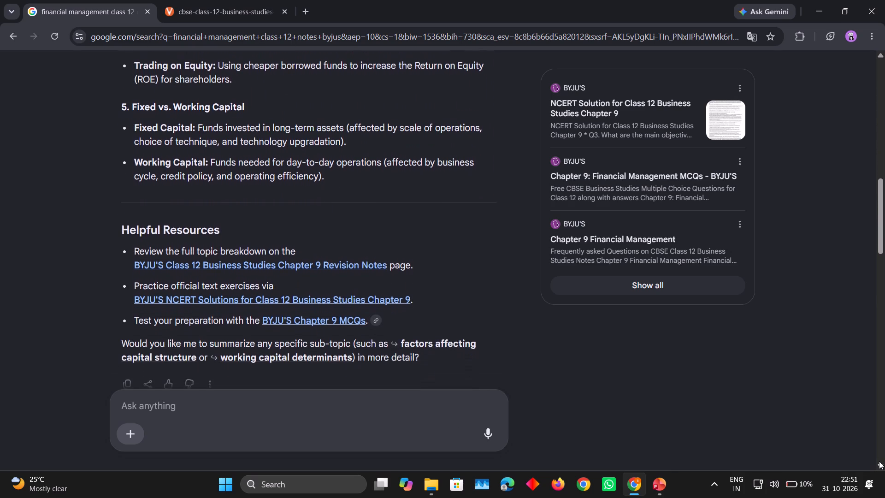
triple_click(879, 461)
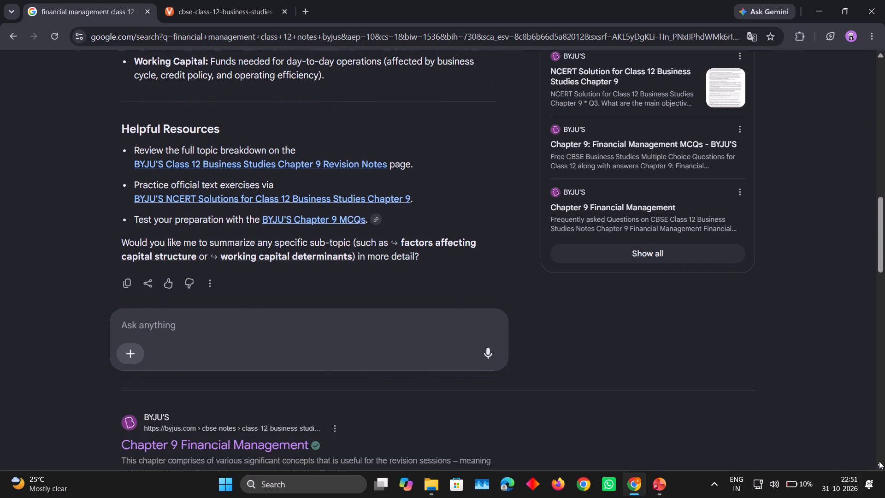
triple_click(879, 461)
triple_click(879, 461)
left_click(879, 461)
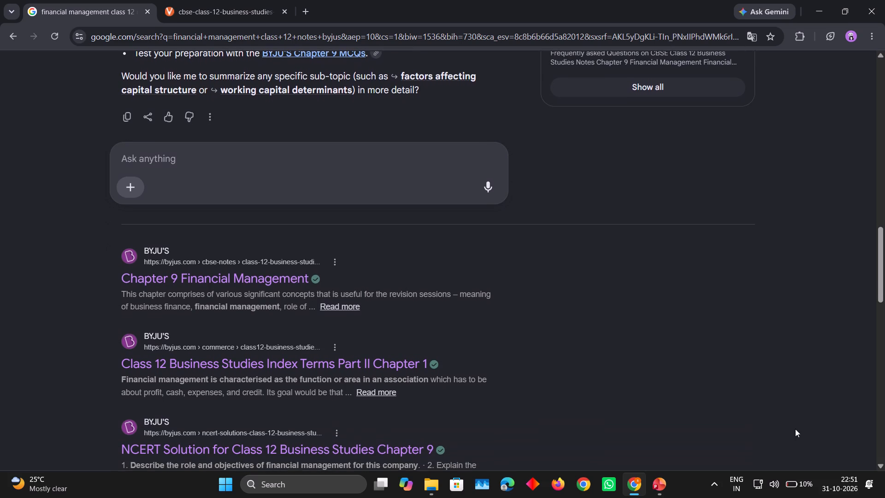
Open the BYJU'S "Chapter 9 Financial Management" revision notes page from the search results.
left_click(236, 283)
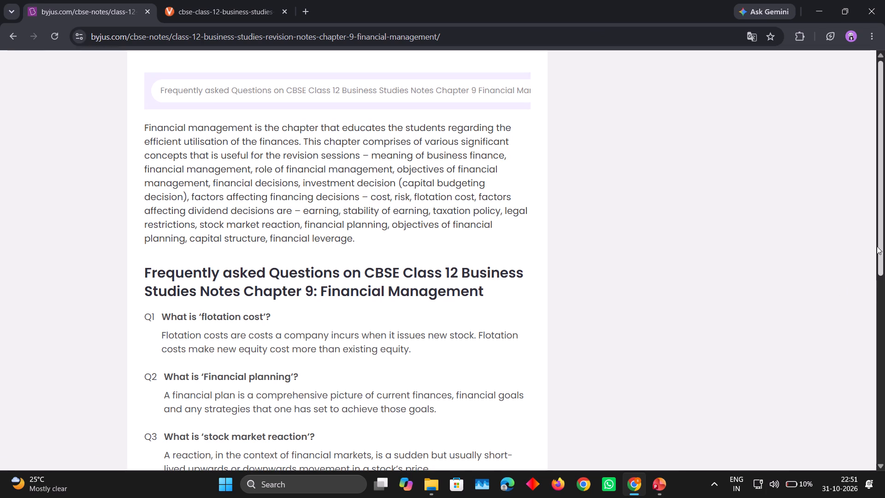
left_click_drag(878, 244, 859, 130)
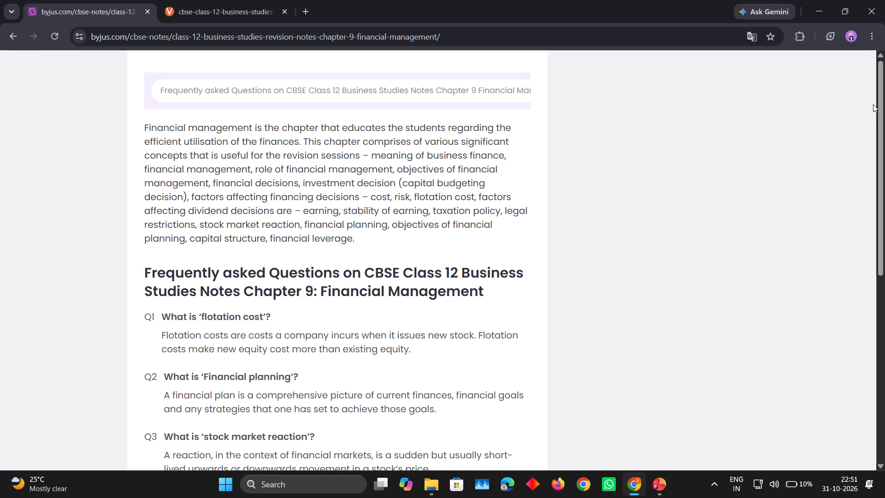
Skim the Chapter 9 revision notes, and open BYJU'S "Class 12 Business Studies Index Terms Part II Chapter 1" from the search results instead.
left_click_drag(881, 110, 884, 274)
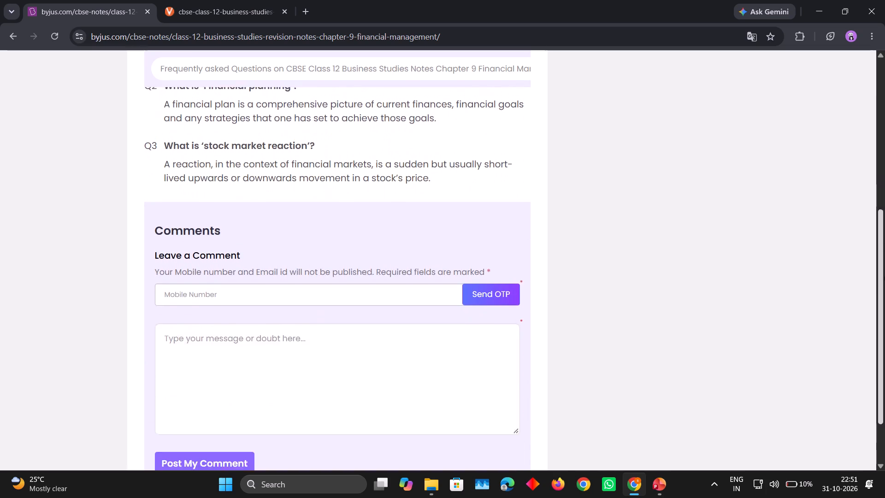
left_click_drag(884, 274, 846, 3)
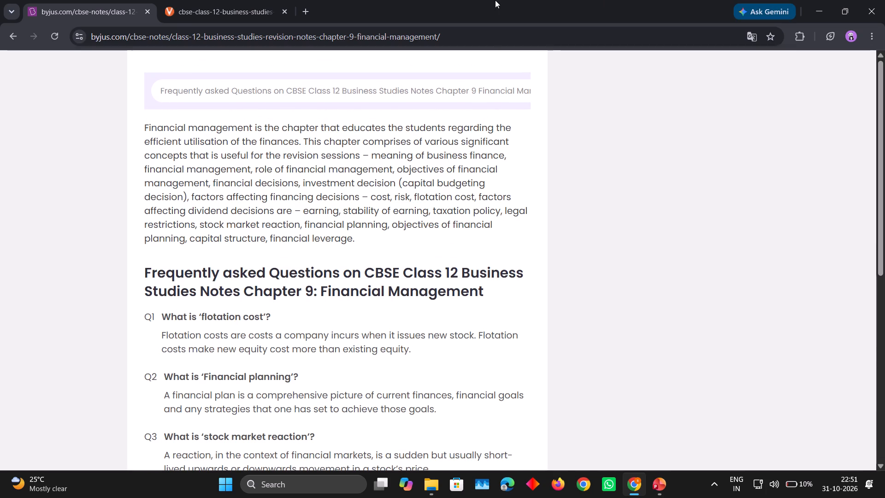
left_click(10, 35)
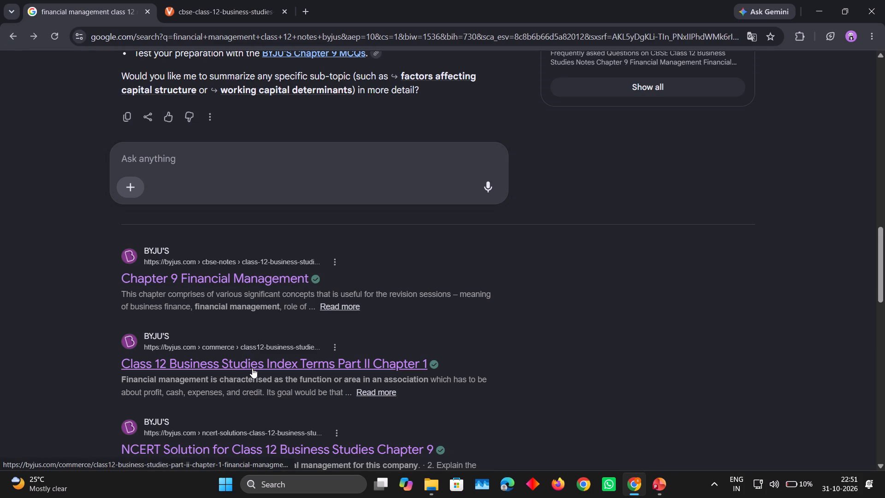
left_click(252, 368)
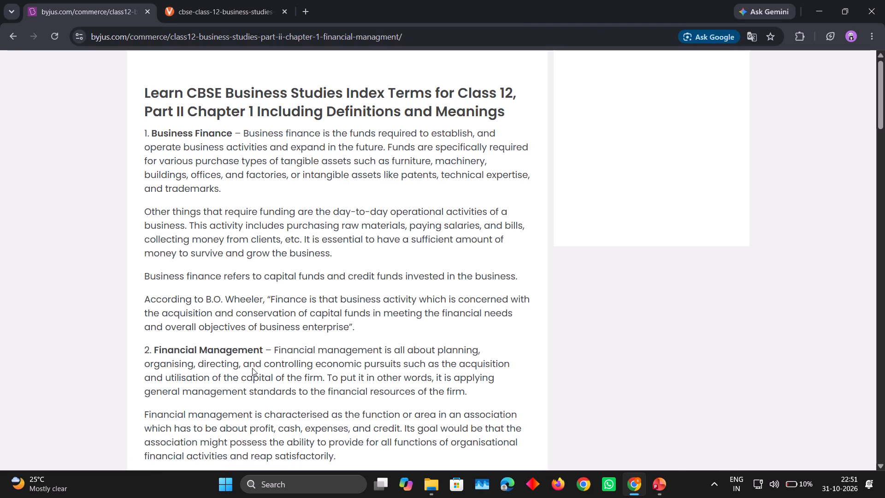
Read the index term definitions from Business Finance through Financial, Investment and Dividend Decisions.
scroll(748, 355, "right", 1)
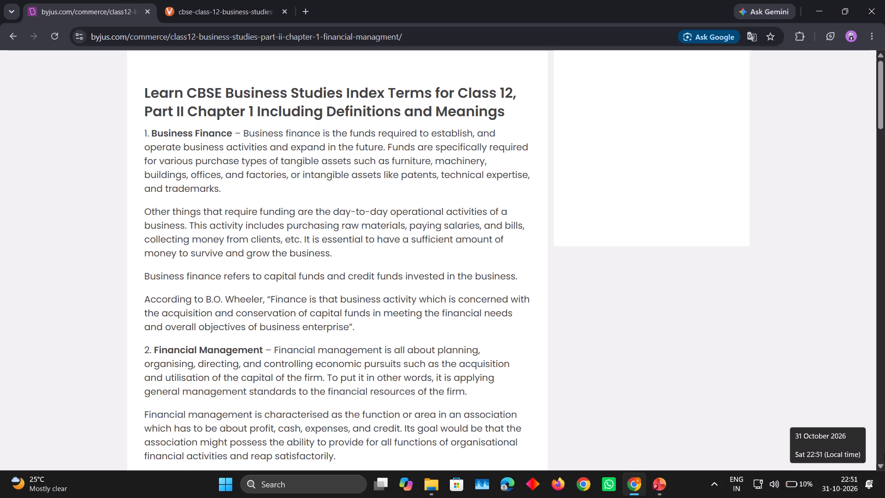
triple_click(882, 467)
triple_click(882, 467)
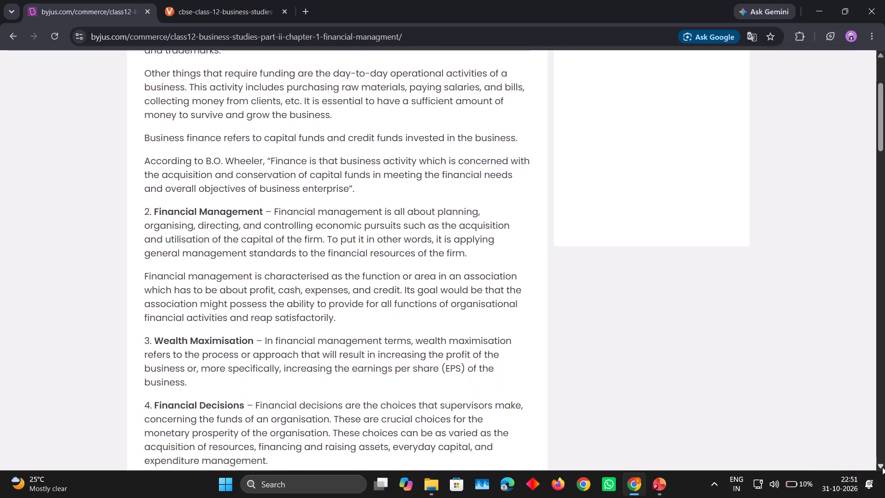
triple_click(882, 467)
left_click(882, 467)
left_click(882, 467)
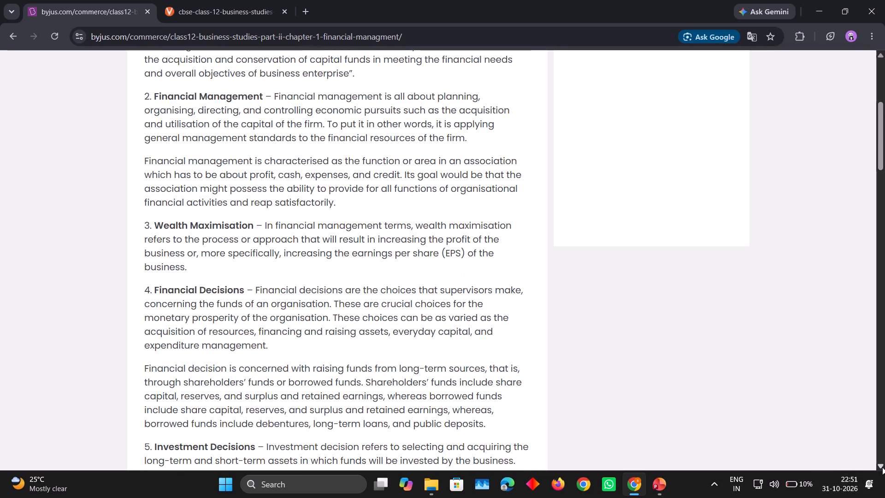
left_click(882, 467)
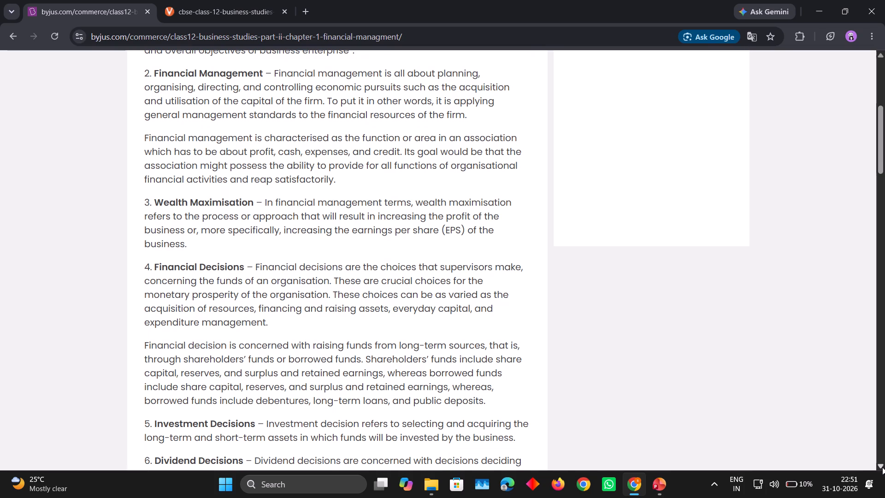
double_click(882, 467)
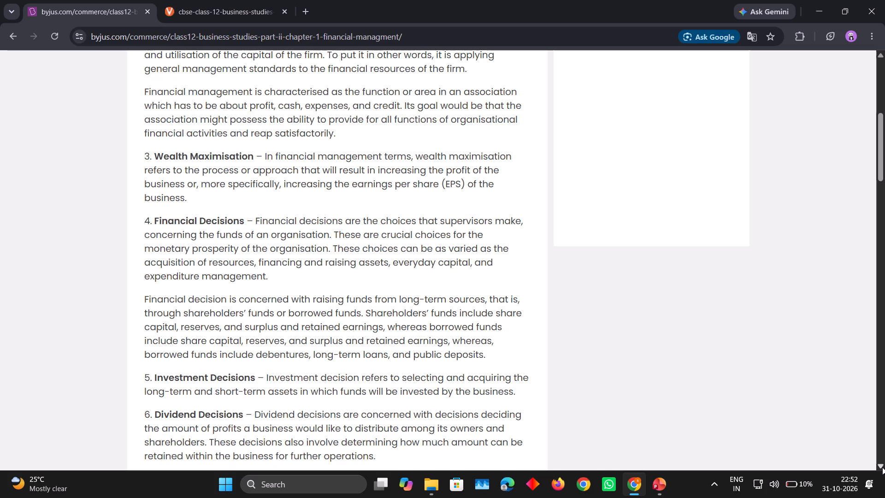
left_click(882, 467)
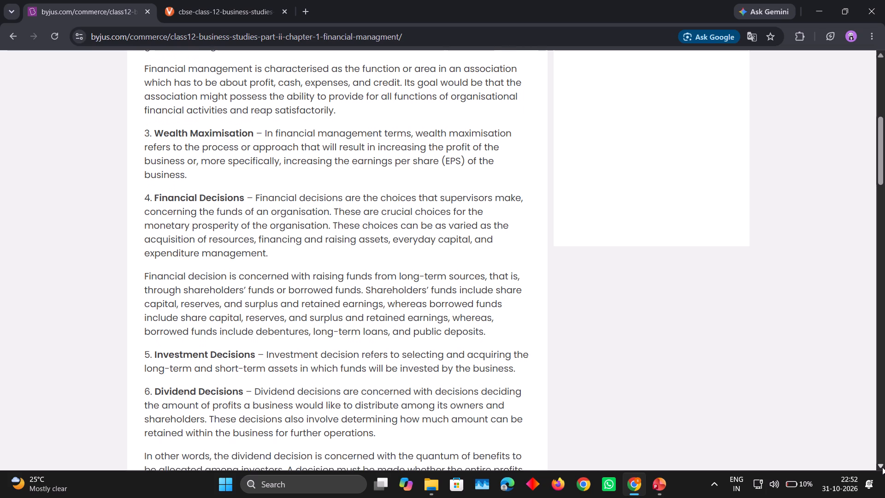
double_click(882, 467)
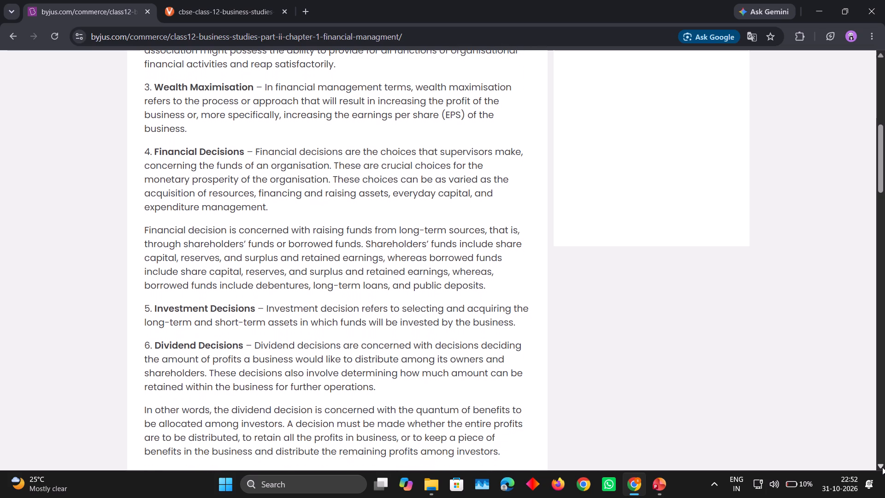
left_click(882, 467)
left_click(882, 467)
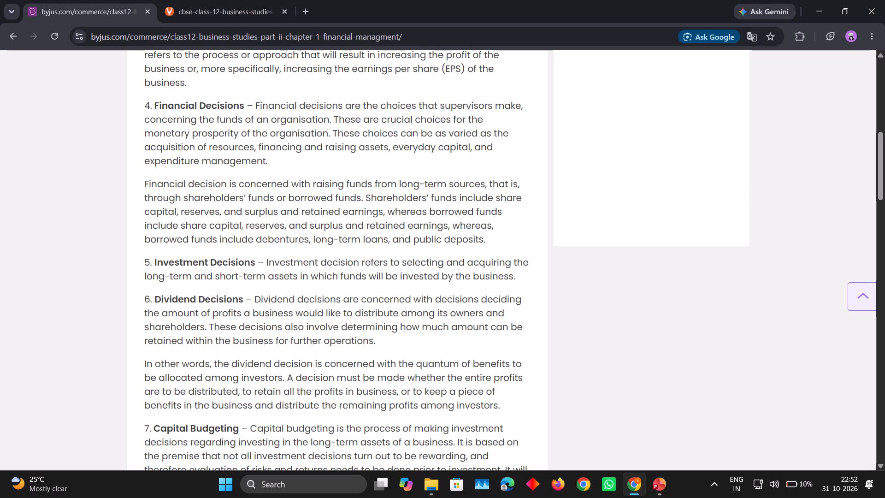
Copy the BYJU'S Investment Decisions definition into PowerPoint's "1. Investment Decisions" slide, after the sentence ending "inventory, and receivables).".
left_click_drag(265, 261, 425, 271)
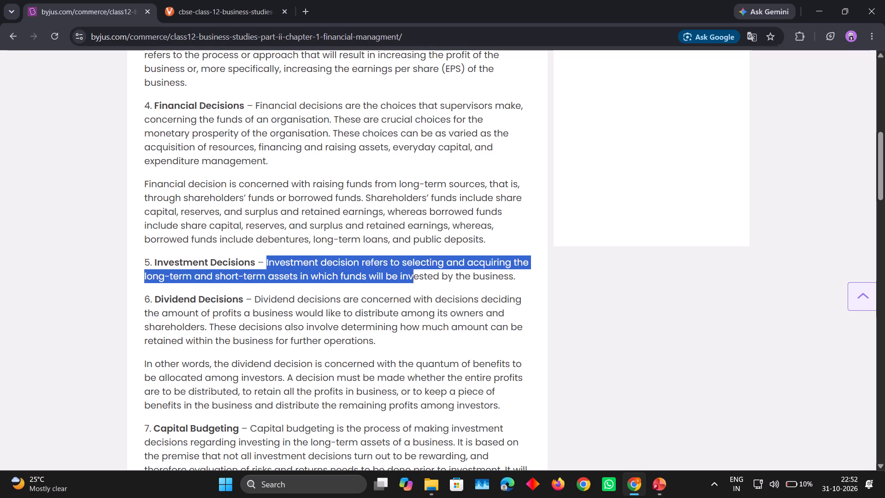
left_click_drag(425, 271, 522, 282)
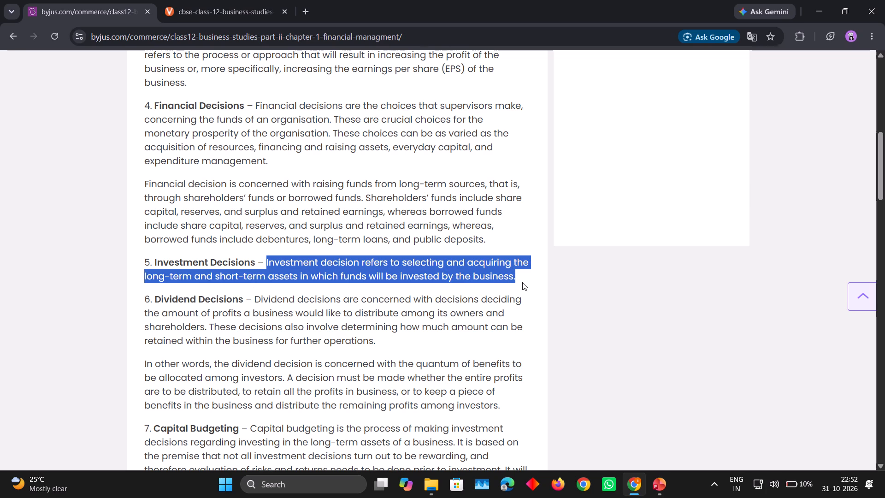
key("ctrl+c")
left_click(655, 481)
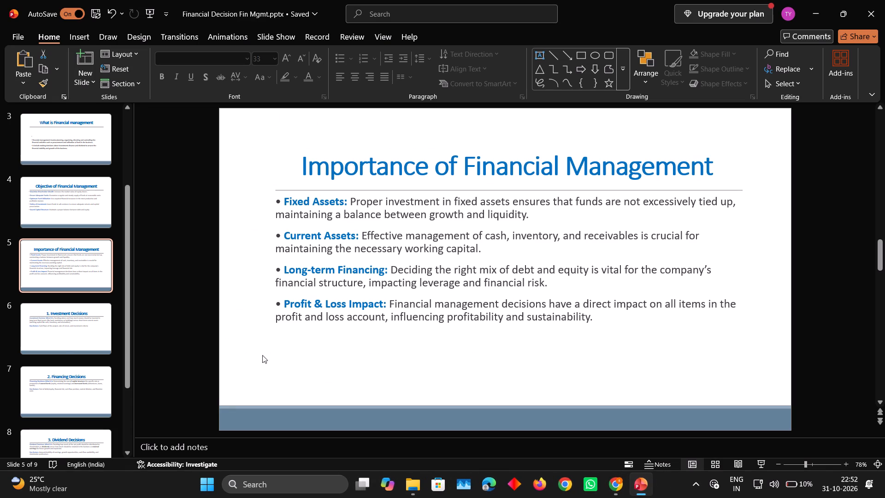
left_click(60, 331)
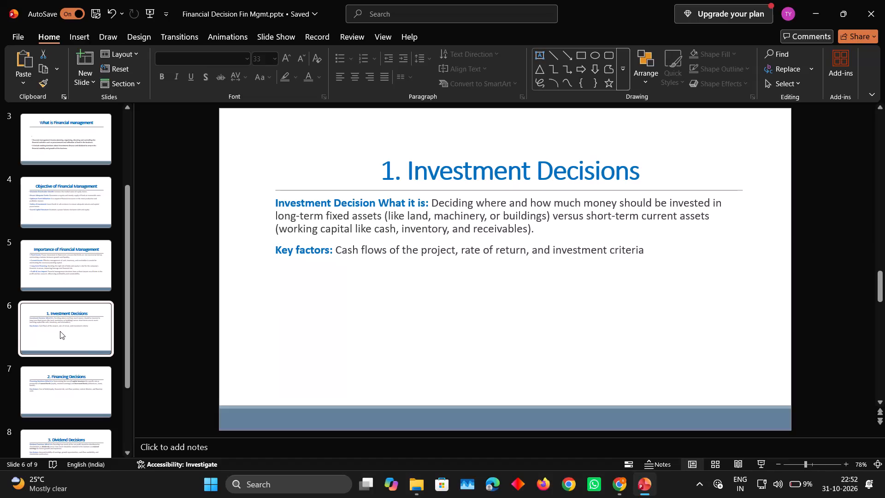
left_click(541, 232)
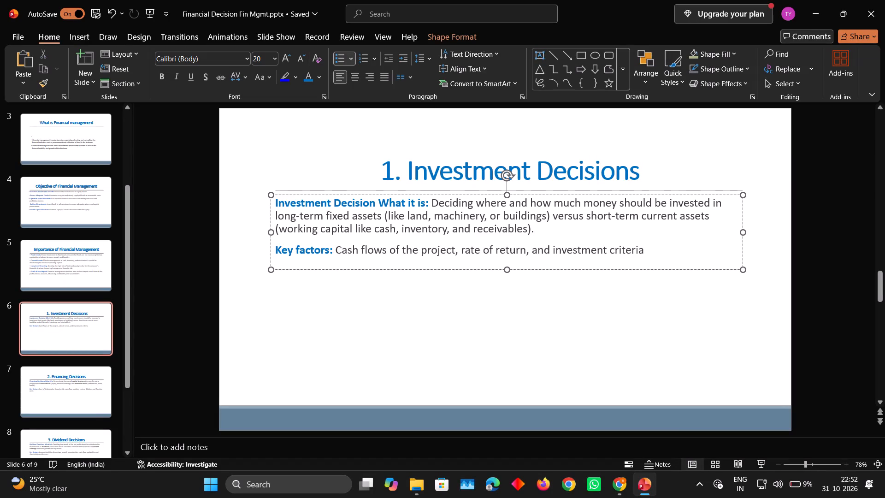
key("space")
key("ctrl+v")
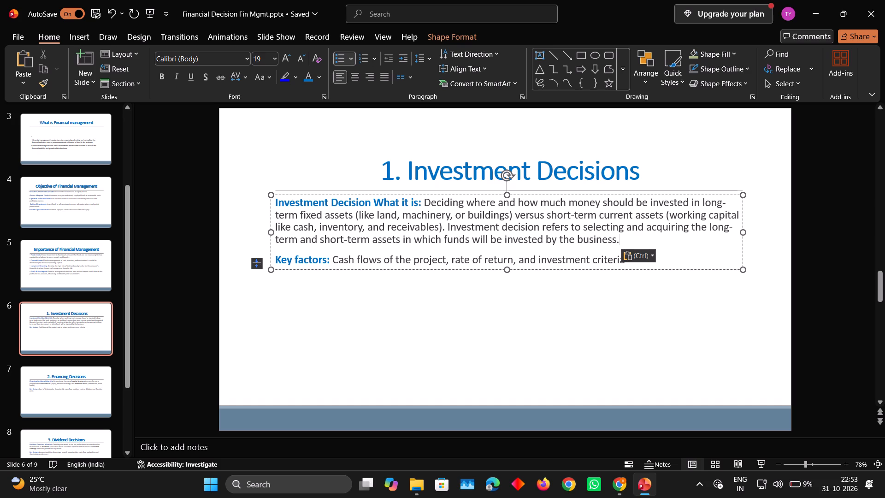
Move the added definition sentence to directly after the "Investment Decision What it is:" label, ahead of "Deciding where and how much money".
left_click_drag(447, 226, 638, 231)
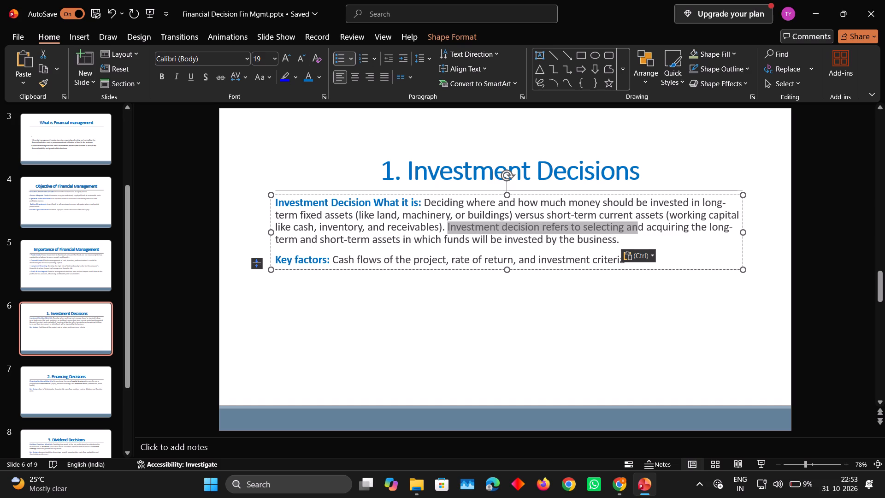
left_click_drag(638, 231, 643, 238)
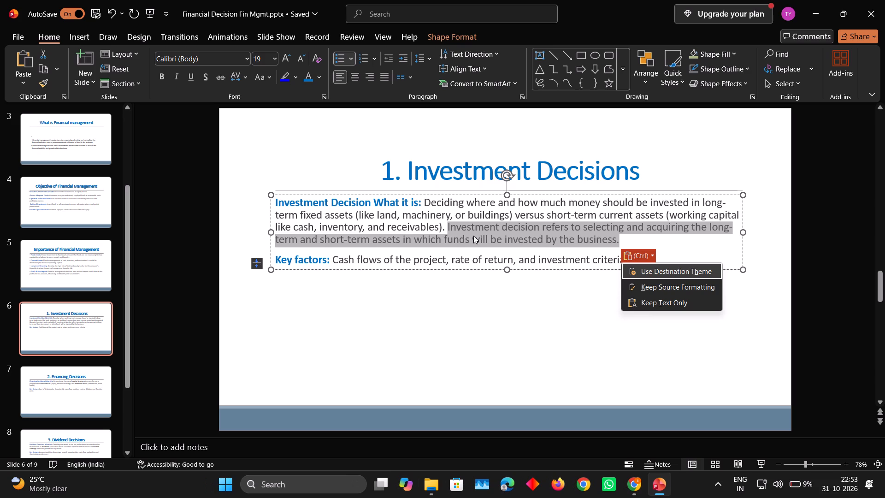
left_click(473, 236)
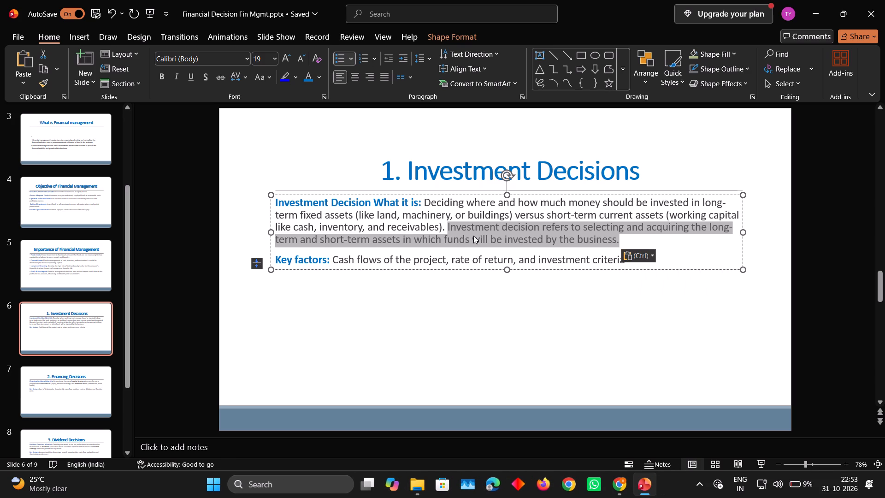
right_click(473, 236)
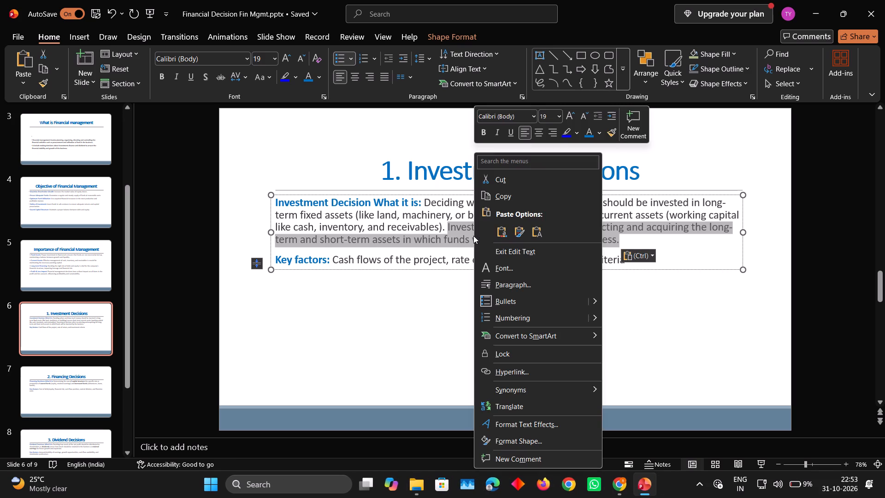
left_click(511, 179)
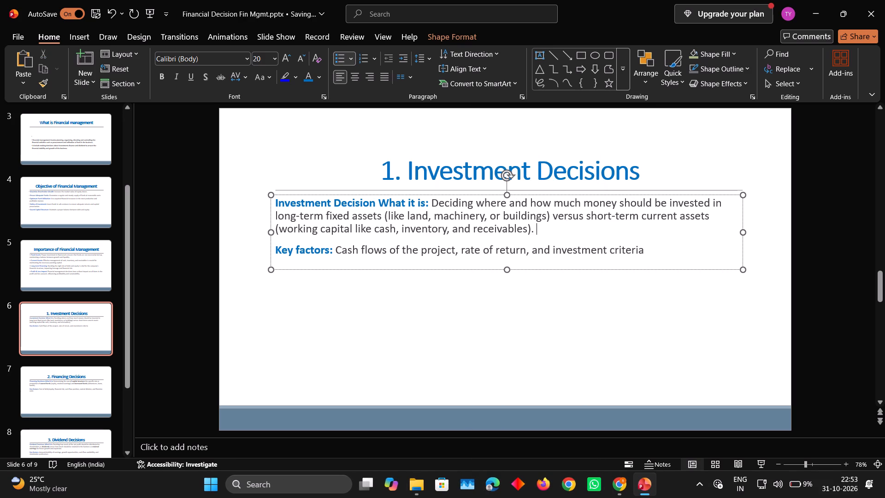
left_click(432, 205)
key("ctrl+v")
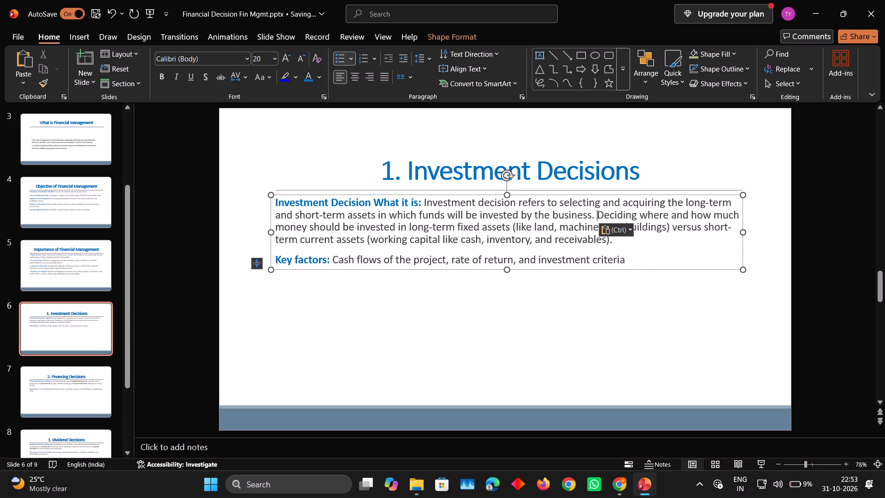
left_click(661, 255)
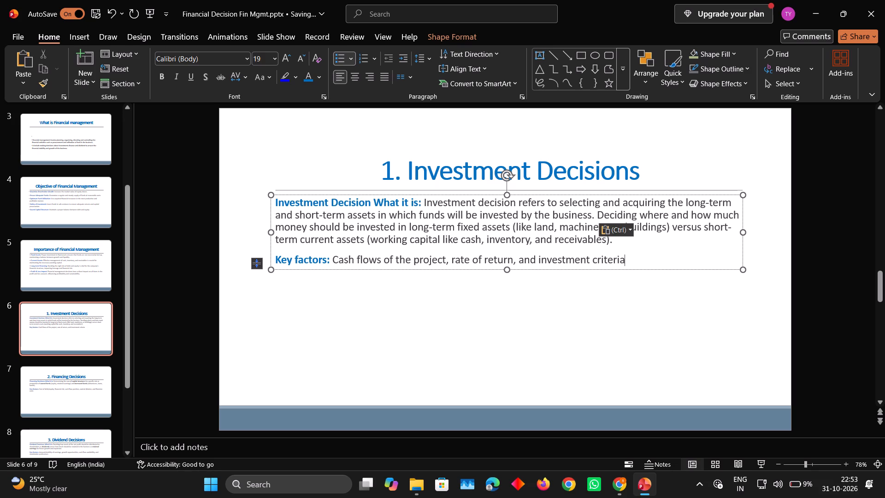
left_click(649, 267)
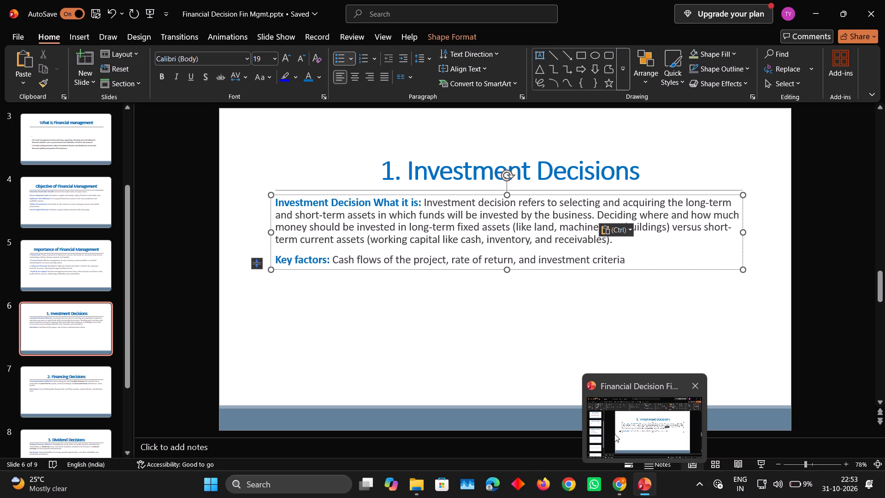
Copy BYJU'S paragraph starting "Financial decision is concerned with raising funds" into PowerPoint's "2. Financing Decisions" slide, directly after the "Financing Decisions What it is:" label.
left_click(622, 486)
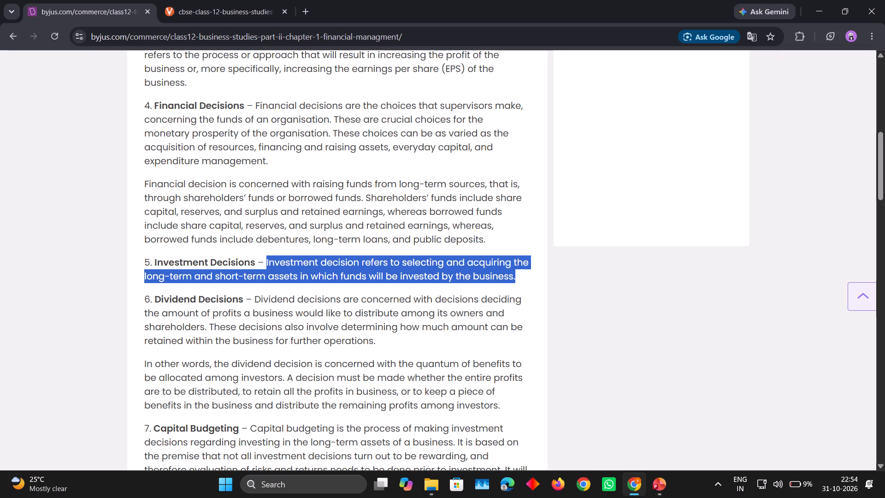
left_click(328, 212)
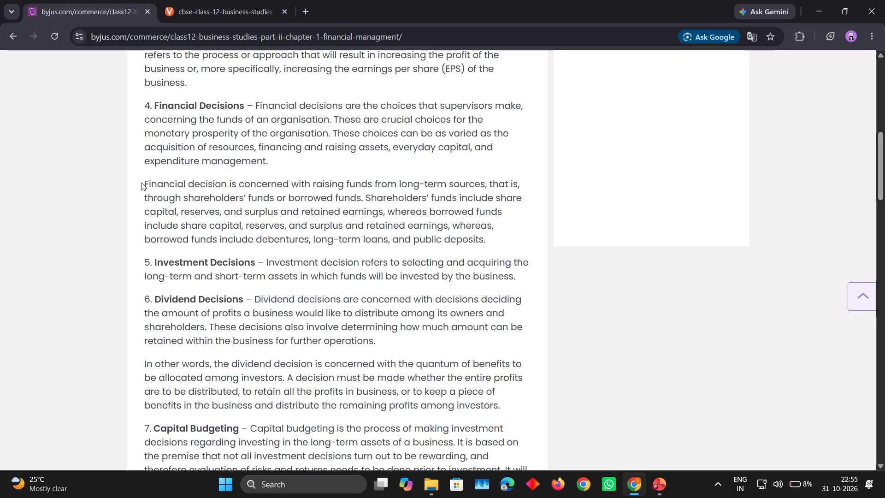
left_click(142, 184)
left_click_drag(484, 242, 120, 180)
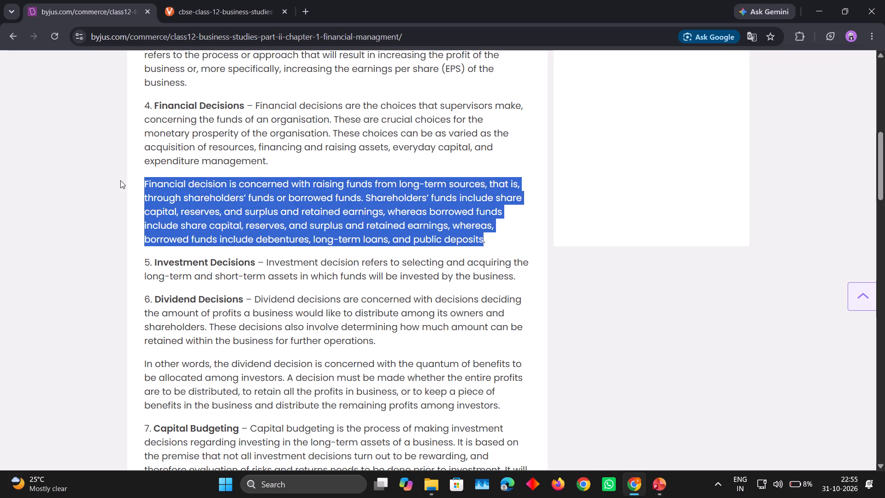
left_click_drag(120, 180, 124, 183)
key("ctrl+c")
left_click(661, 484)
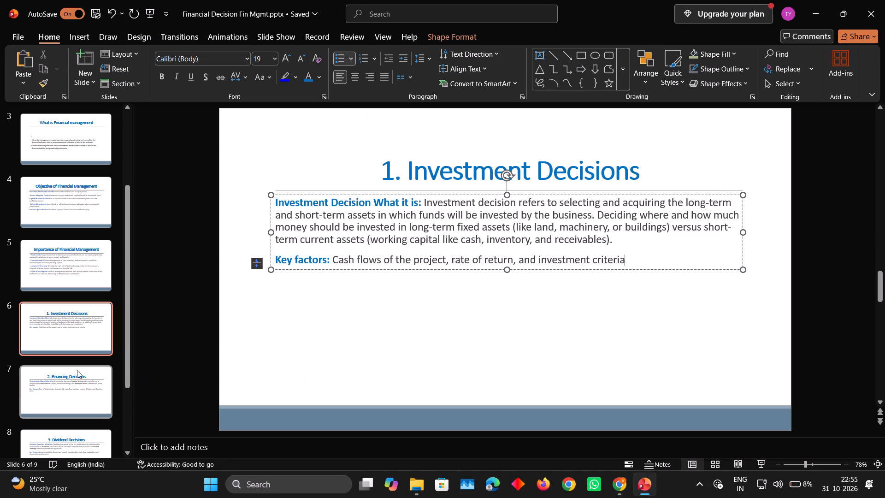
left_click(60, 381)
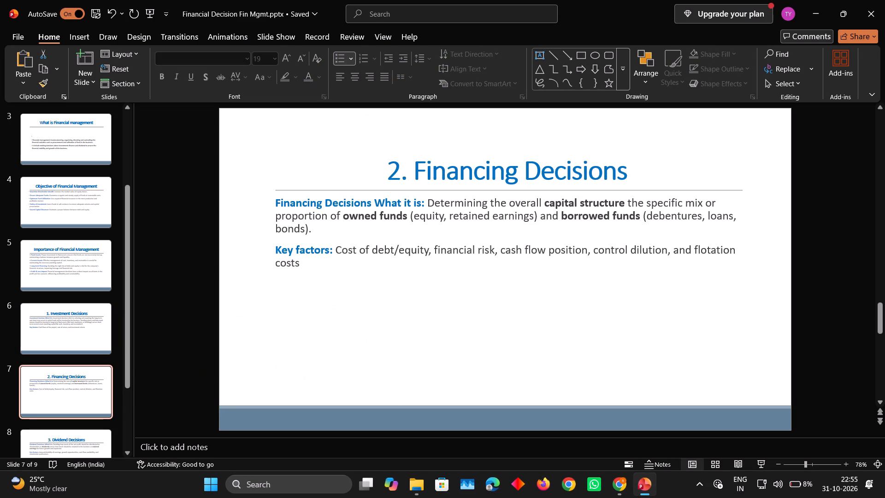
left_click(427, 203)
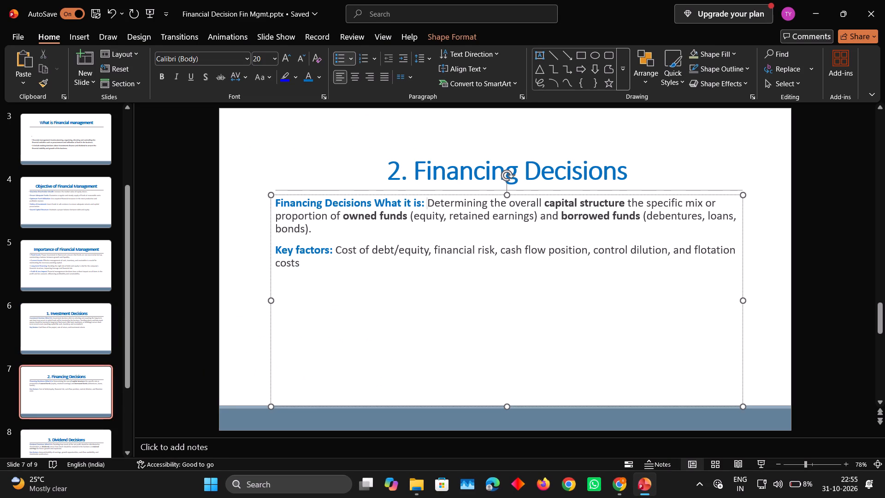
key("ctrl+v")
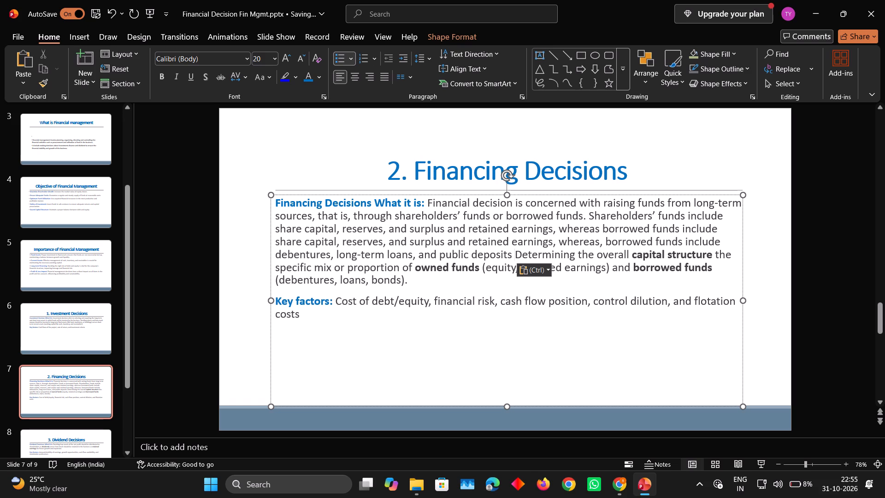
Replace "shareholders’" with "owners" in the phrase "through shareholders’ funds or borrowed funds", keeping the sentence in one paragraph.
left_click(460, 214)
key("BackSpace")
key("BackSpace")
key("BackSpace")
key("BackSpace")
key("BackSpace")
key("BackSpace")
key("BackSpace")
key("BackSpace")
key("BackSpace")
key("BackSpace")
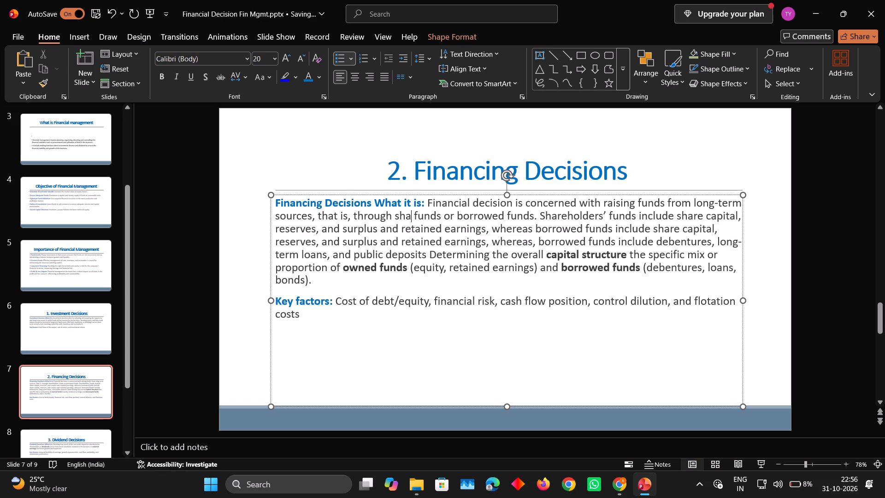
key("BackSpace")
key("BackSpace")
key("BackSpace")
key("Return")
type("owners")
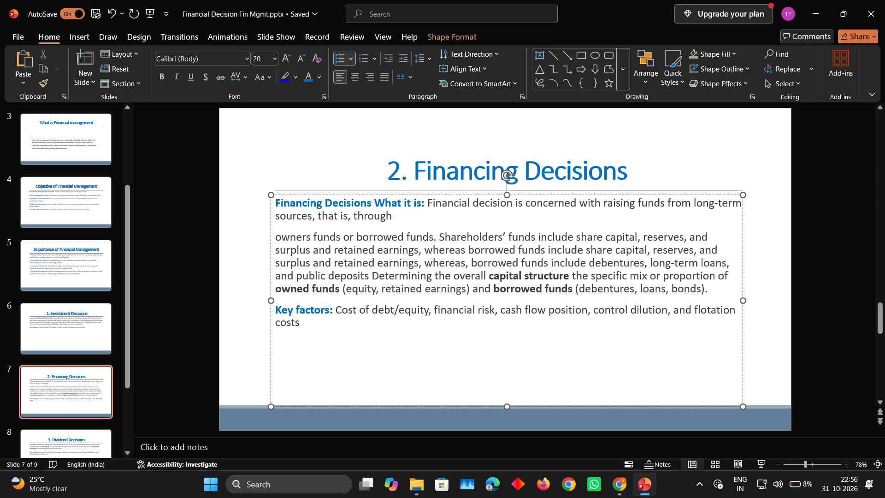
left_click(276, 237)
key("BackSpace")
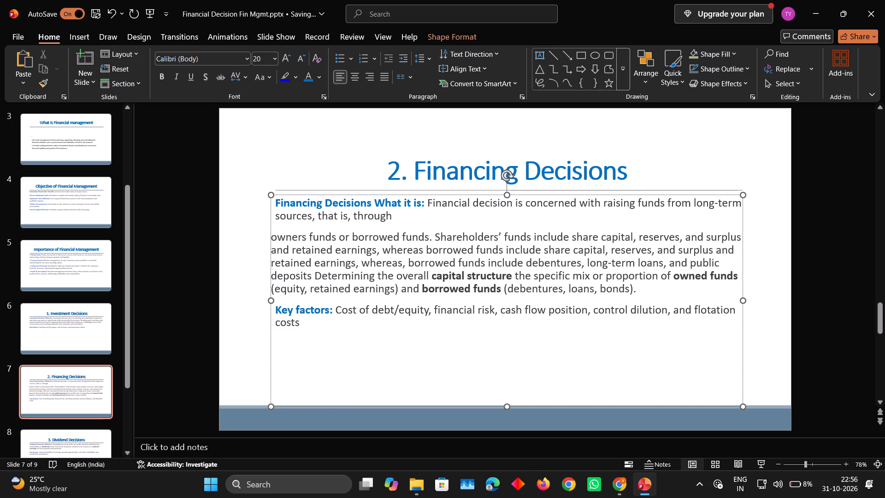
key("BackSpace")
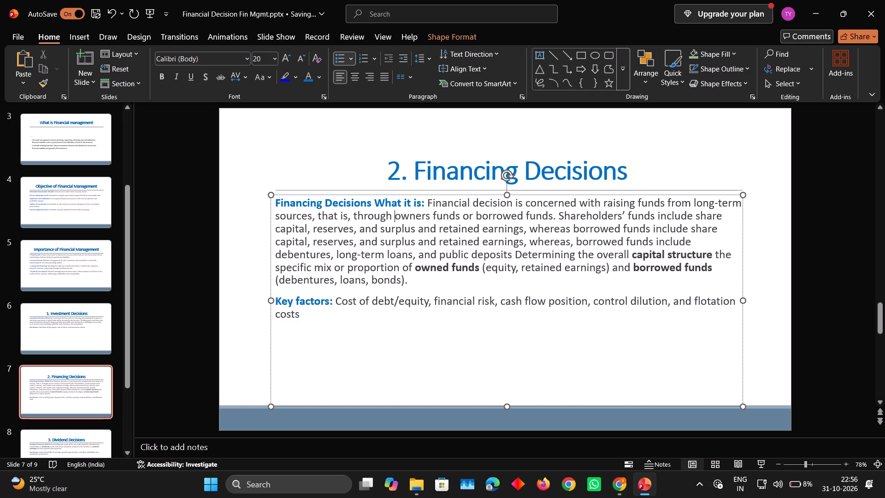
Replace "Shareholders’" with "Owners" at the start of the sentence "Shareholders’ funds include share capital".
left_click(623, 214)
key("Right")
key("BackSpace")
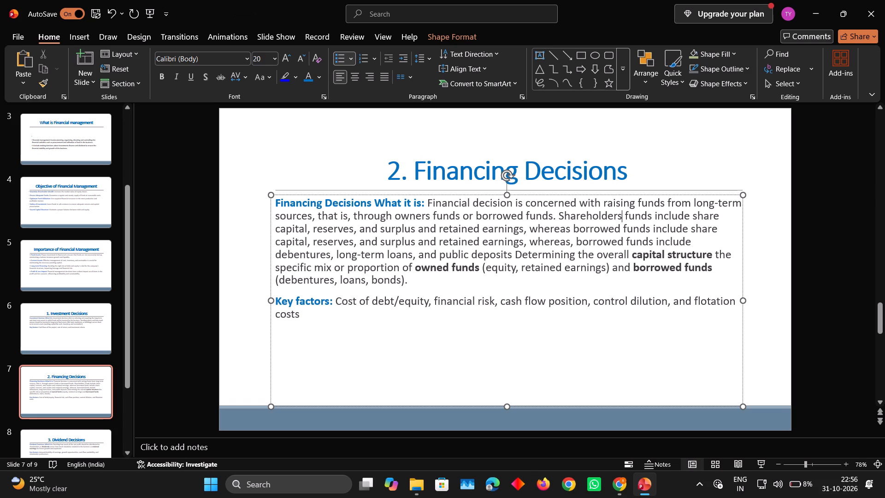
key("BackSpace")
key("BackSpace")
key("BackSpace")
key("BackSpace")
key("BackSpace")
key("BackSpace")
key("BackSpace")
key("BackSpace")
key("BackSpace")
key("BackSpace")
key("BackSpace")
key("BackSpace")
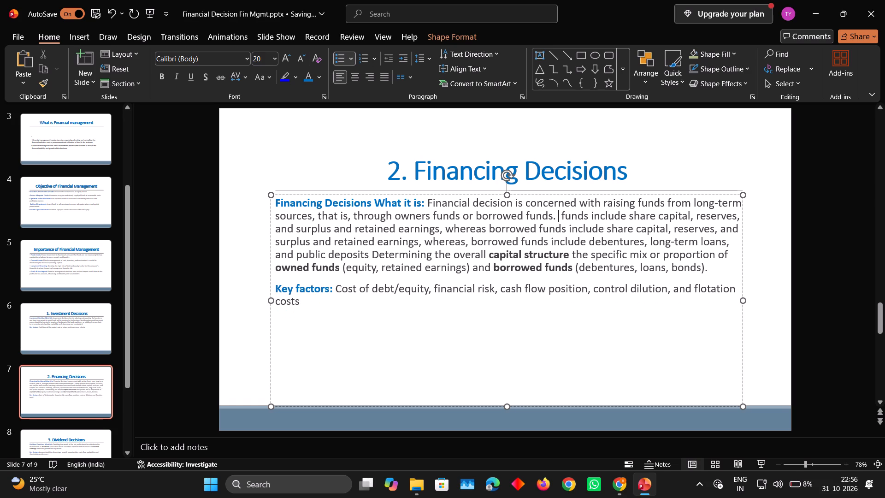
type("Owners")
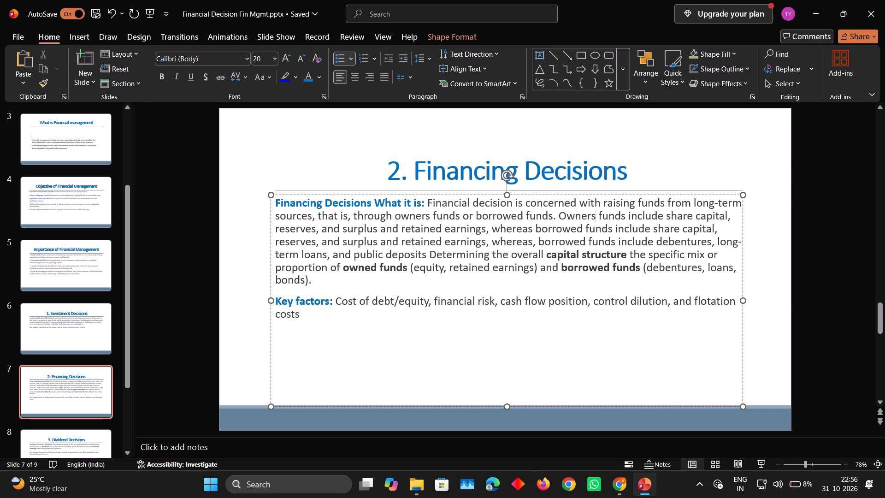
Remove the commas after "reserves" and "retained earnings" in the sentence beginning "Owners funds include share capital".
left_click(319, 231)
key("BackSpace")
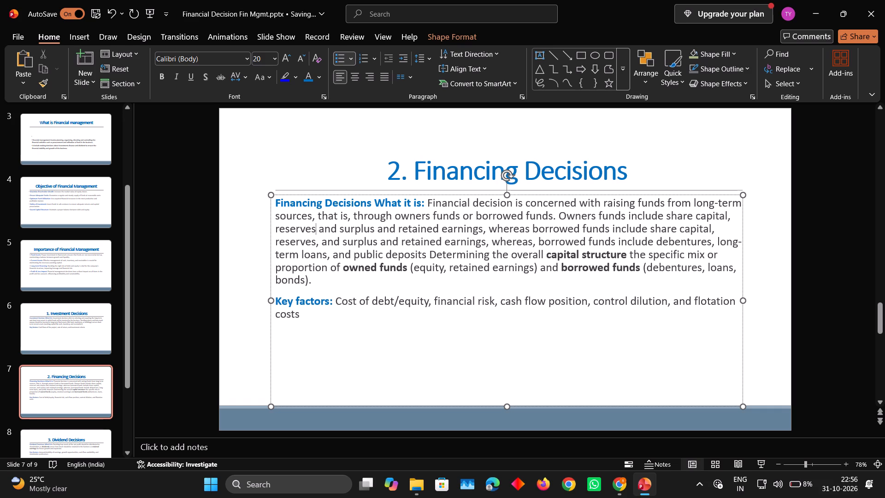
left_click(486, 227)
key("BackSpace")
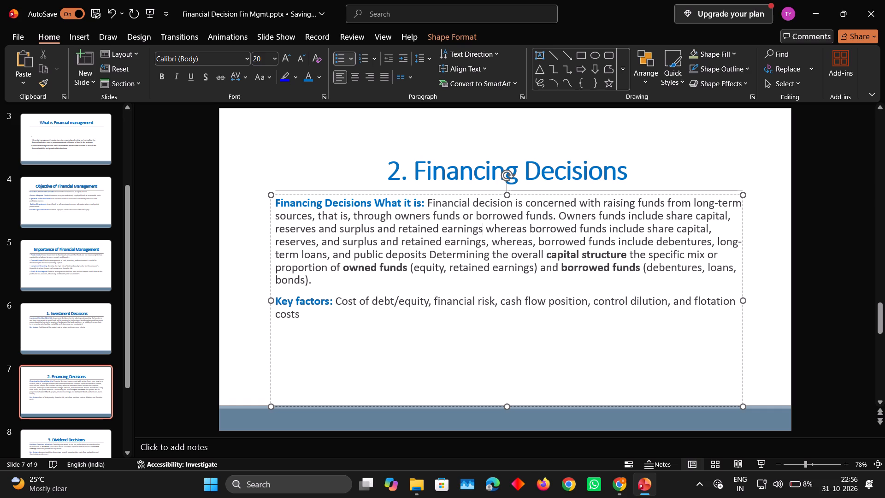
Delete the redundant repeated wording after "whereas borrowed funds include" so the sentence reads "whereas borrowed funds include debentures".
left_click(538, 239)
key("BackSpace")
key("BackSpace")
key("BackSpace")
key("BackSpace")
key("BackSpace")
key("BackSpace")
key("BackSpace")
key("BackSpace")
key("BackSpace")
key("BackSpace")
key("BackSpace")
key("BackSpace")
key("BackSpace")
key("BackSpace")
key("BackSpace")
key("BackSpace")
key("BackSpace")
key("BackSpace")
key("BackSpace")
key("BackSpace")
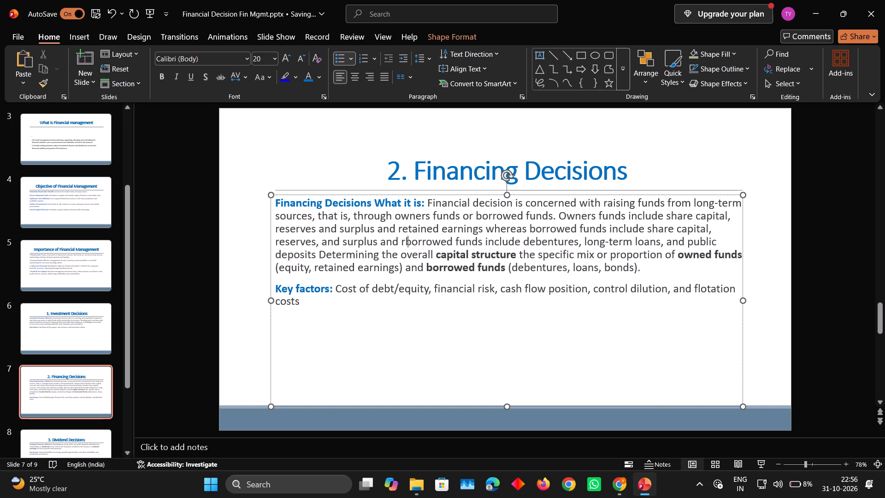
key("BackSpace")
key("BackSpace")
key("BackSpace")
key("BackSpace")
key("BackSpace")
key("BackSpace")
key("BackSpace")
key("BackSpace")
key("BackSpace")
key("BackSpace")
key("BackSpace")
key("BackSpace")
key("BackSpace")
key("BackSpace")
key("BackSpace")
key("BackSpace")
key("BackSpace")
key("BackSpace")
key("BackSpace")
key("BackSpace")
key("BackSpace")
key("BackSpace")
key("BackSpace")
key("BackSpace")
key("BackSpace")
key("BackSpace")
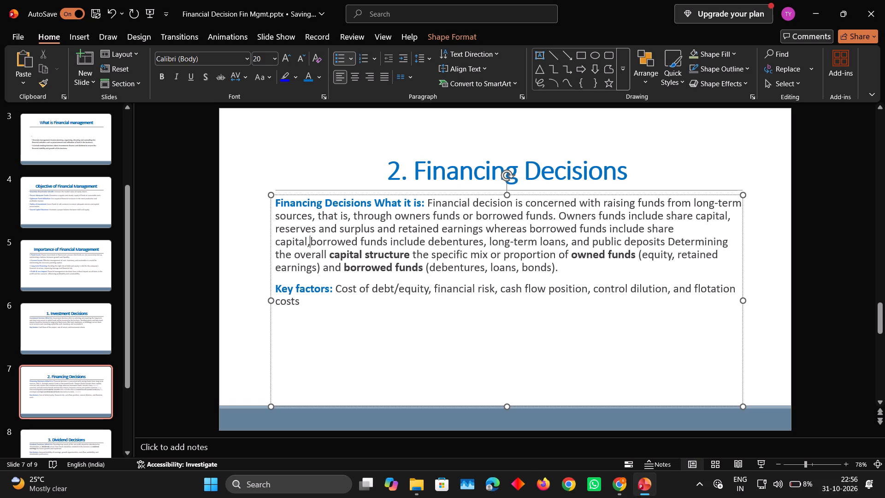
key("BackSpace")
key("BackSpace")
key("BackSpace")
key("BackSpace")
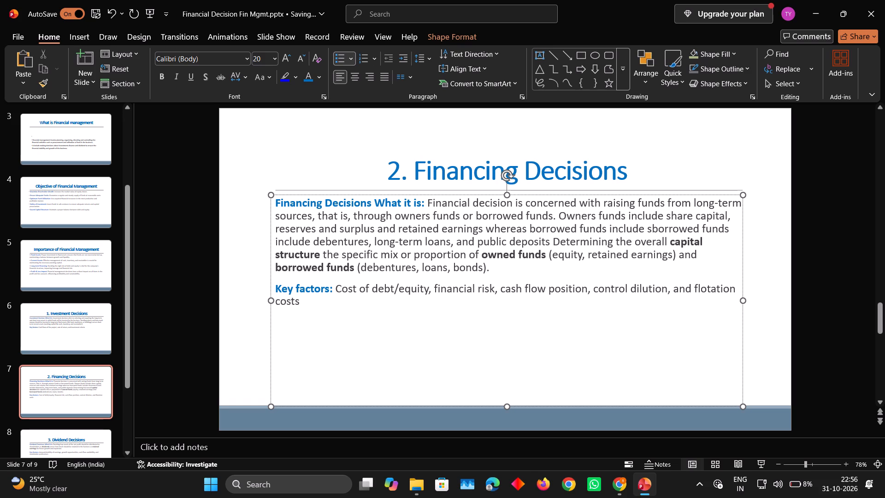
key("BackSpace")
key("BackSpace")
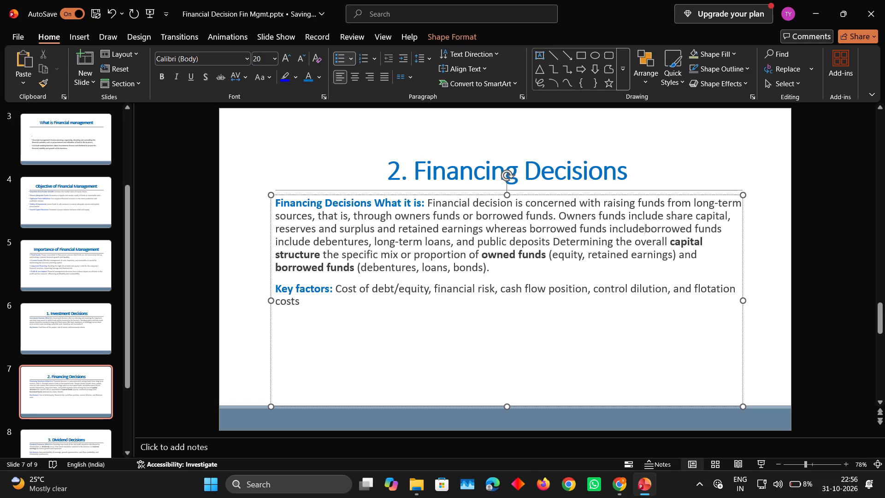
left_click(311, 240)
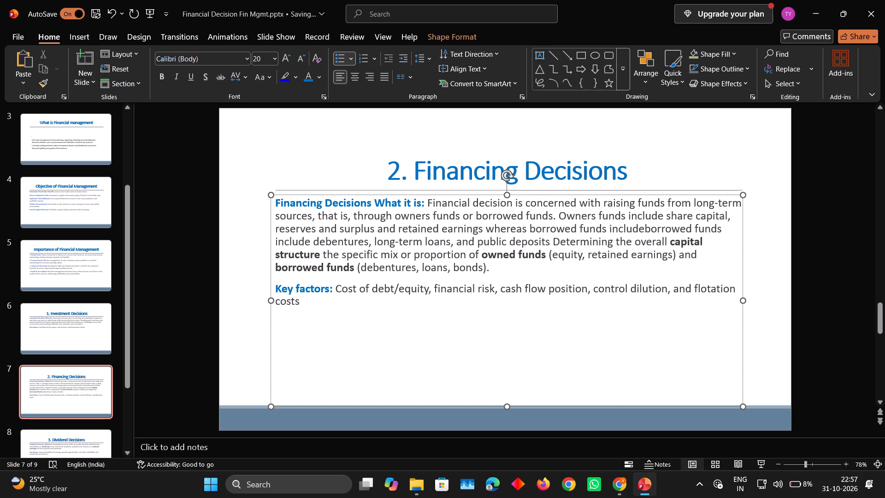
key("BackSpace")
key("BackSpace")
key("BackSpace")
key("BackSpace")
key("BackSpace")
key("BackSpace")
key("BackSpace")
key("BackSpace")
key("BackSpace")
key("BackSpace")
key("BackSpace")
key("BackSpace")
key("BackSpace")
key("BackSpace")
key("BackSpace")
key("BackSpace")
key("BackSpace")
key("BackSpace")
key("BackSpace")
key("BackSpace")
key("BackSpace")
key("BackSpace")
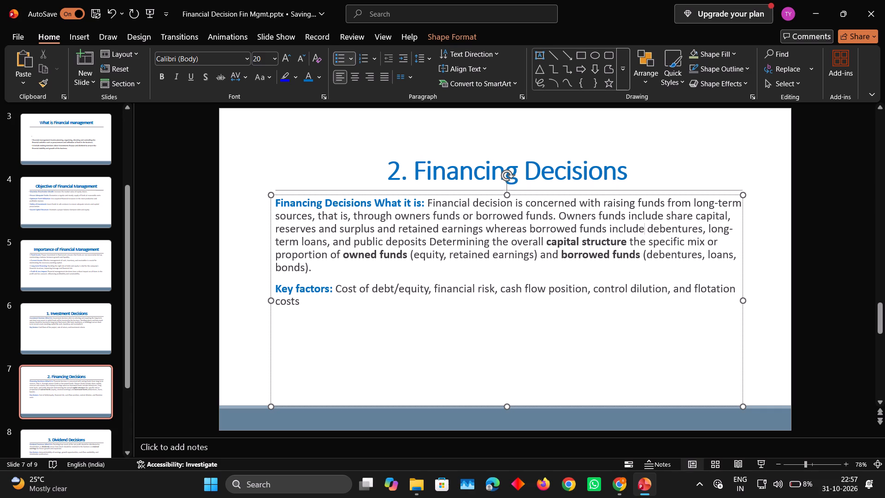
Remove the comma after "long-term loans" and add a full stop after "public deposits".
left_click(331, 241)
key("BackSpace")
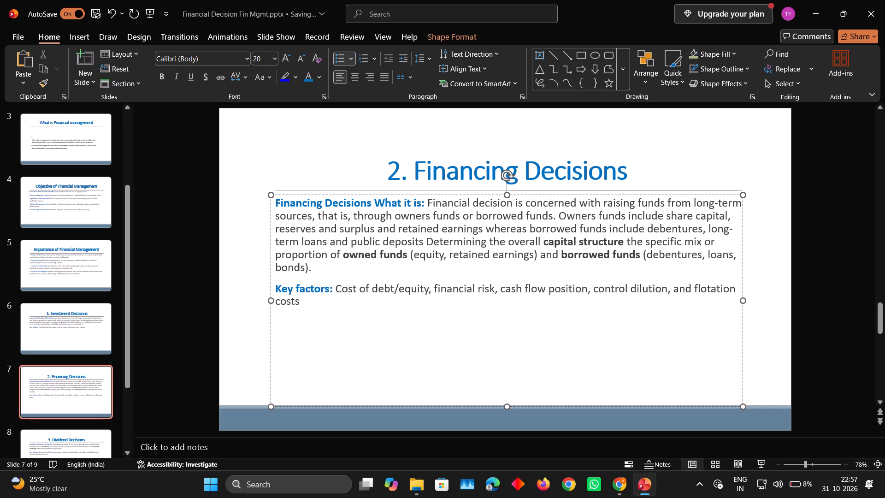
left_click(422, 242)
key("period")
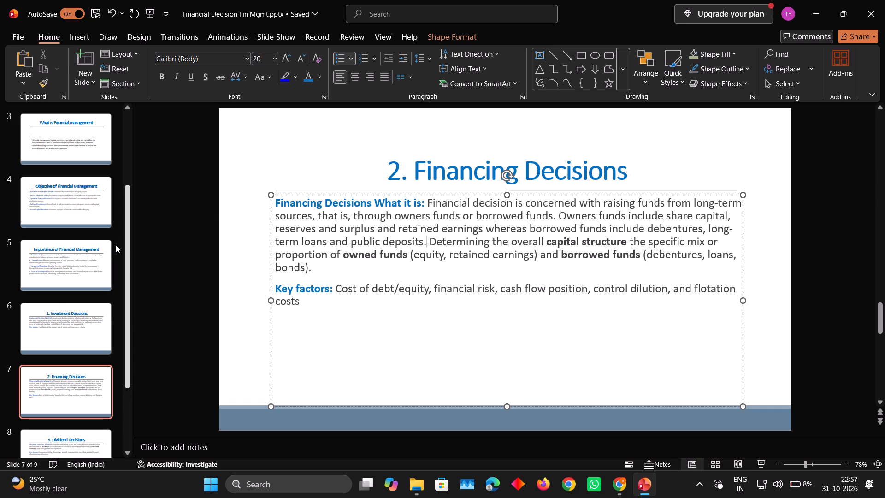
Copy the two-sentence Dividend Decisions definition from the BYJU'S page in Chrome and paste it after "Dividend Decisions What it is:" on slide 8 in PowerPoint.
left_click(87, 445)
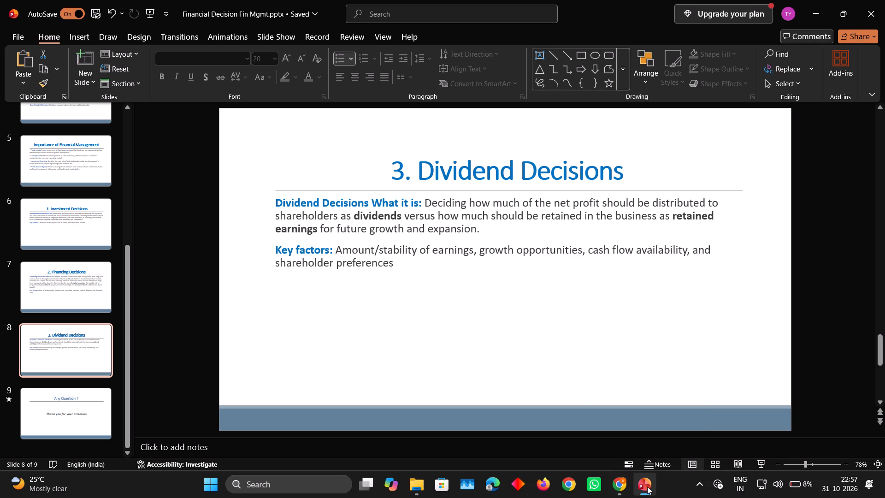
left_click(621, 481)
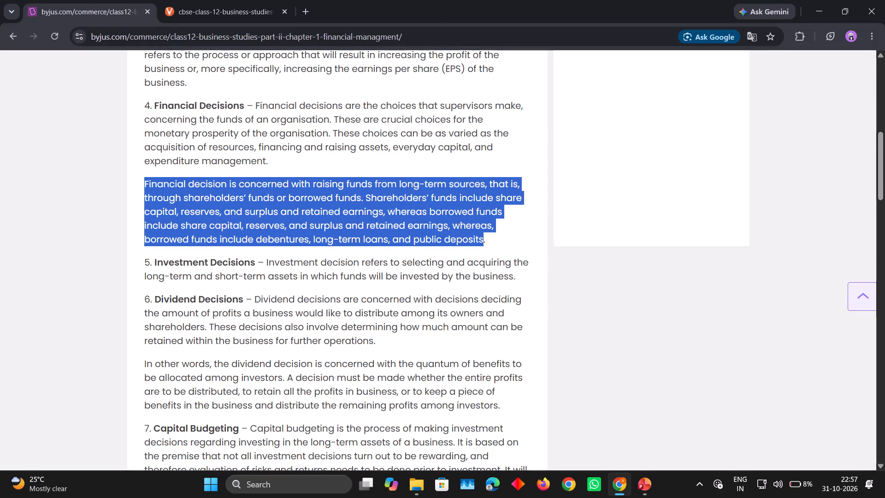
left_click_drag(255, 299, 387, 333)
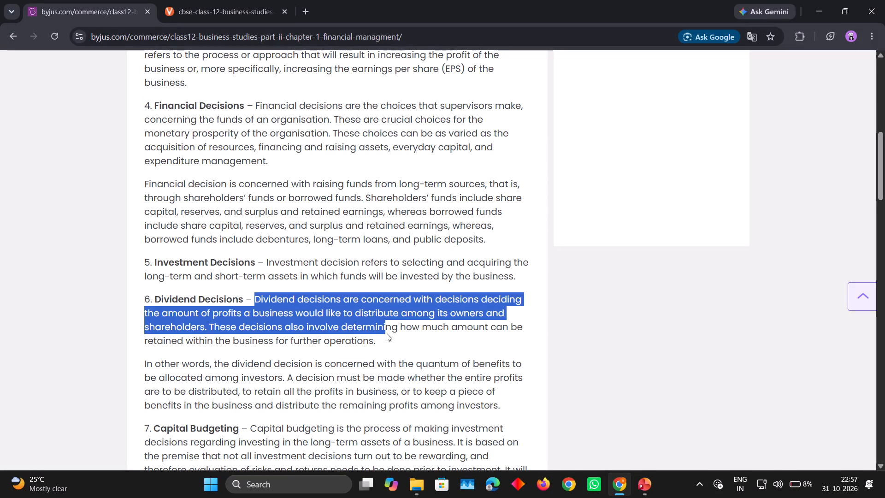
left_click_drag(387, 333, 385, 338)
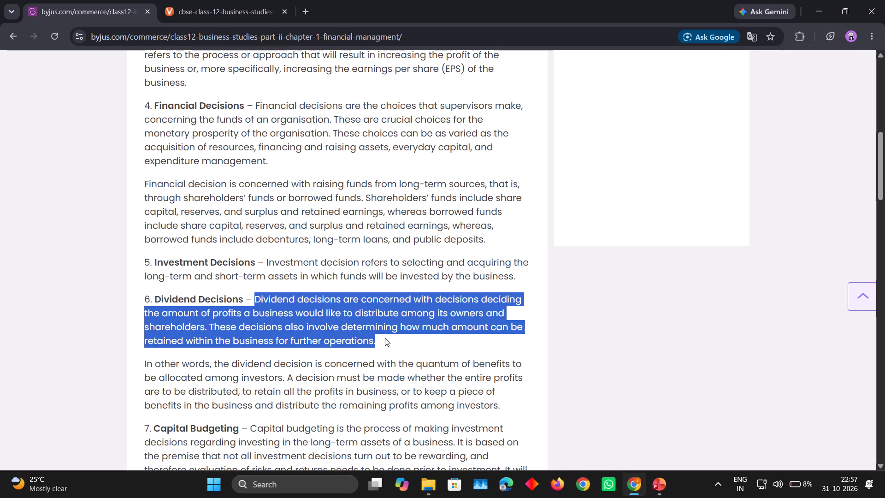
key("ctrl+c")
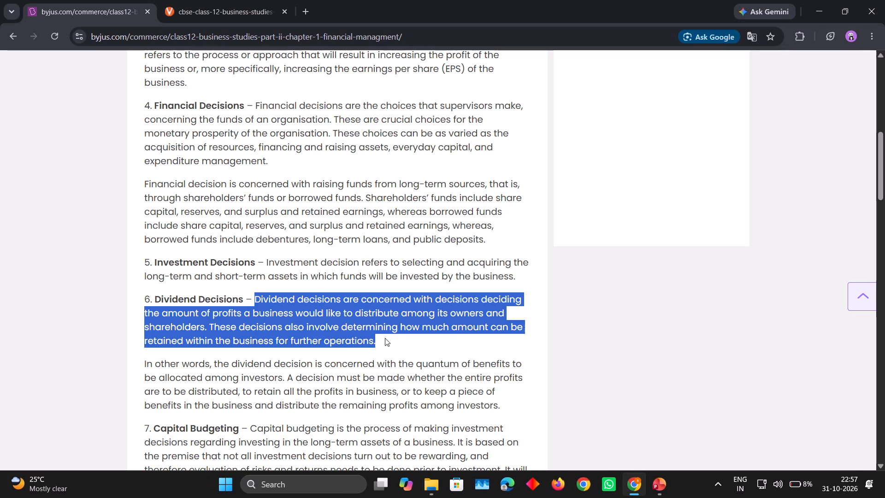
left_click(658, 483)
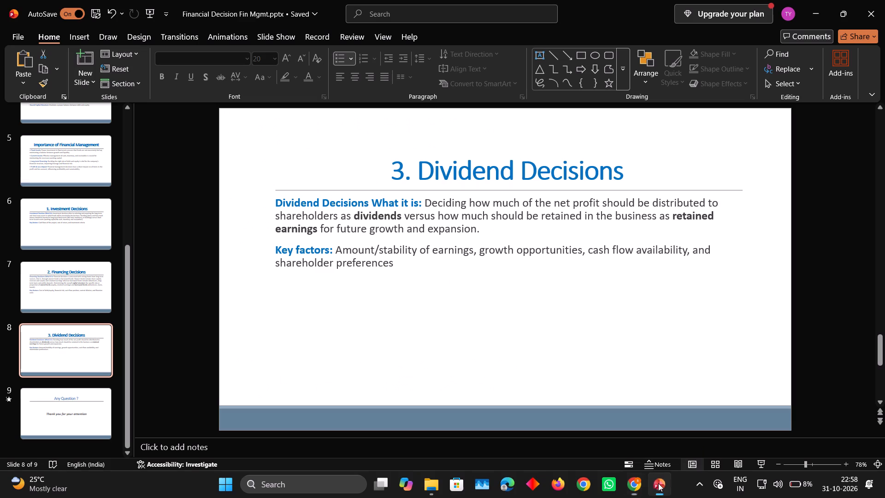
left_click(424, 200)
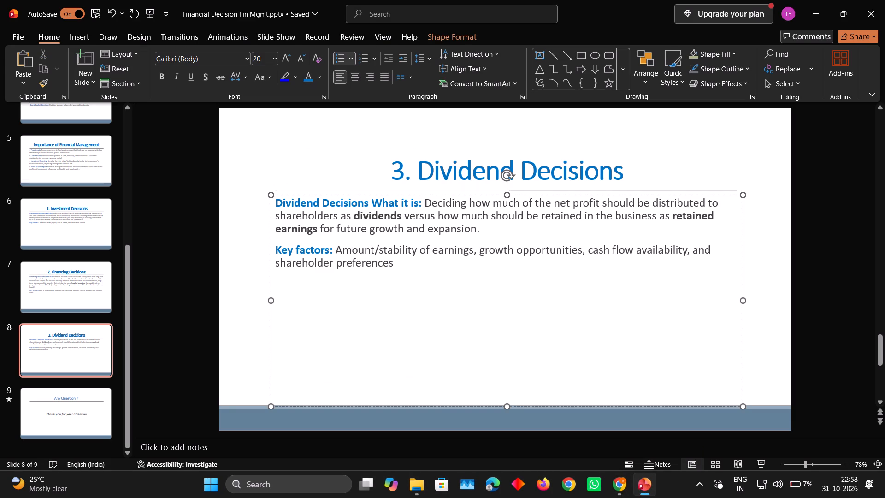
key("ctrl+v")
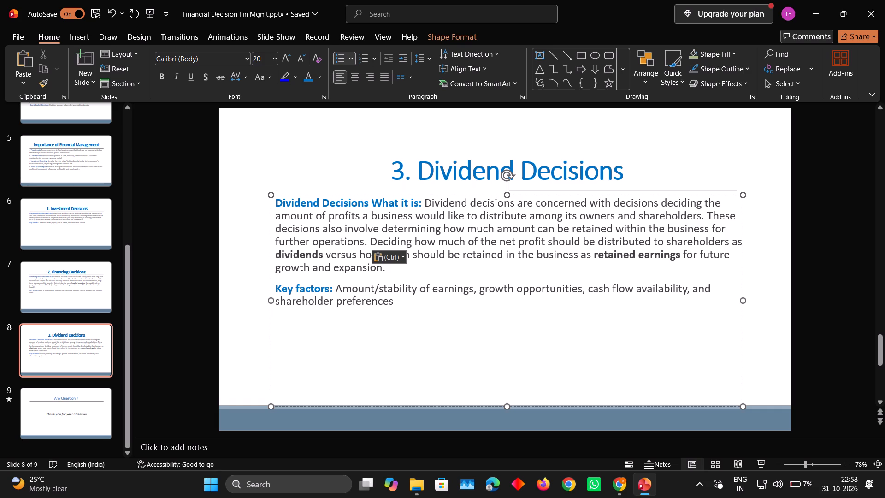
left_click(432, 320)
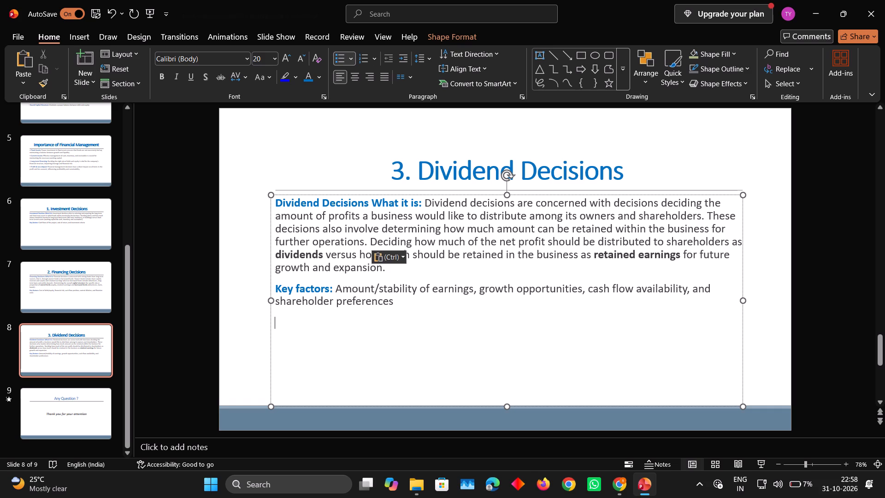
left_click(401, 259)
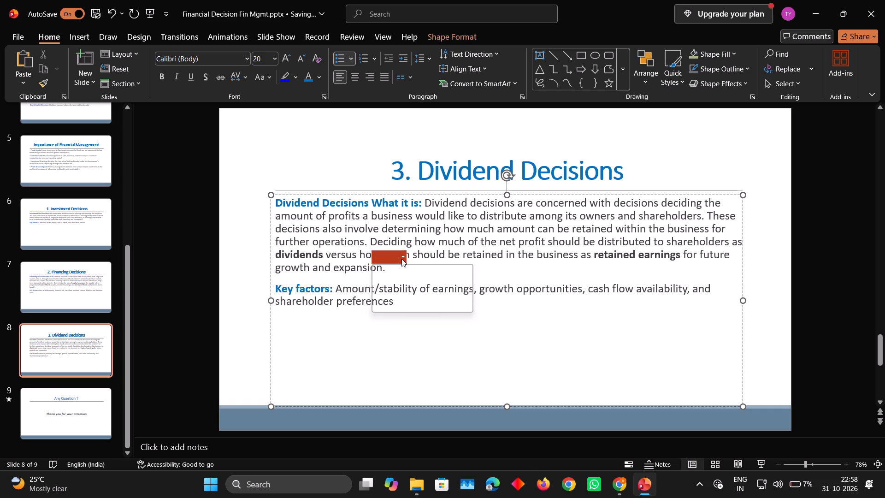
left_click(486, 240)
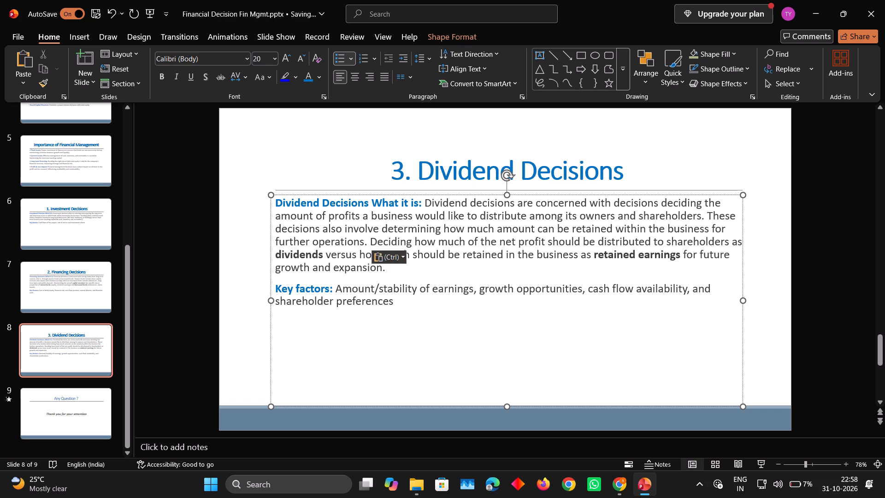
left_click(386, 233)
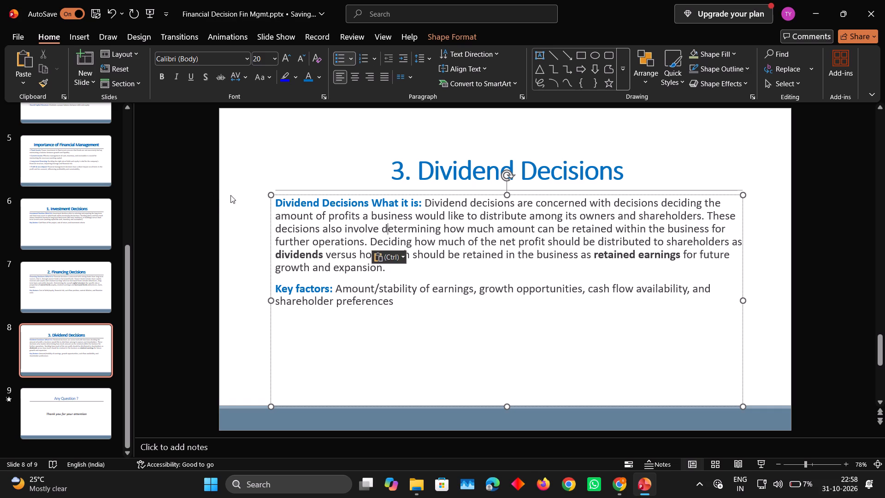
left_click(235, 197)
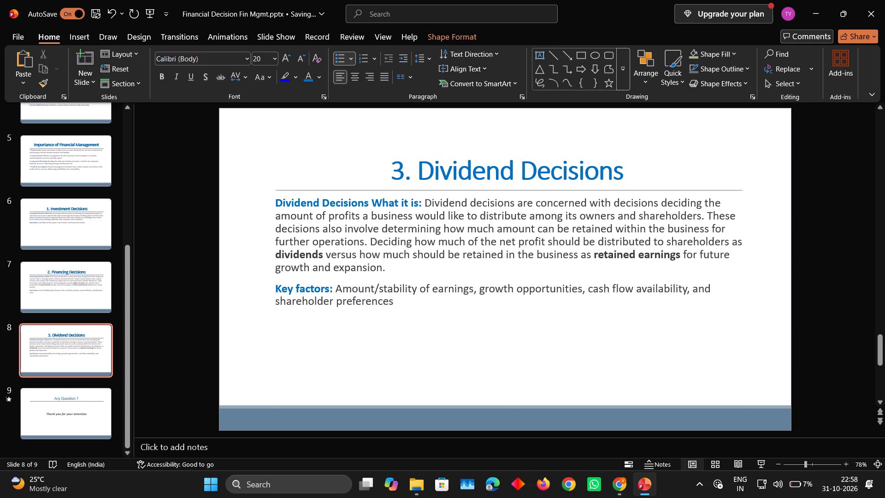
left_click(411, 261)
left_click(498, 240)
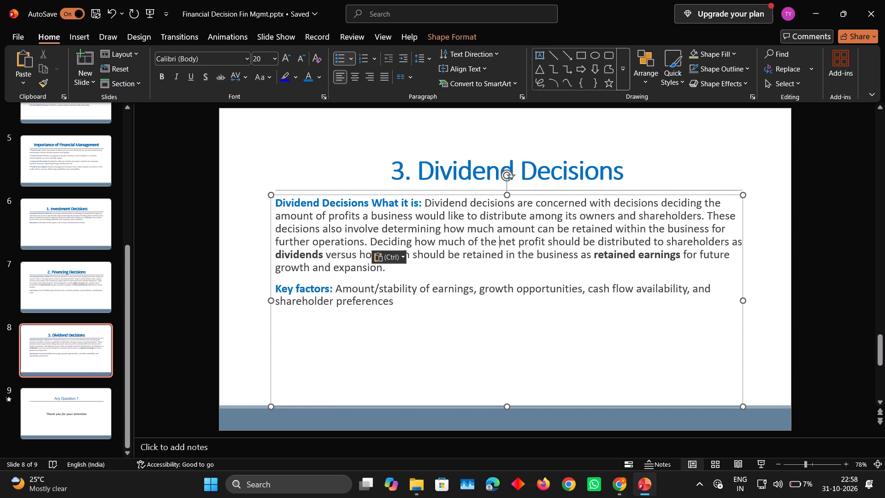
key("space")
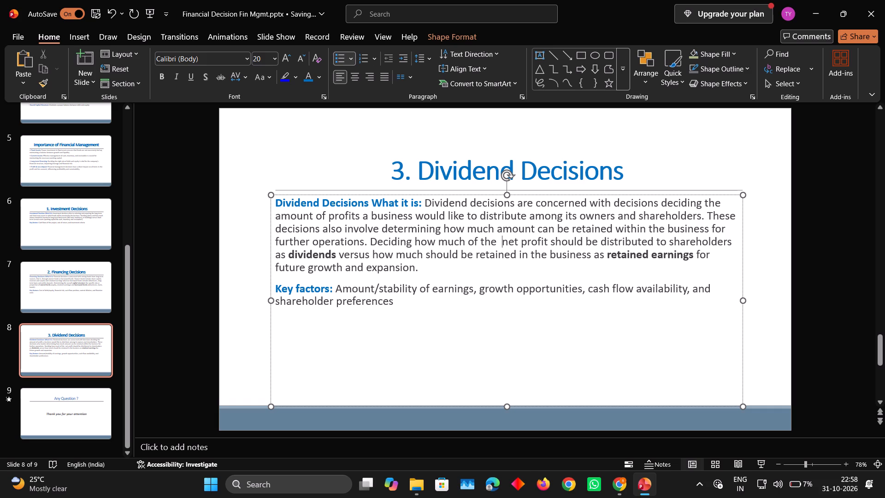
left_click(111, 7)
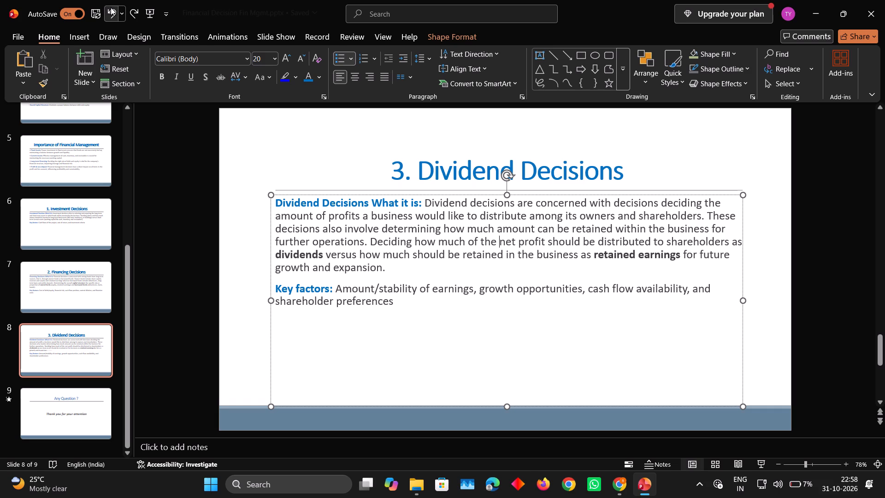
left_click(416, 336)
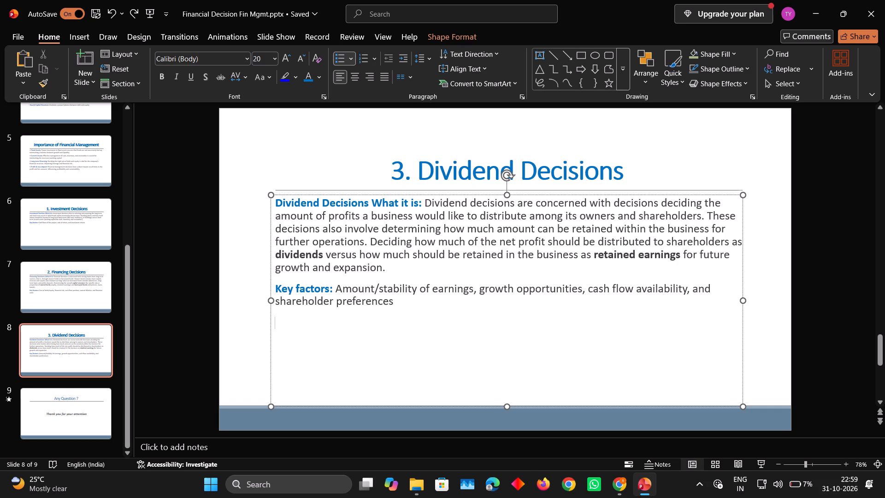
Start a new paragraph at "Deciding how much of the net profit" on the Dividend Decisions slide.
left_click(369, 240)
key("Return")
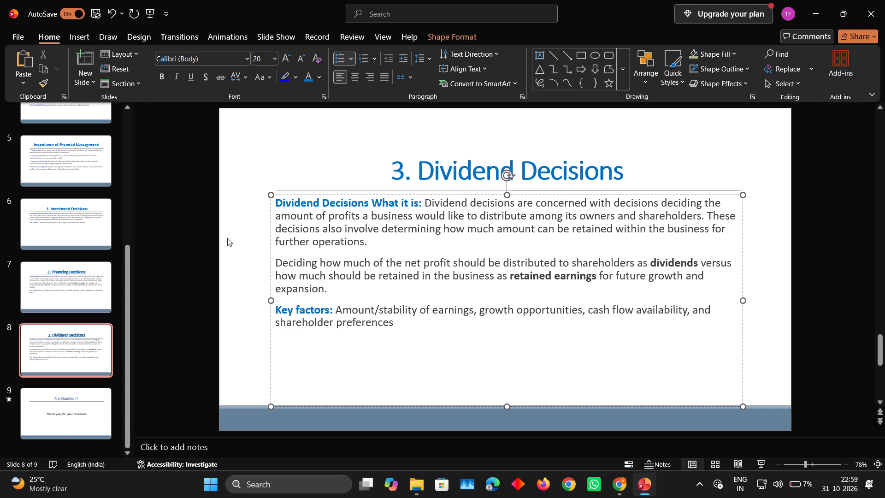
Start a new paragraph at "Determining the overall capital structure" on the Financing Decisions slide.
left_click(55, 282)
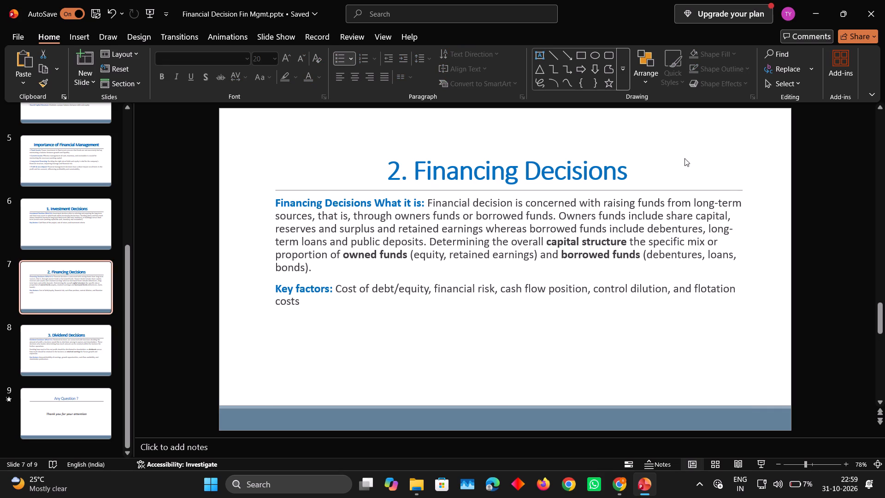
left_click(428, 241)
key("Right")
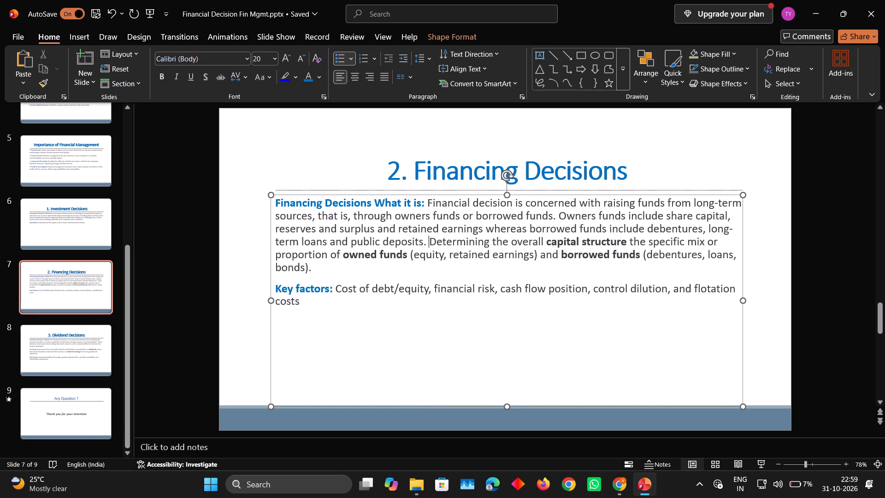
key("Return")
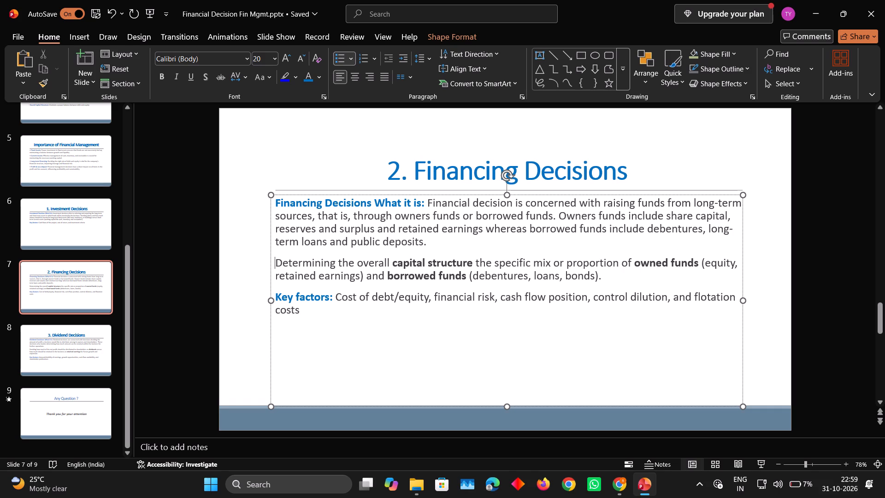
Start a new paragraph at "Deciding where and how much money" on the Investment Decisions slide.
left_click(90, 228)
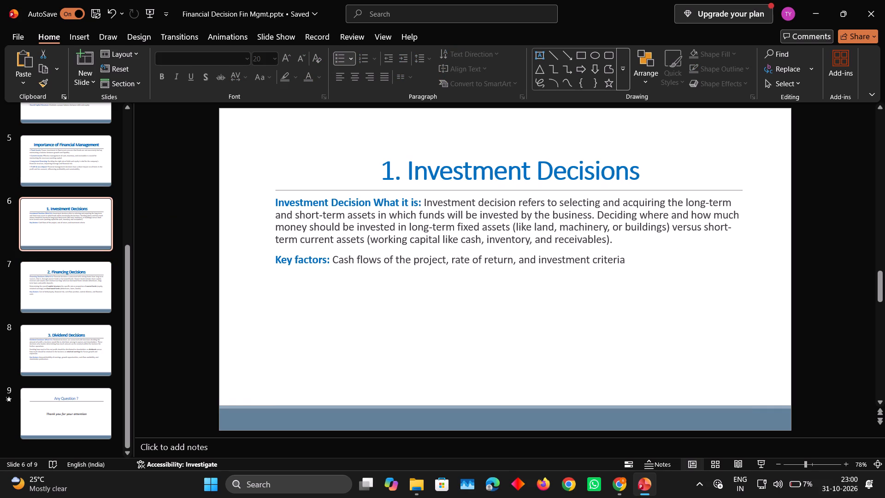
left_click(596, 214)
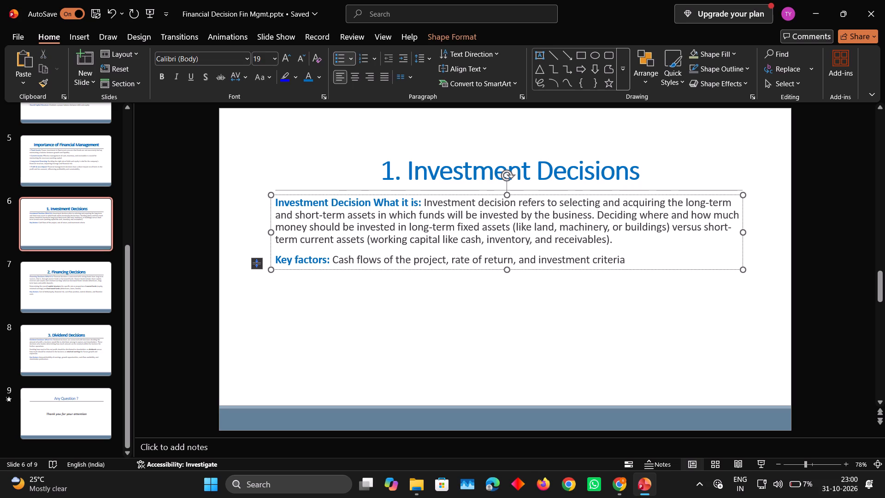
key("Return")
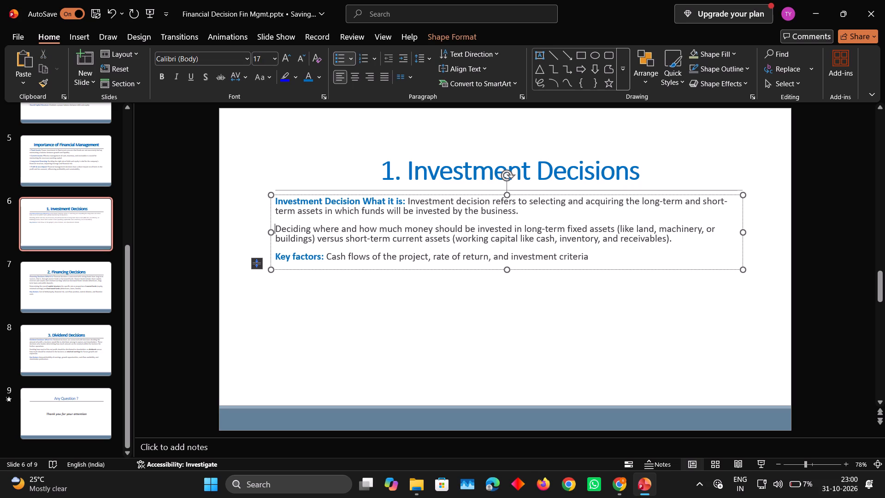
Extend the body text box on the Investment Decisions slide downward to just above the blue footer band.
left_click_drag(506, 269, 528, 371)
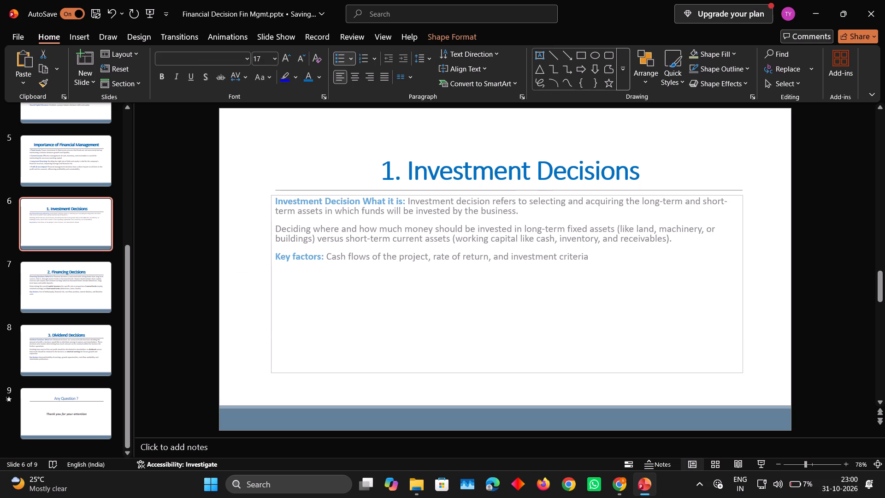
left_click_drag(528, 371, 525, 367)
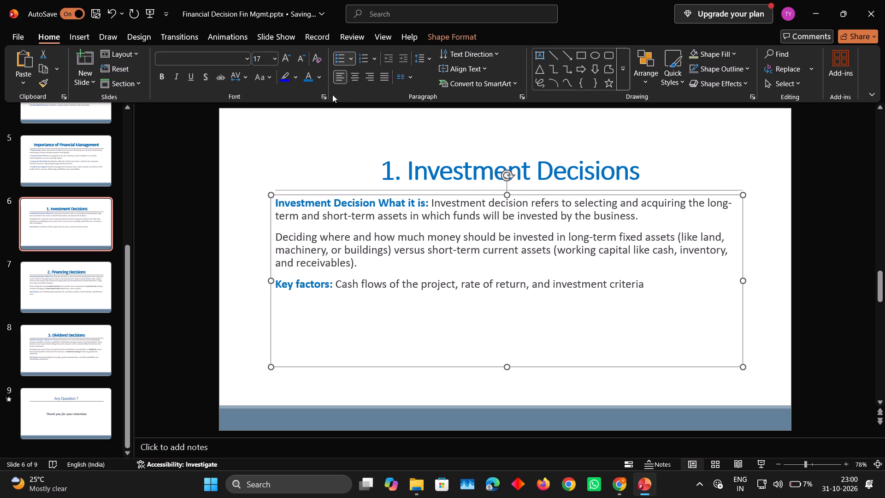
left_click(413, 257)
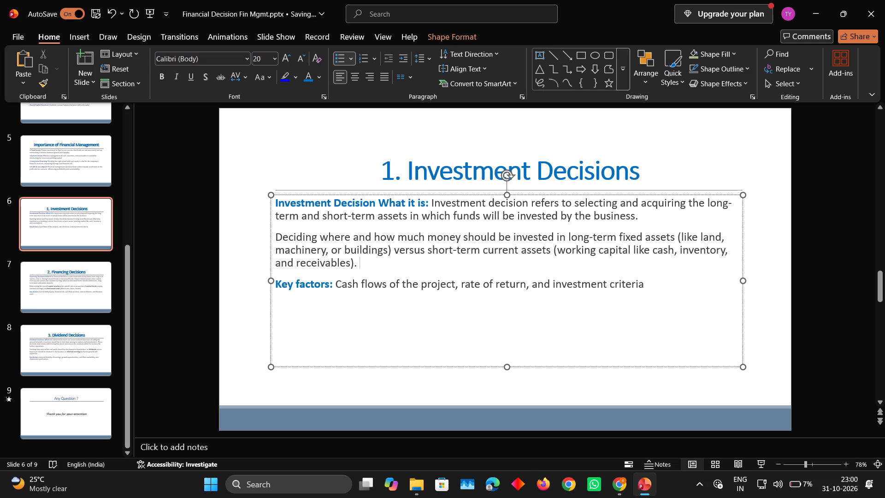
left_click(360, 213)
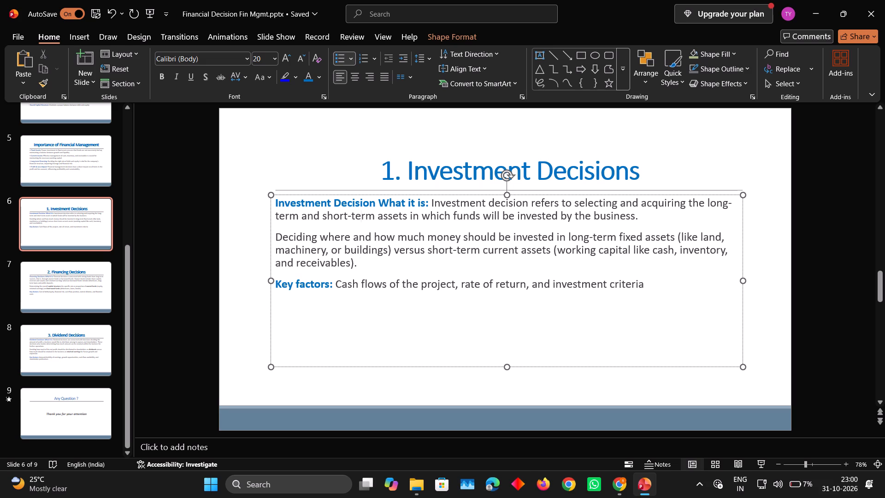
left_click(362, 282)
left_click_drag(508, 368, 509, 389)
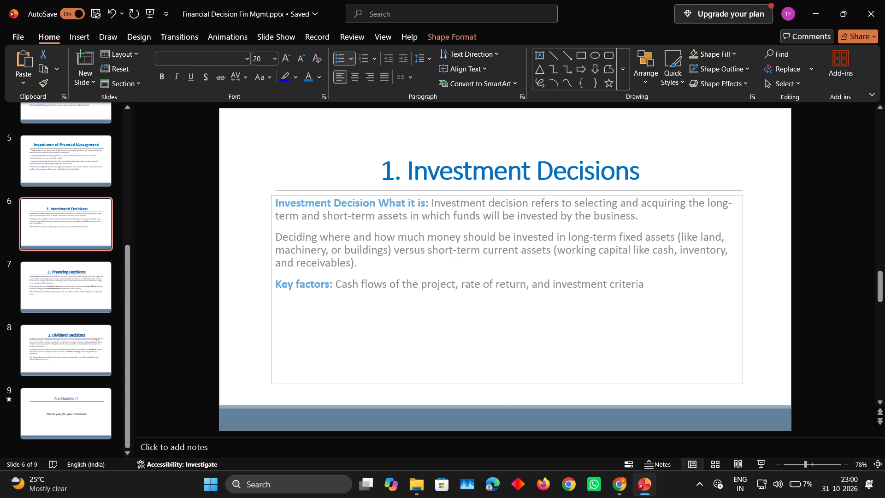
left_click_drag(509, 389, 512, 402)
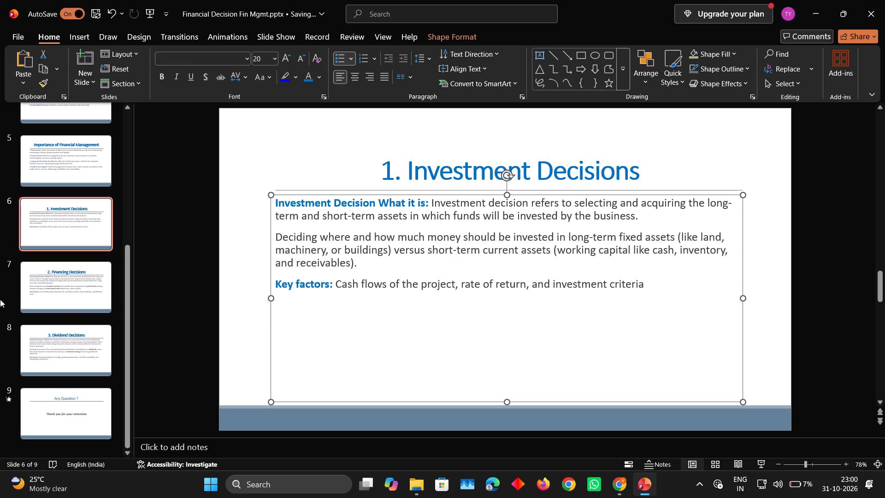
left_click(421, 250)
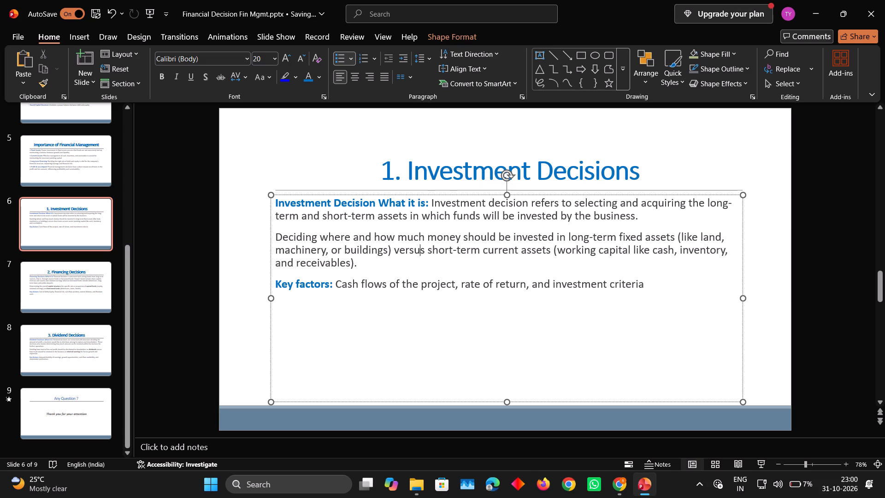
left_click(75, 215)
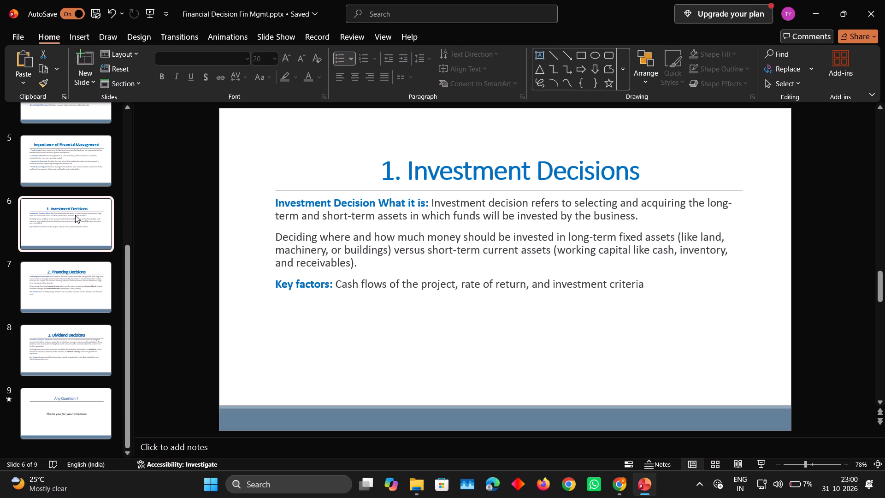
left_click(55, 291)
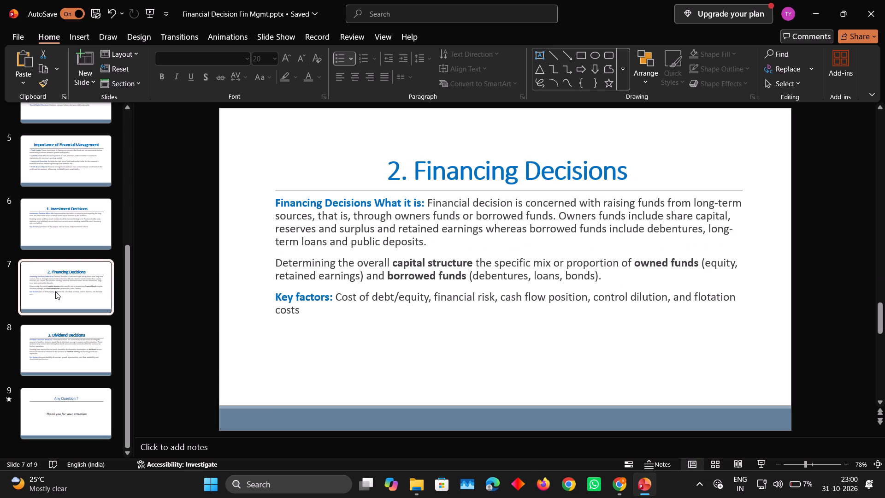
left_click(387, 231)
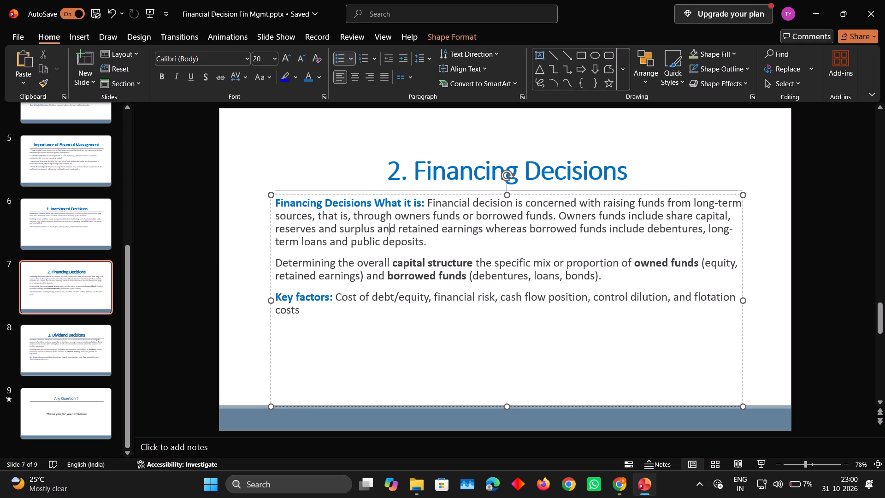
Review the body text on the Dividend Decisions and Investment Decisions slides.
left_click(51, 350)
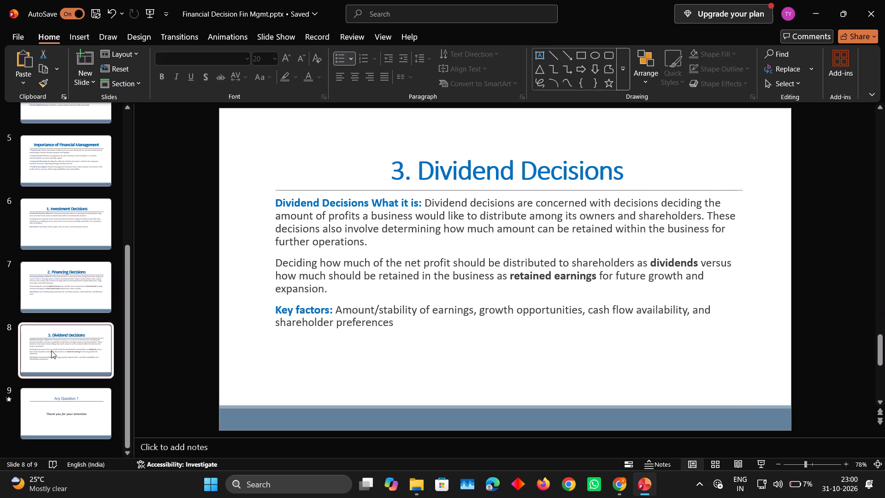
left_click(428, 276)
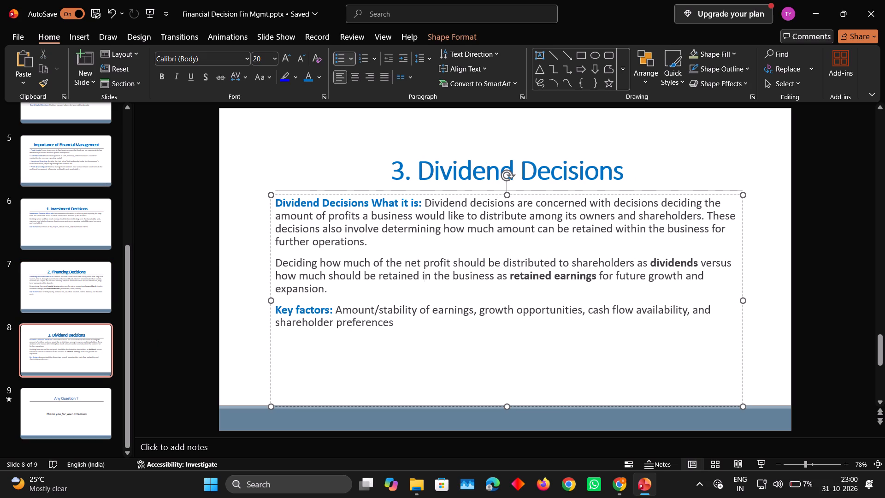
left_click(65, 225)
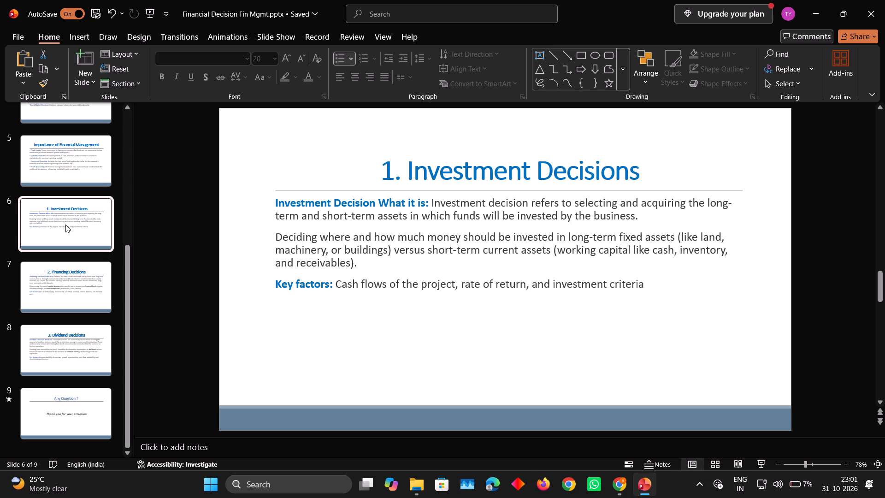
Switch to Chrome and read through the BYJU'S financial management terms page down to its related links.
left_click(619, 493)
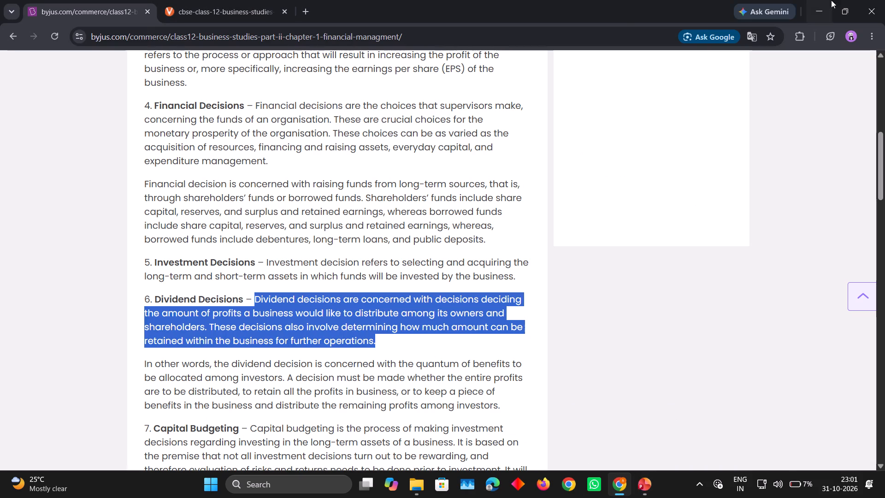
triple_click(881, 53)
triple_click(881, 53)
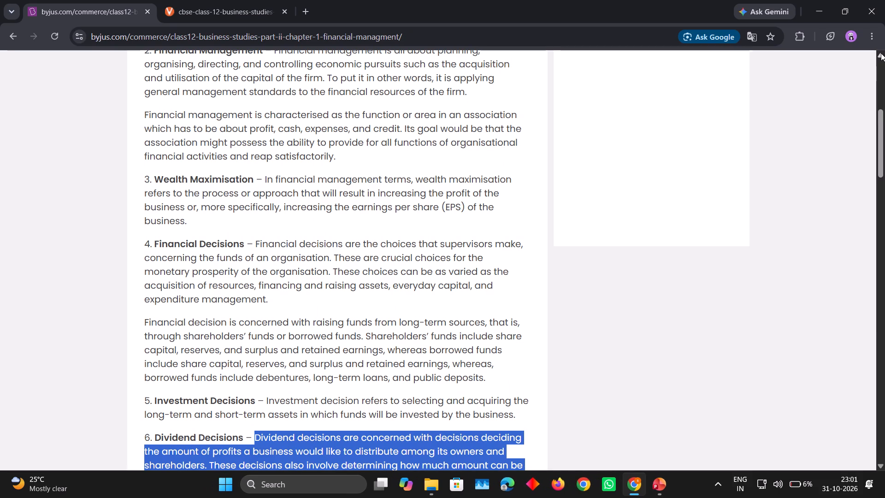
left_click(881, 465)
triple_click(881, 465)
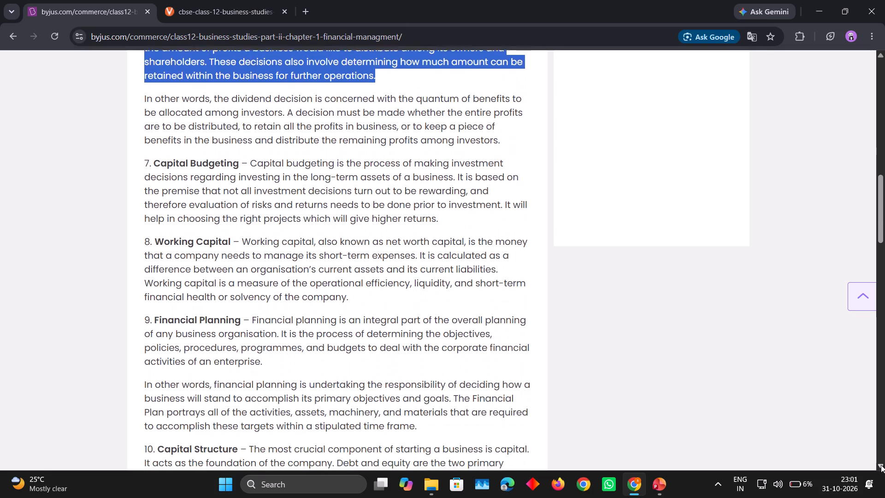
triple_click(881, 465)
triple_click(880, 464)
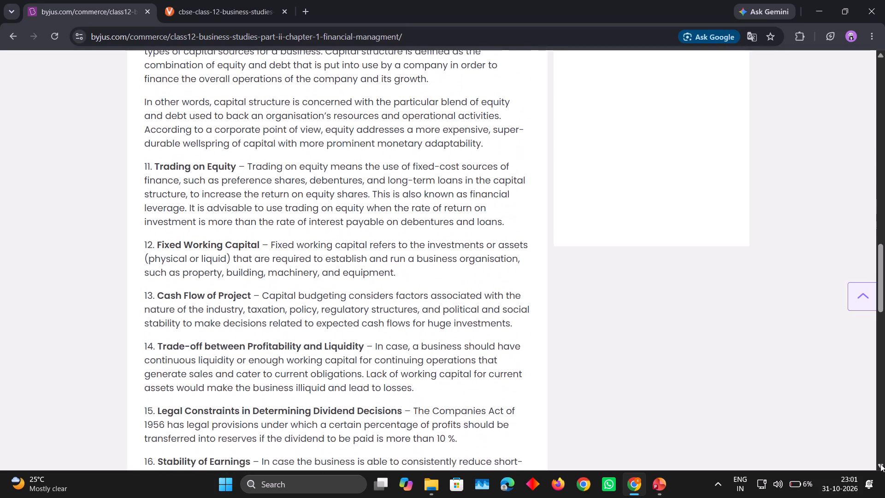
triple_click(880, 464)
triple_click(880, 464)
triple_click(880, 464)
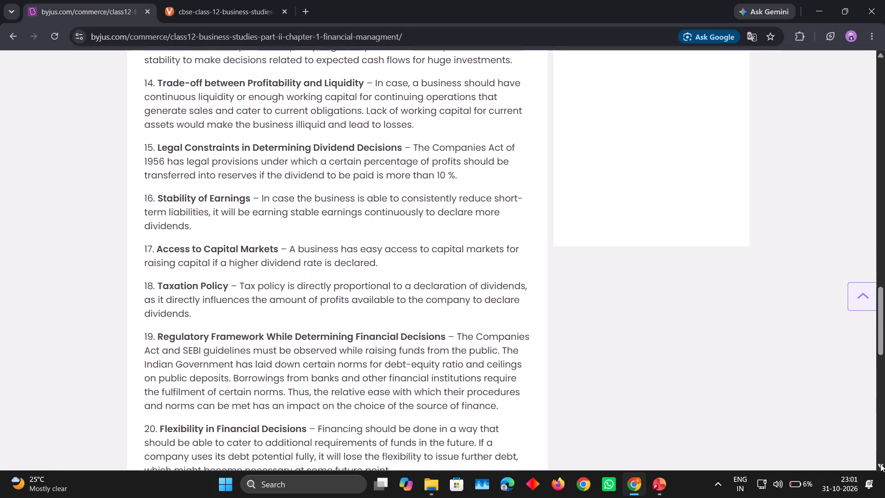
left_click(880, 464)
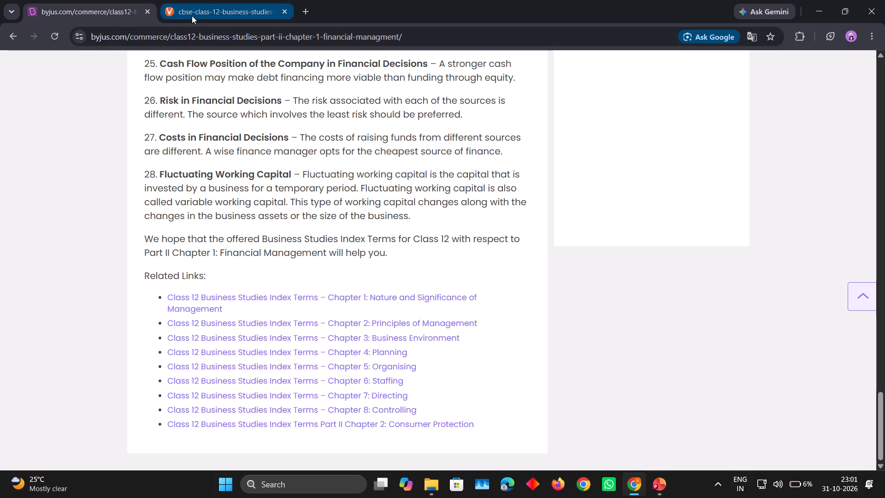
Go back to the Google results and search for "financial management class 12 notes" without the word byjus.
left_click(9, 36)
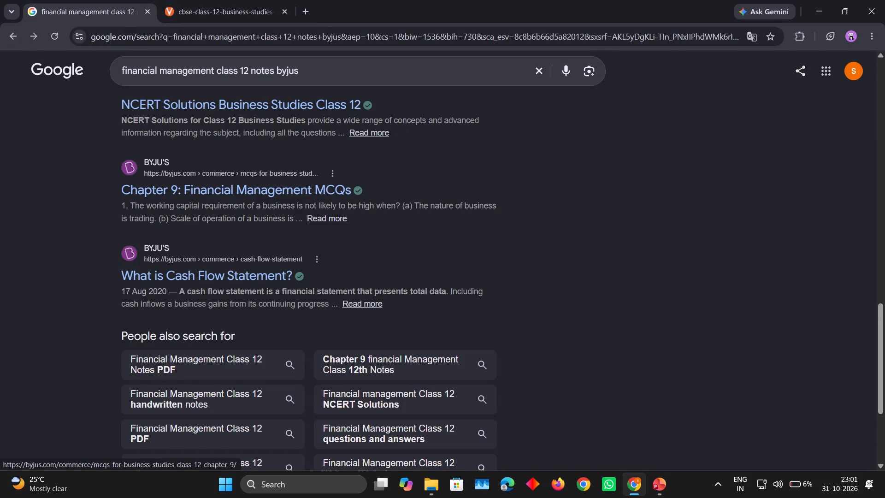
left_click(274, 70)
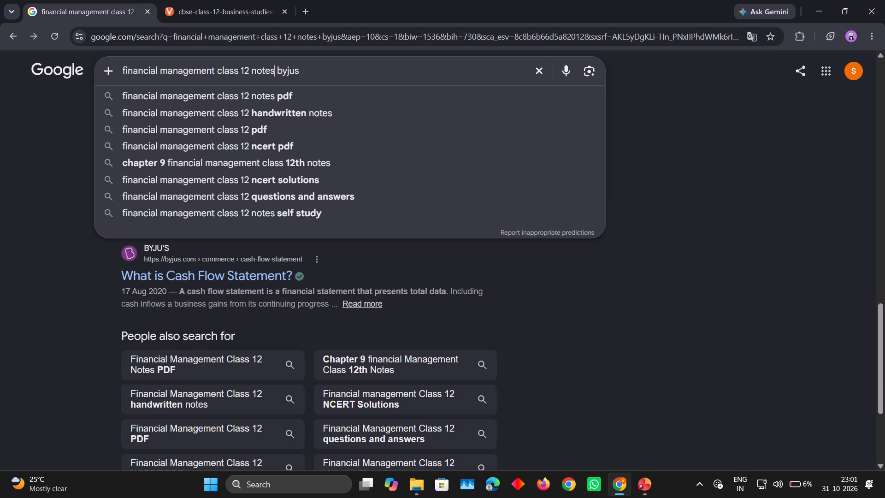
left_click(301, 71)
key("BackSpace")
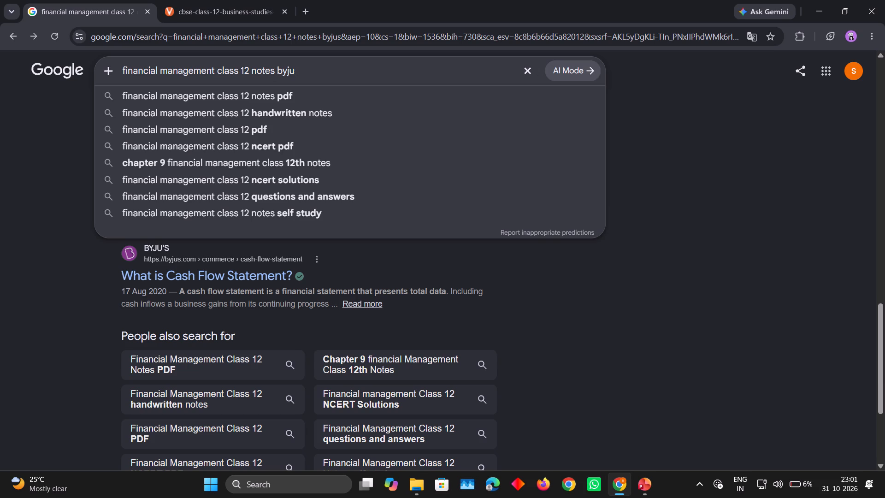
key("BackSpace")
key("BackSpace")
key("BackSpace")
key("BackSpace")
key("BackSpace")
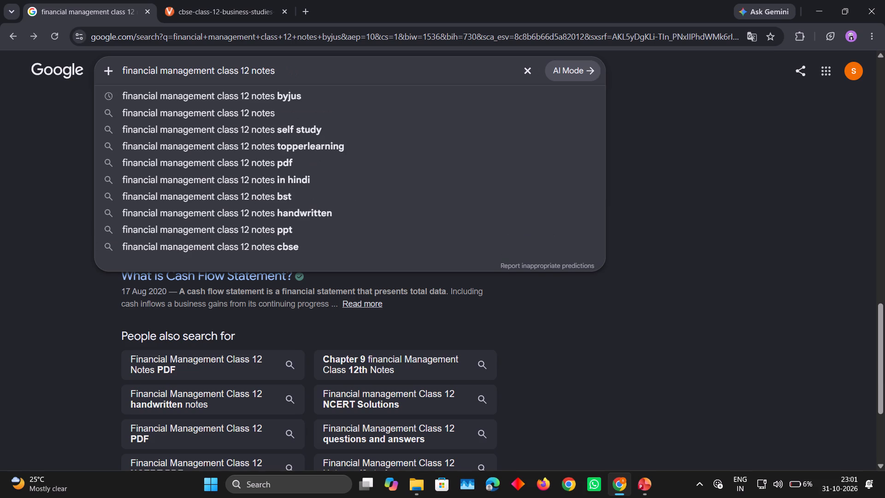
key("Return")
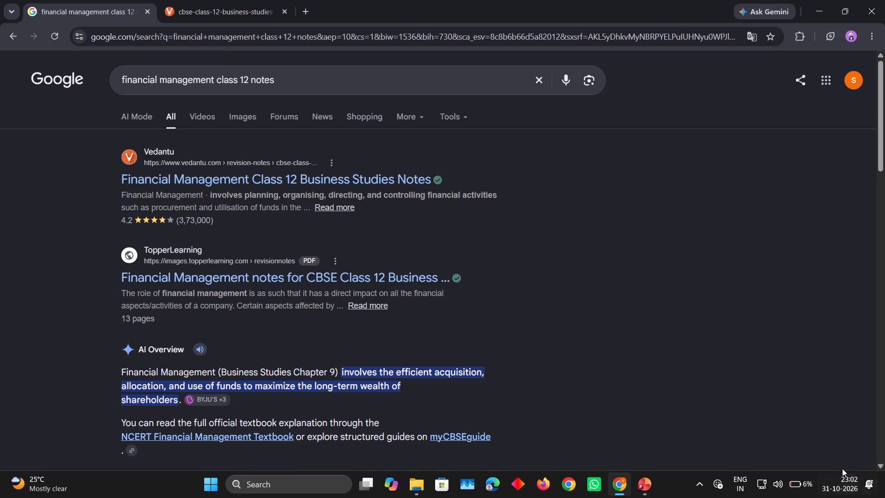
Expand the AI Overview and read its notes from Meaning & Primary Objective through Fixed Capital vs. Working Capital.
triple_click(883, 464)
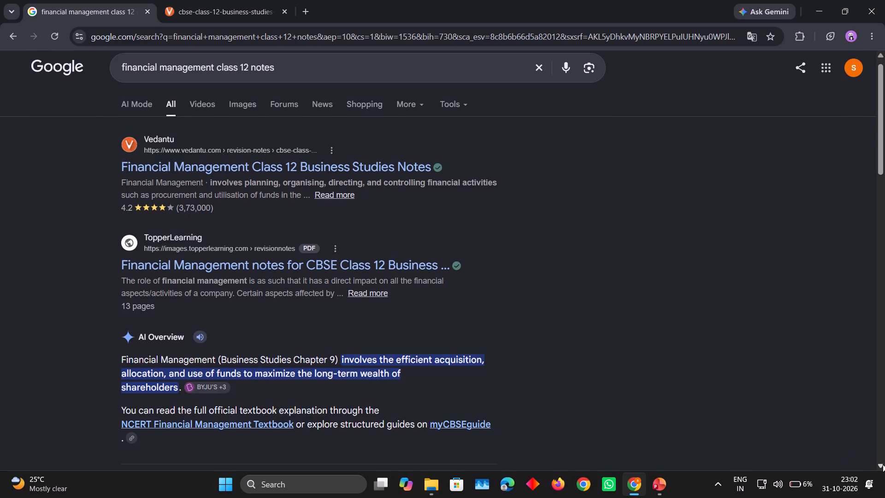
triple_click(883, 464)
triple_click(883, 464)
double_click(883, 464)
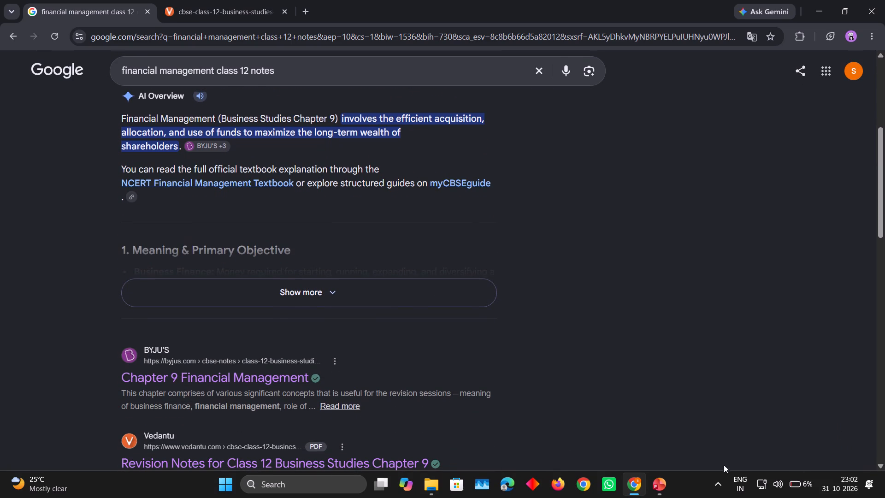
left_click(331, 293)
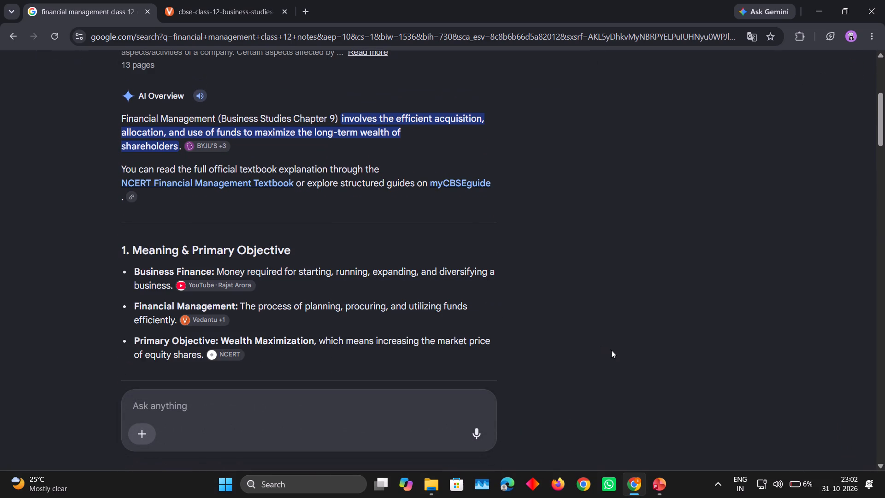
triple_click(879, 470)
triple_click(879, 470)
triple_click(879, 470)
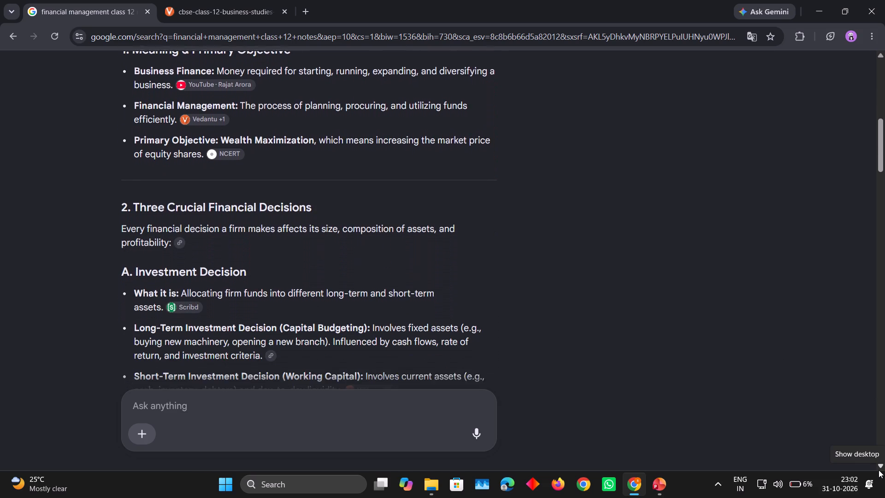
triple_click(879, 470)
double_click(879, 470)
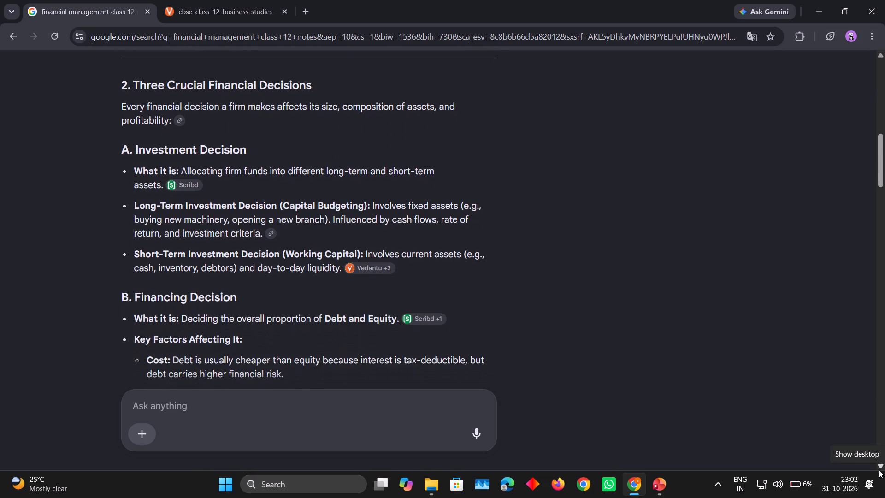
double_click(879, 470)
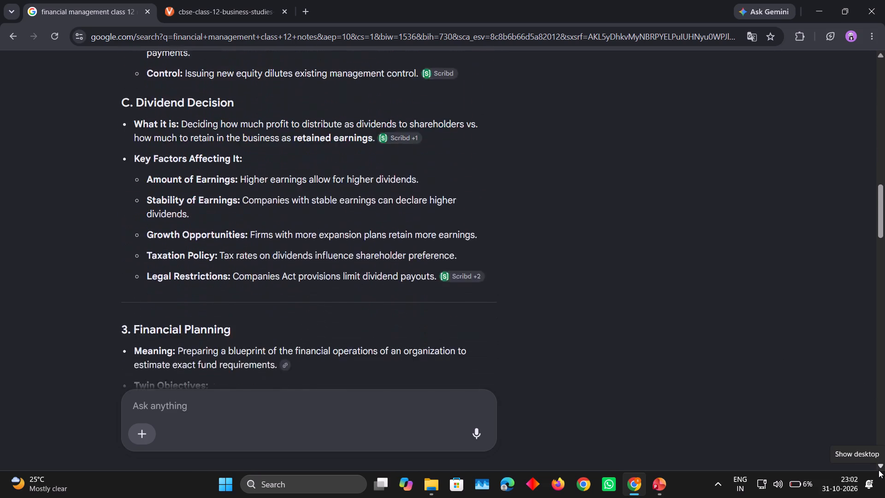
double_click(879, 470)
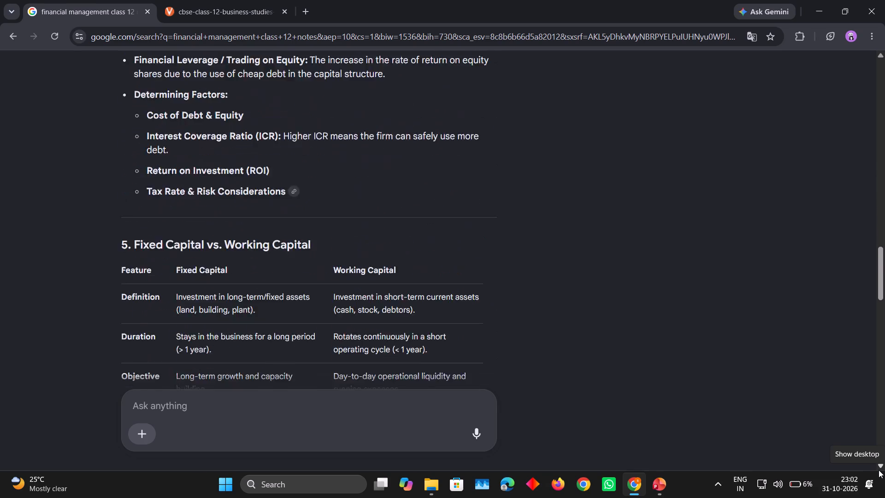
left_click(879, 470)
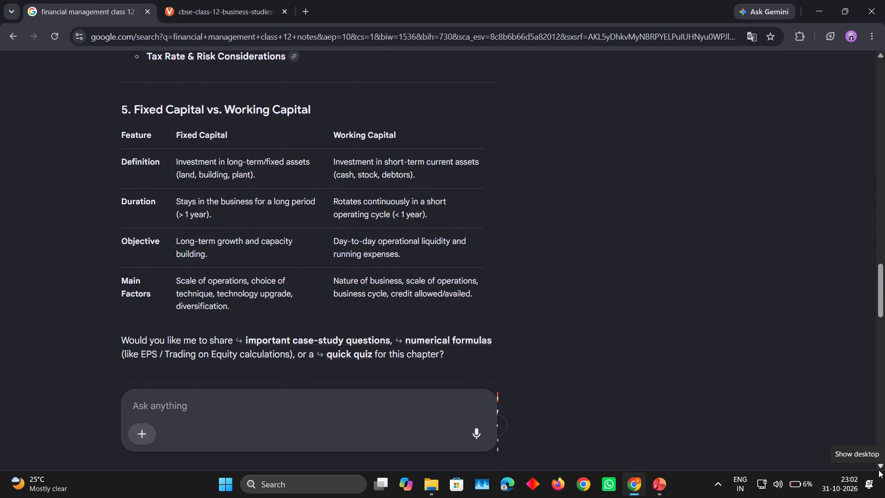
left_click(879, 470)
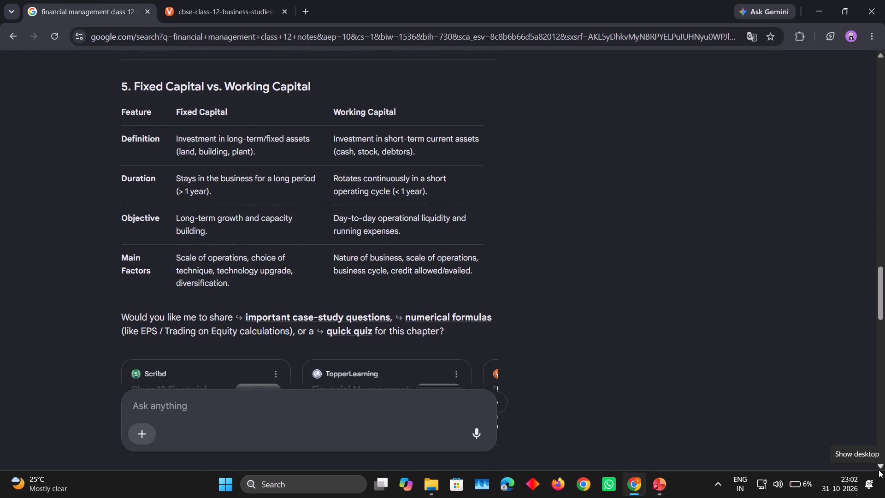
left_click(879, 470)
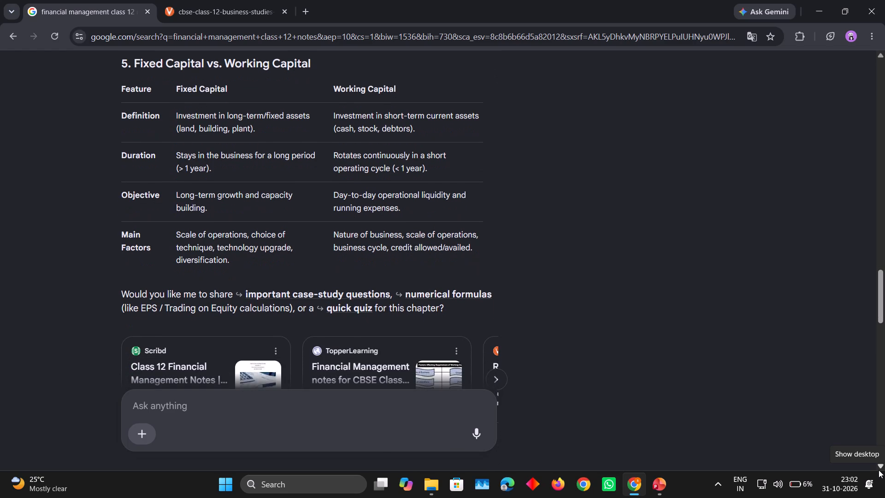
Open Vedantu's "Revision Notes for Class 12 Business Studies Chapter 9" PDF from the results and skim all four pages.
left_click(879, 470)
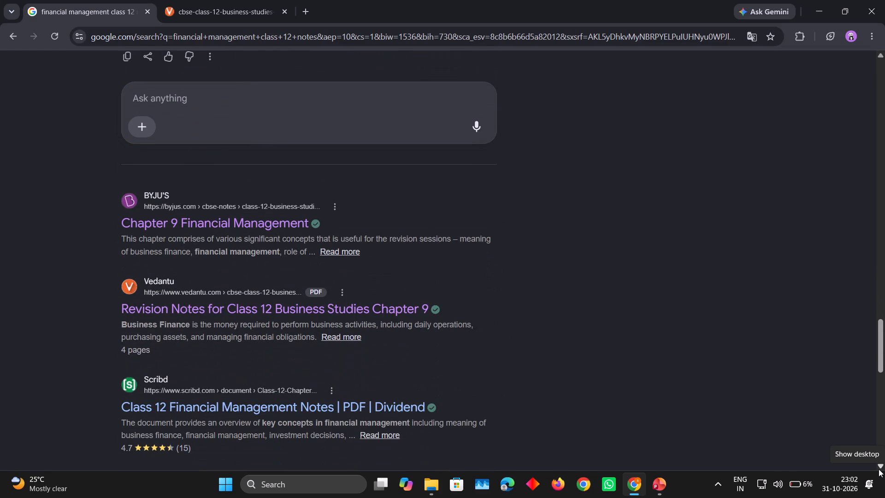
left_click(879, 469)
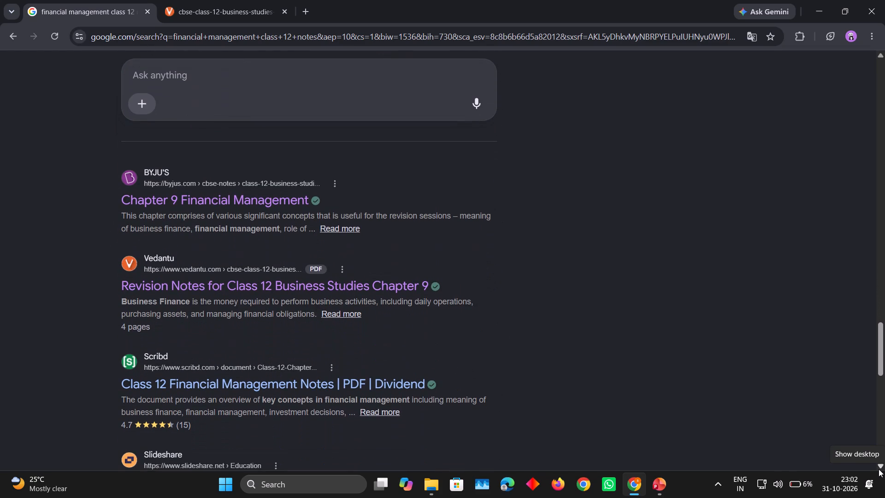
left_click(223, 280)
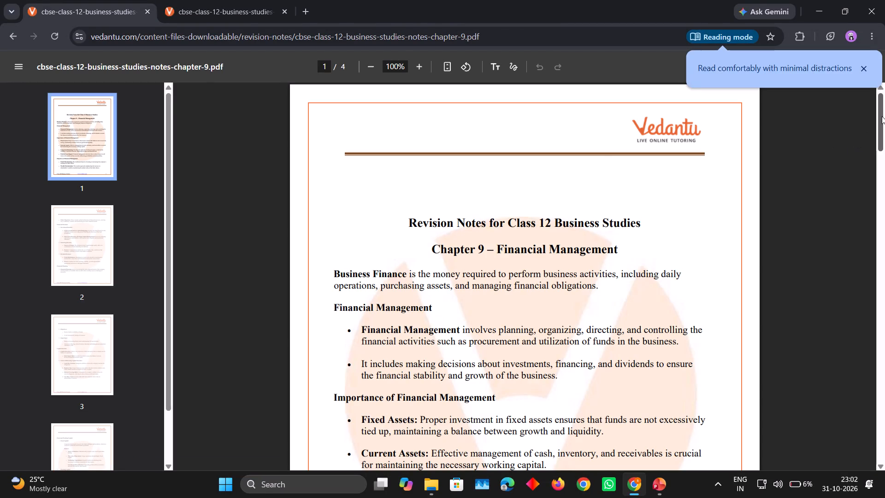
left_click_drag(882, 116, 884, 253)
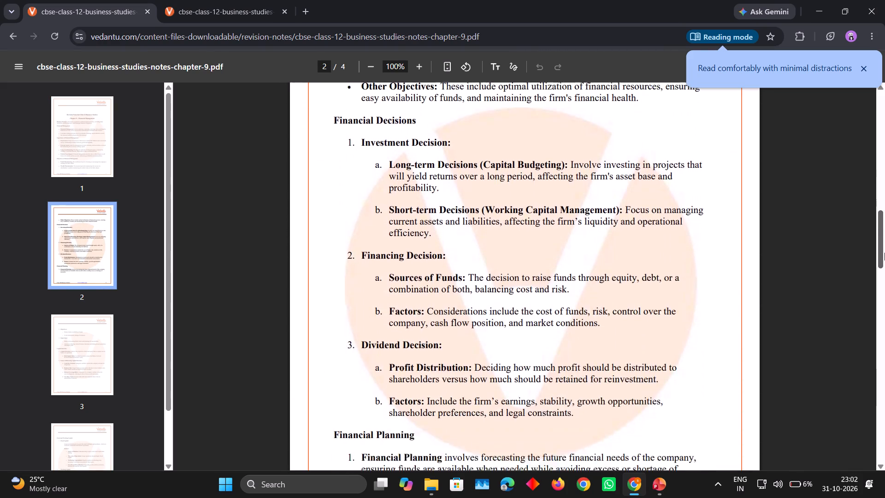
left_click_drag(884, 253, 879, 318)
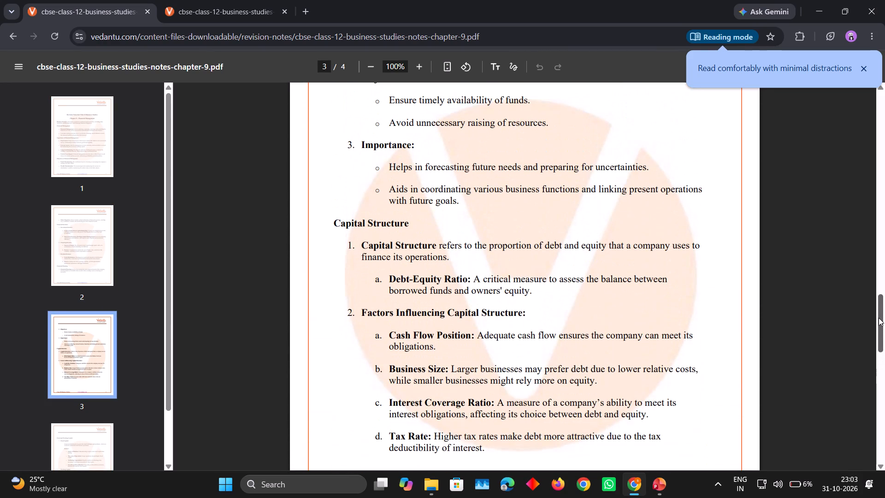
left_click_drag(879, 318, 858, 246)
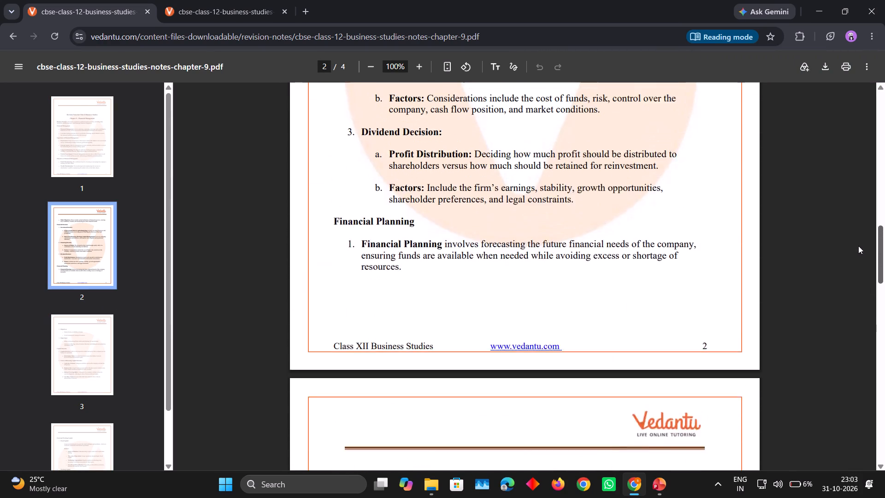
left_click_drag(858, 246, 856, 247)
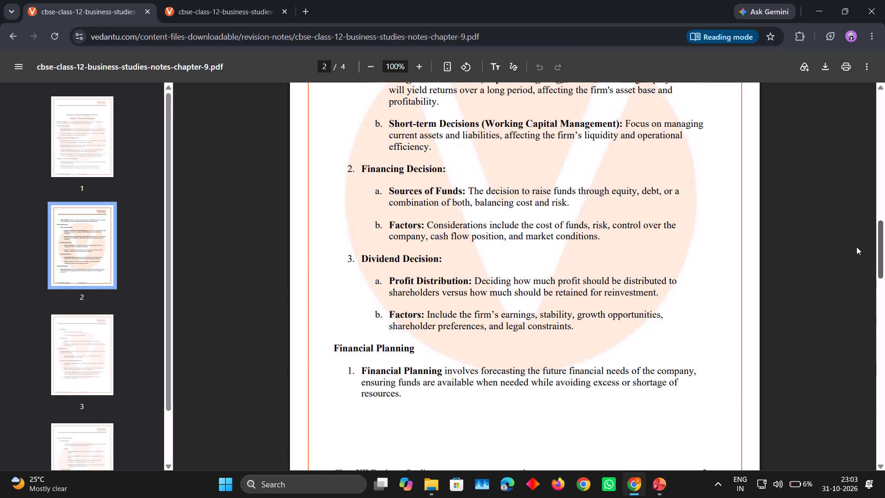
left_click_drag(856, 247, 864, 310)
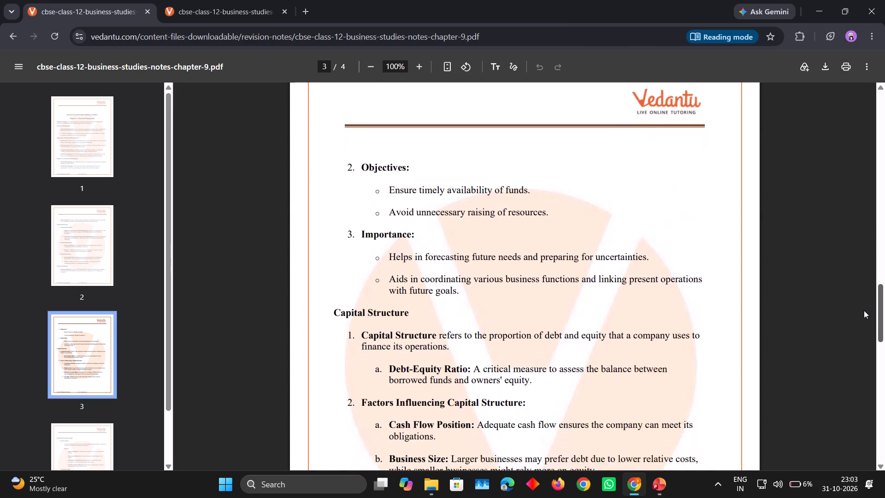
left_click_drag(864, 310, 866, 331)
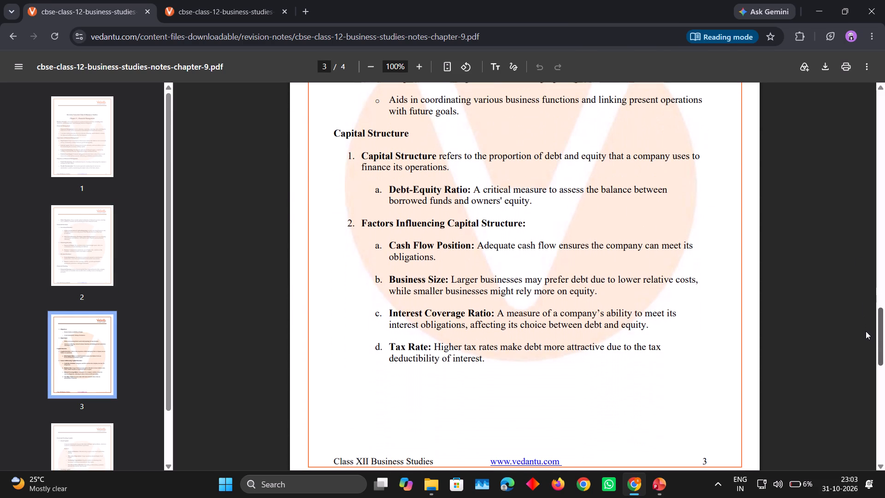
left_click_drag(866, 331, 863, 497)
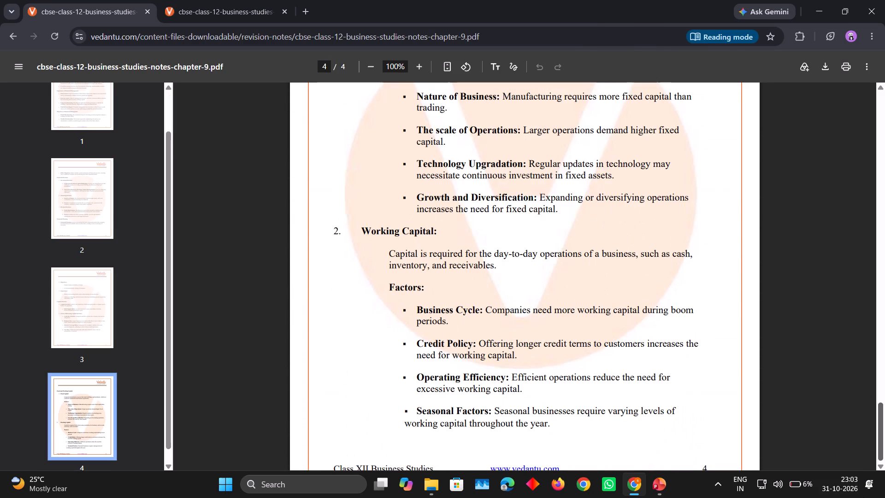
left_click_drag(863, 497, 831, 57)
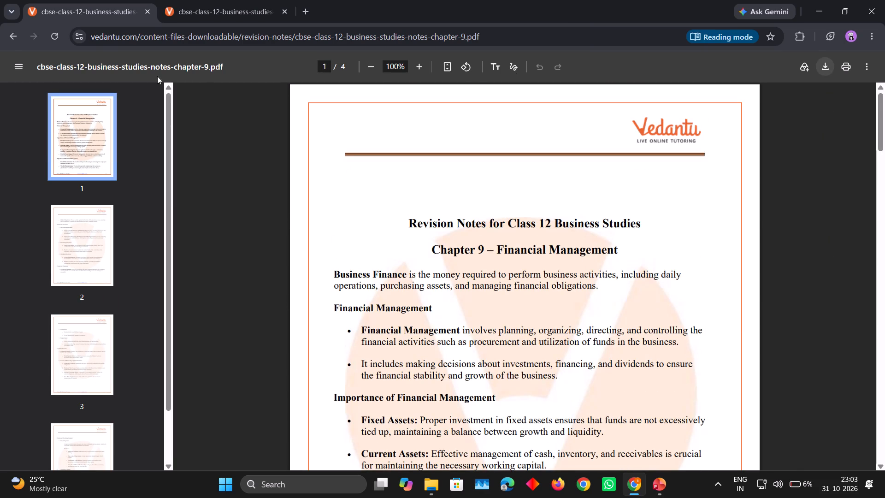
Return to the Google results, open Scribd's "Class 12 Financial Management Notes" and read through to the Financing Decision section on page 4.
left_click(11, 33)
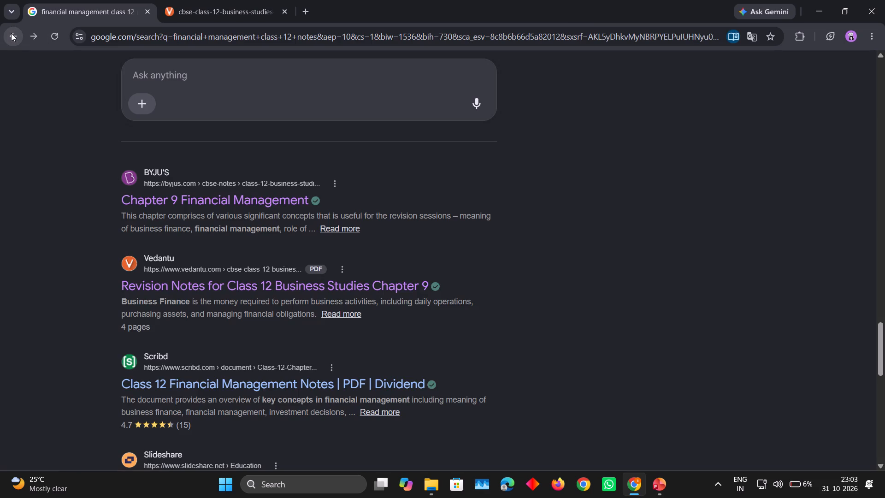
left_click(308, 385)
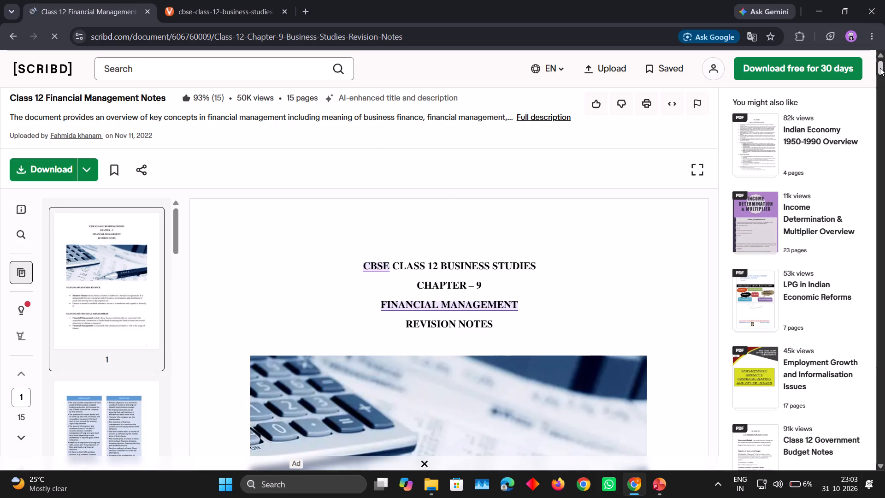
left_click_drag(881, 68, 884, 108)
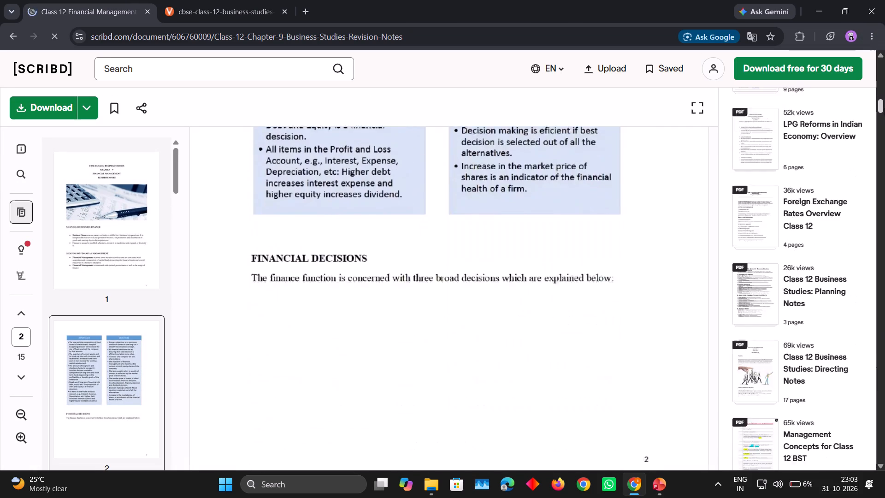
left_click_drag(884, 108, 884, 133)
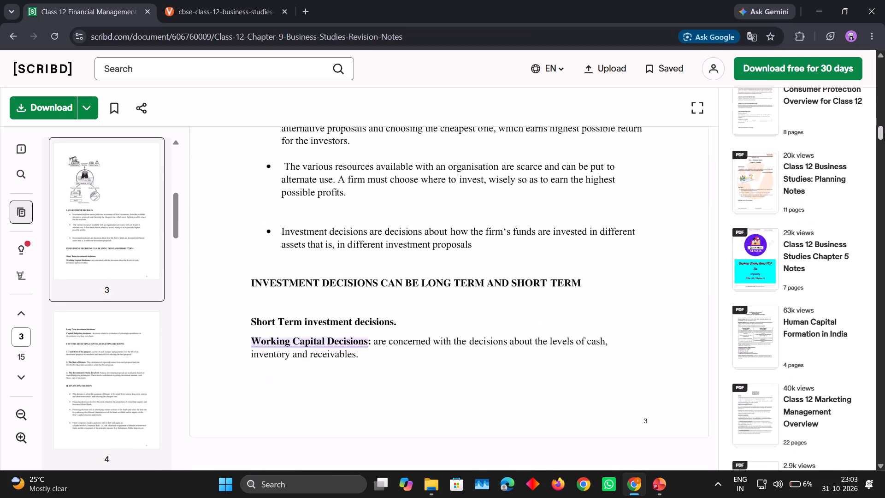
left_click_drag(884, 133, 884, 148)
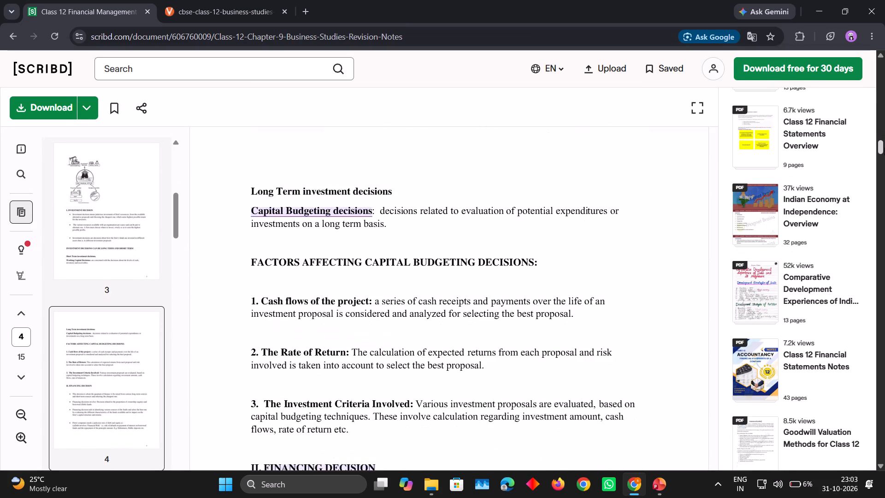
left_click_drag(884, 148, 884, 148)
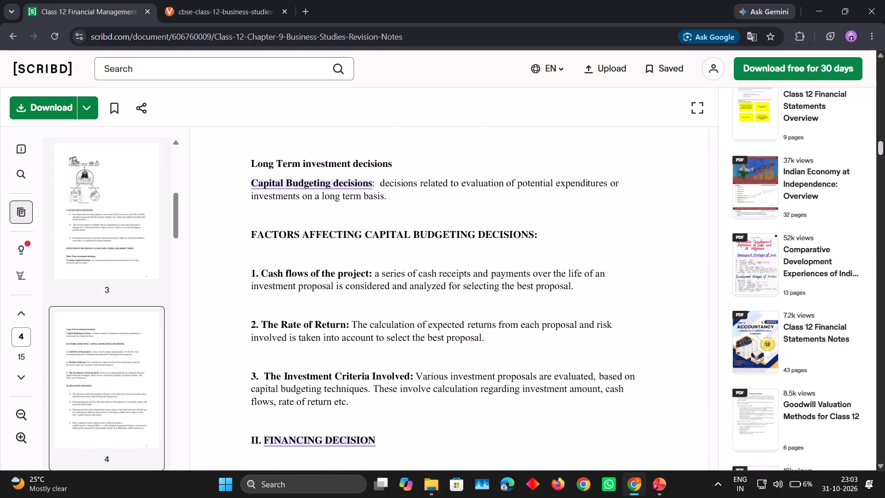
left_click_drag(884, 148, 884, 152)
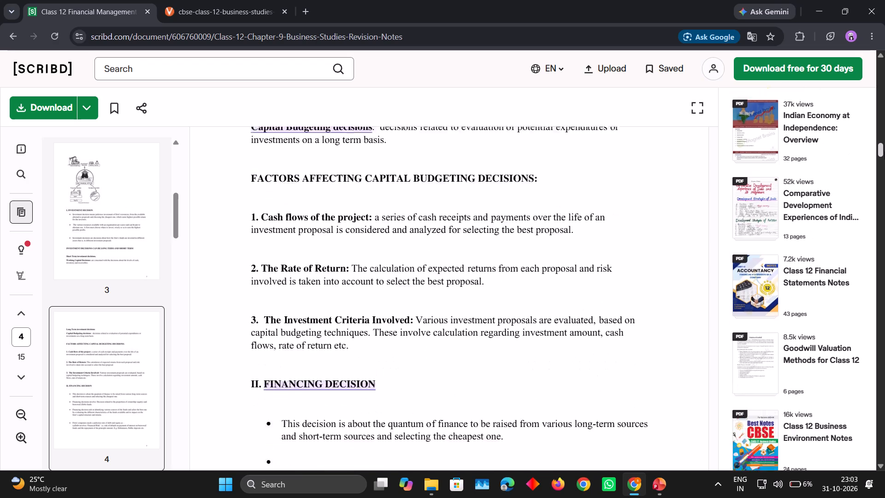
left_click_drag(884, 152, 884, 159)
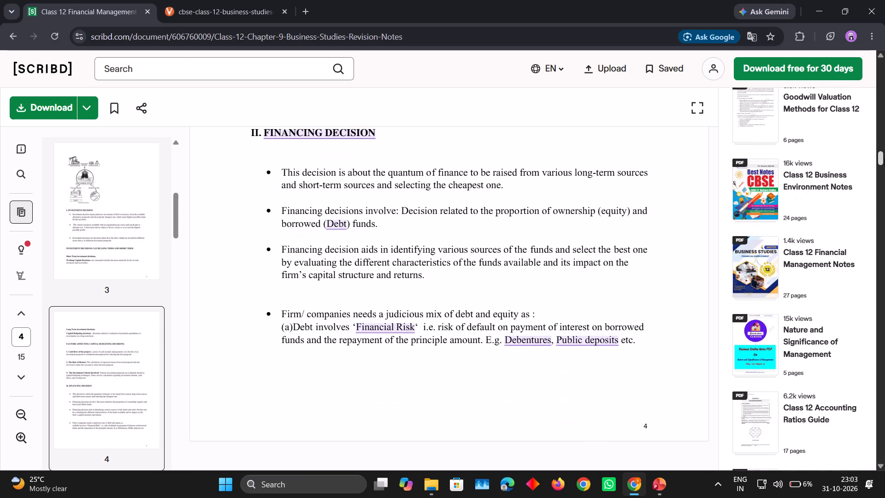
left_click_drag(884, 159, 884, 160)
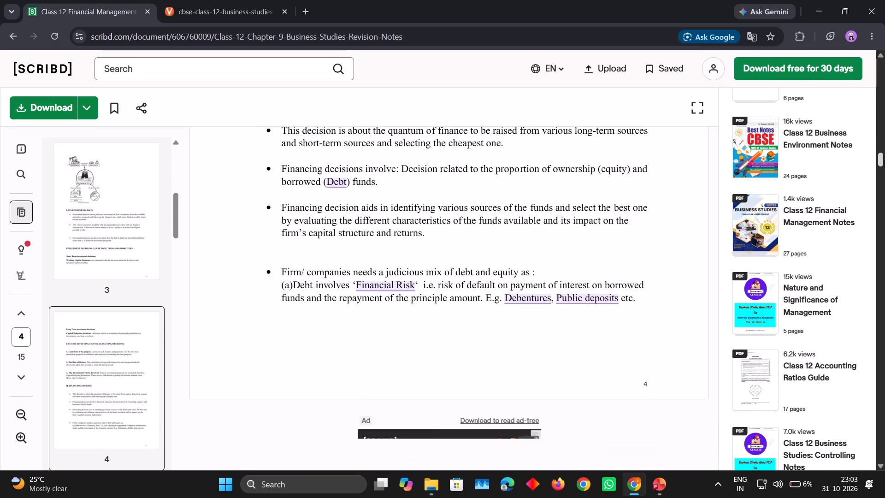
Read the Factors Affecting Financing Decision list on page 5, from Cost to State of Capital Markets.
left_click_drag(884, 160, 884, 172)
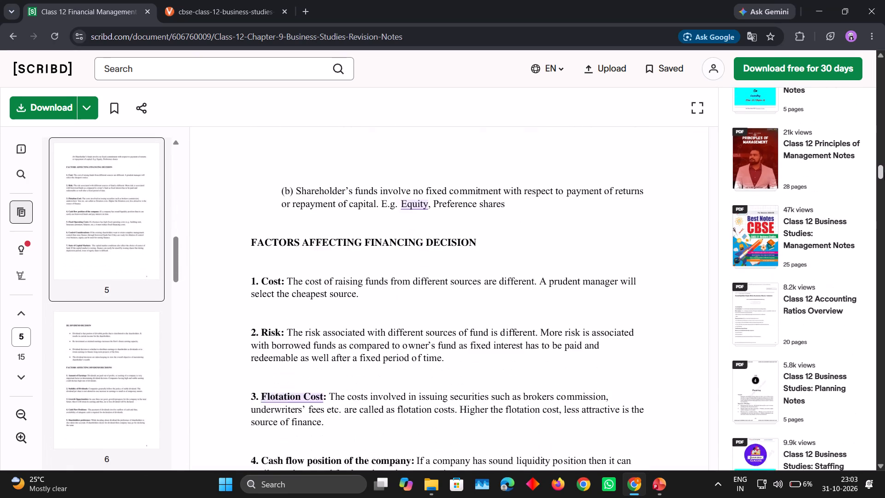
left_click_drag(884, 172, 884, 175)
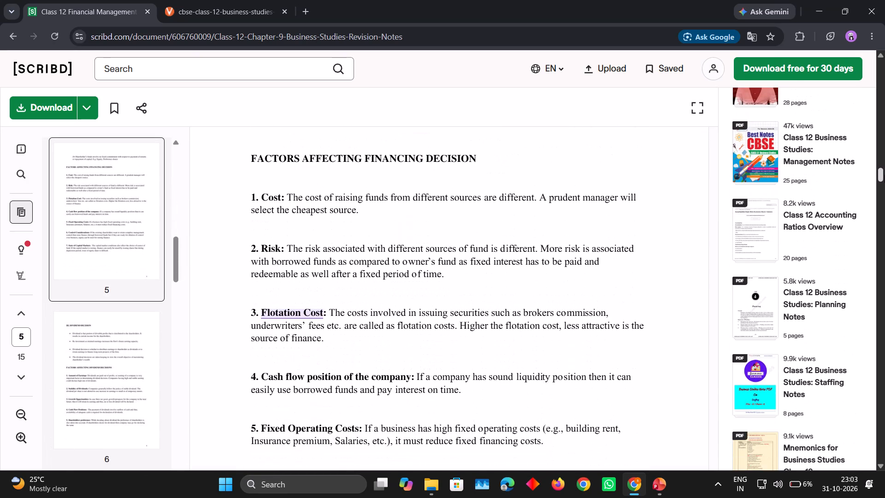
left_click_drag(884, 175, 884, 169)
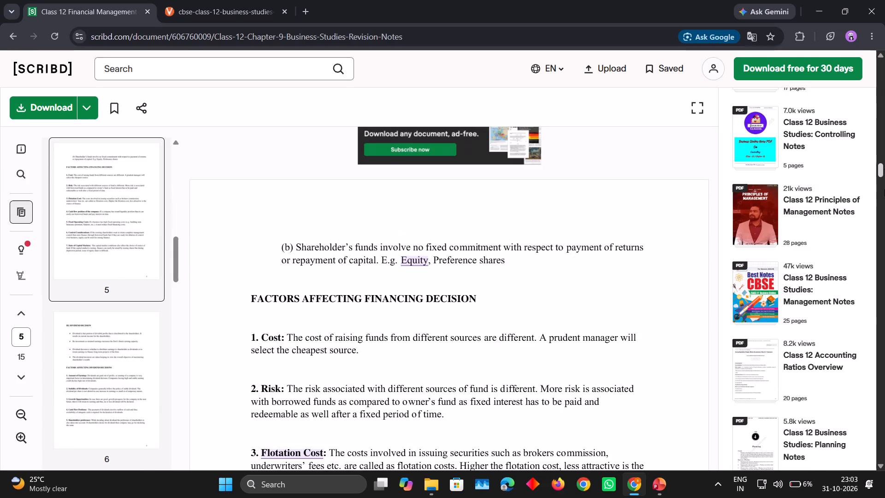
triple_click(881, 463)
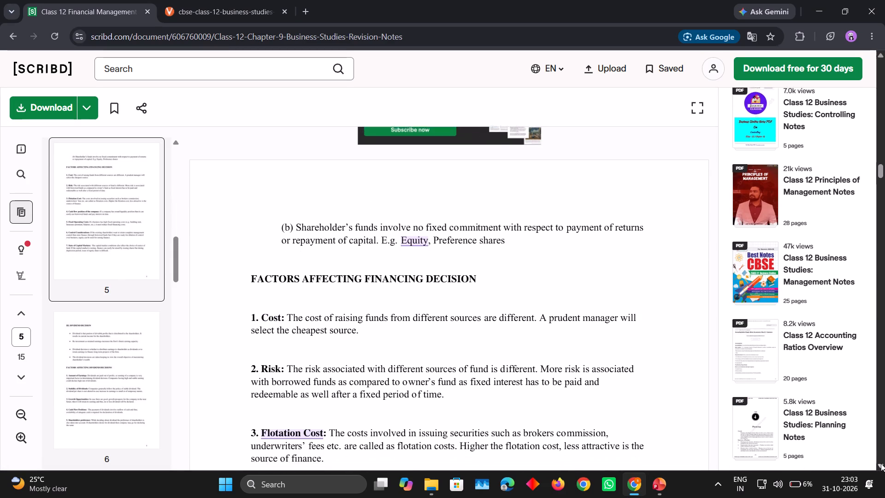
triple_click(881, 463)
triple_click(881, 463)
left_click(881, 463)
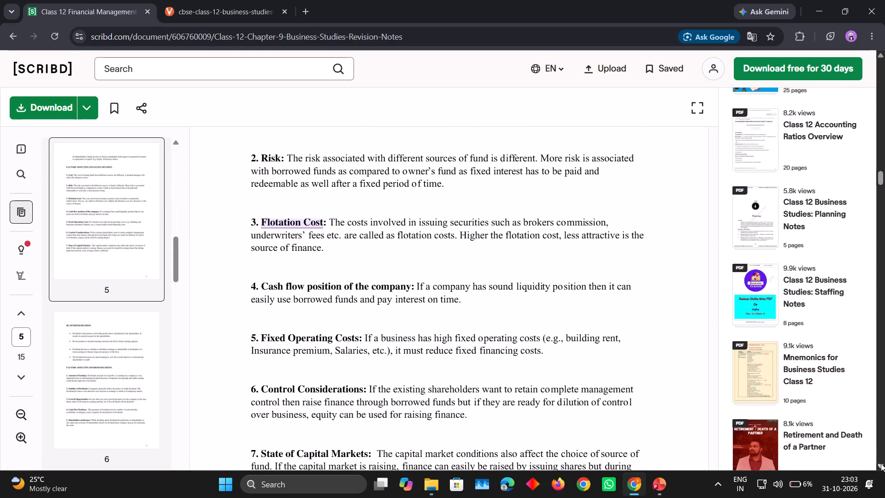
double_click(881, 463)
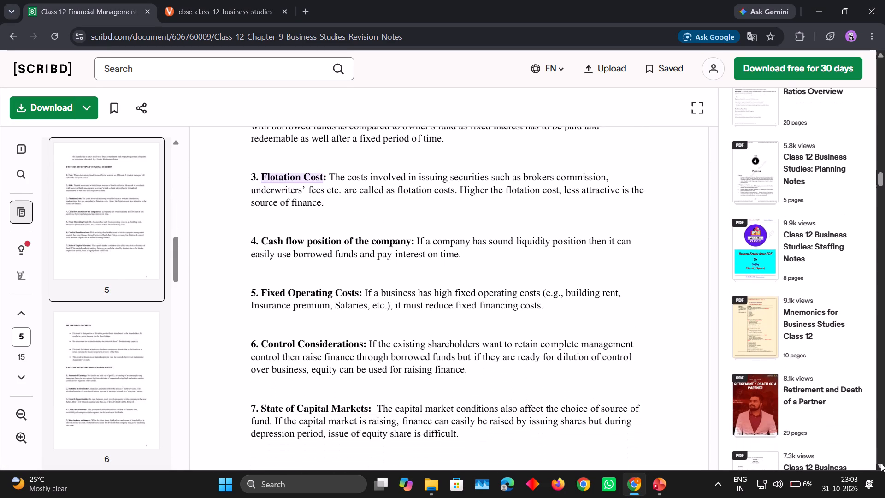
Select the text of the factors affecting financing decision on page 5, starting from "1. Cost".
triple_click(880, 53)
triple_click(880, 53)
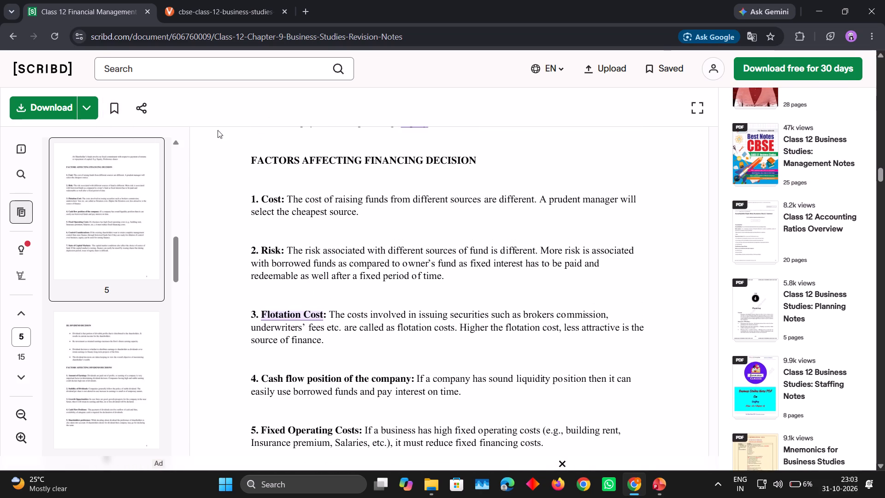
left_click(252, 198)
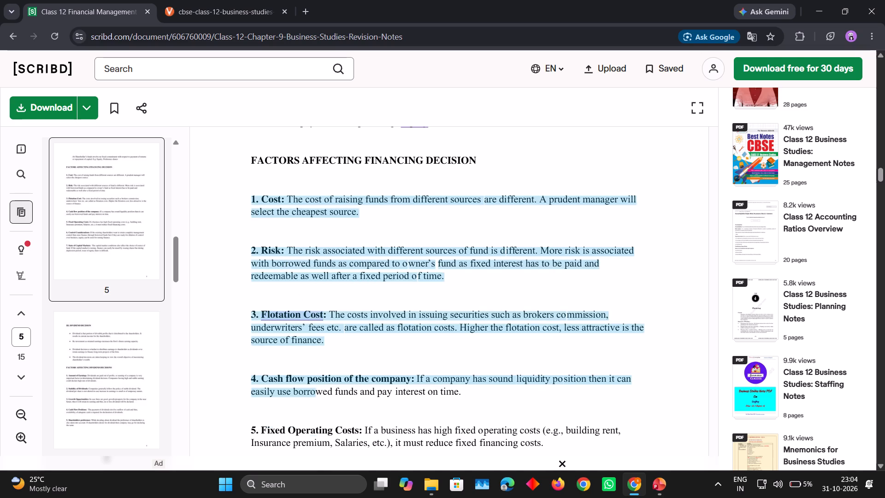